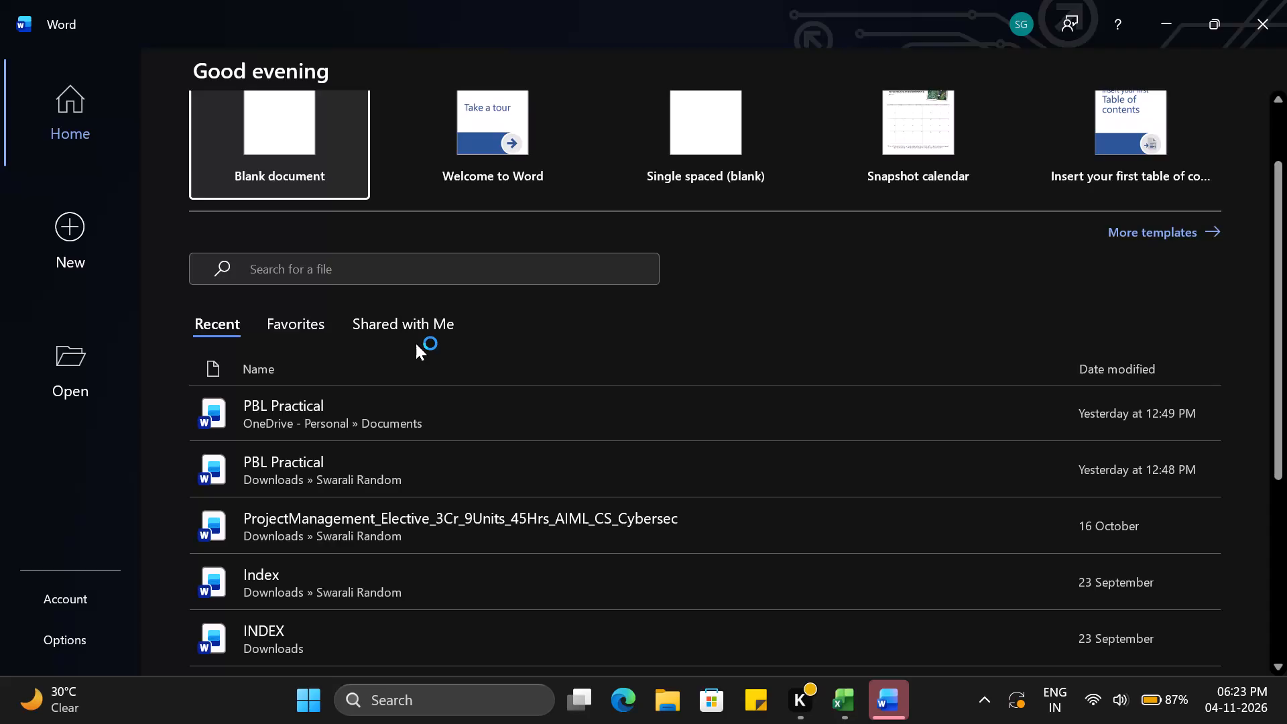
Create a new blank document.
scroll(416, 343, "up", 1)
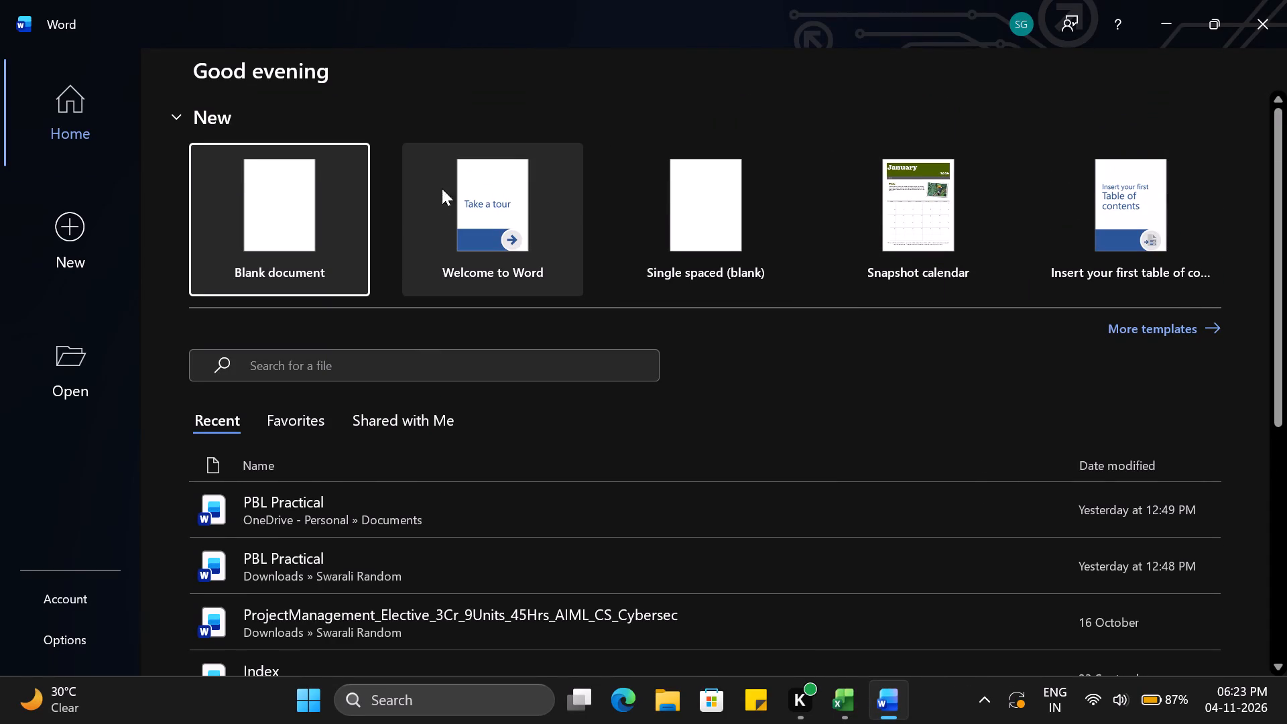
double_click(275, 243)
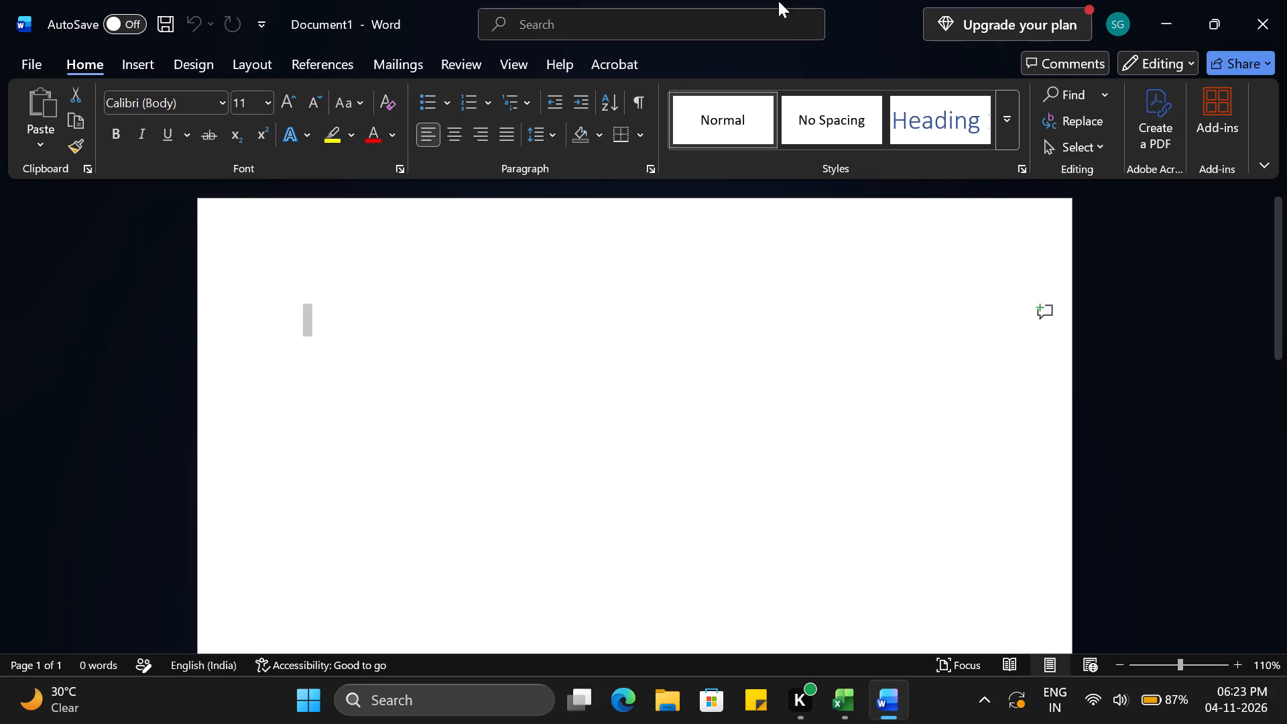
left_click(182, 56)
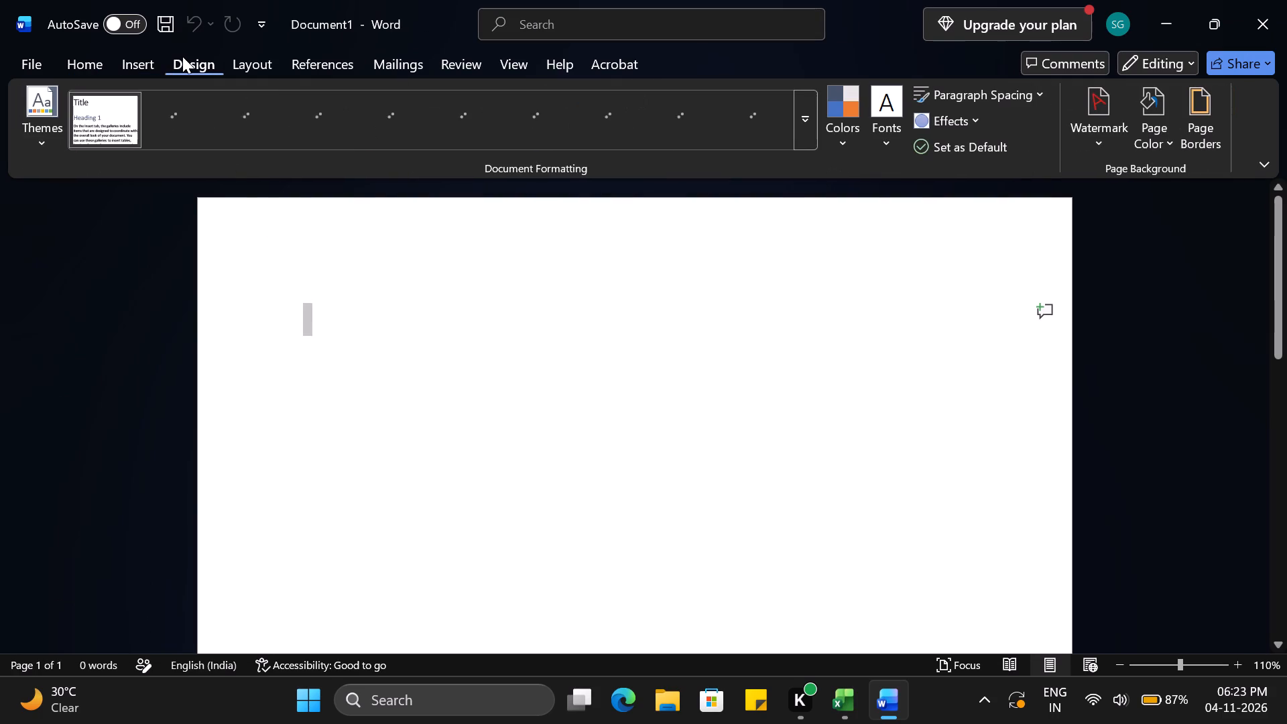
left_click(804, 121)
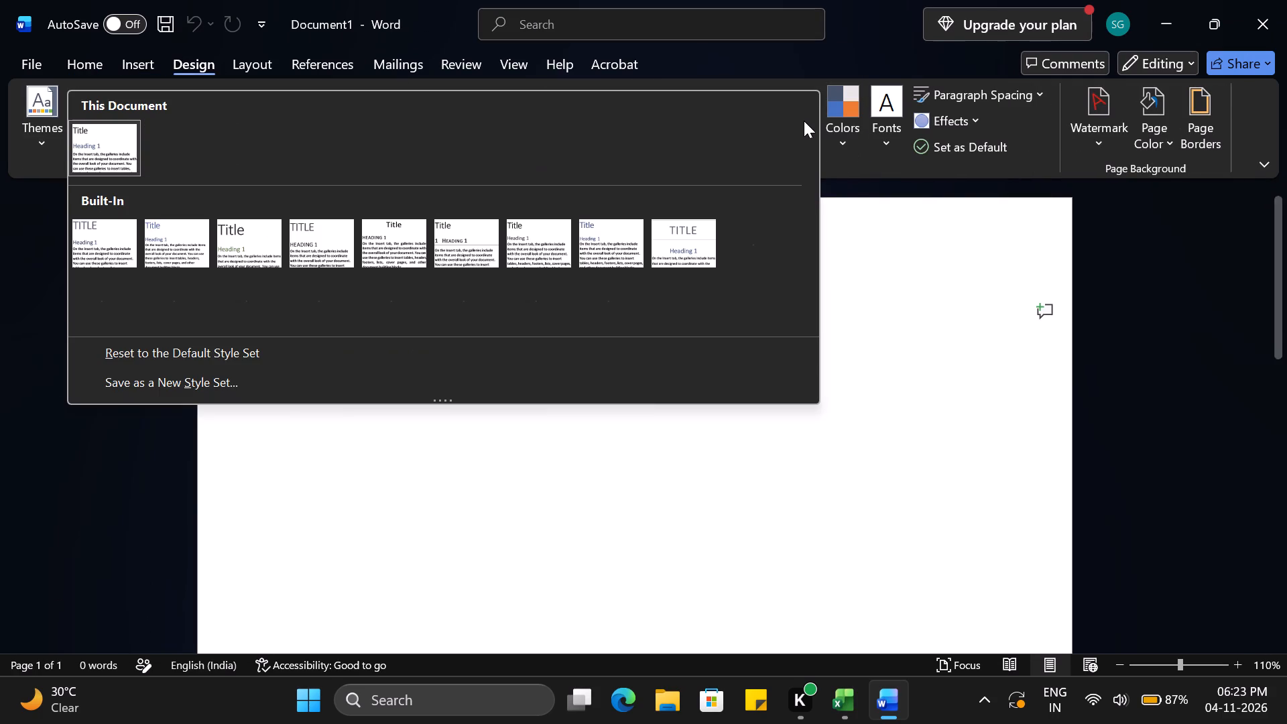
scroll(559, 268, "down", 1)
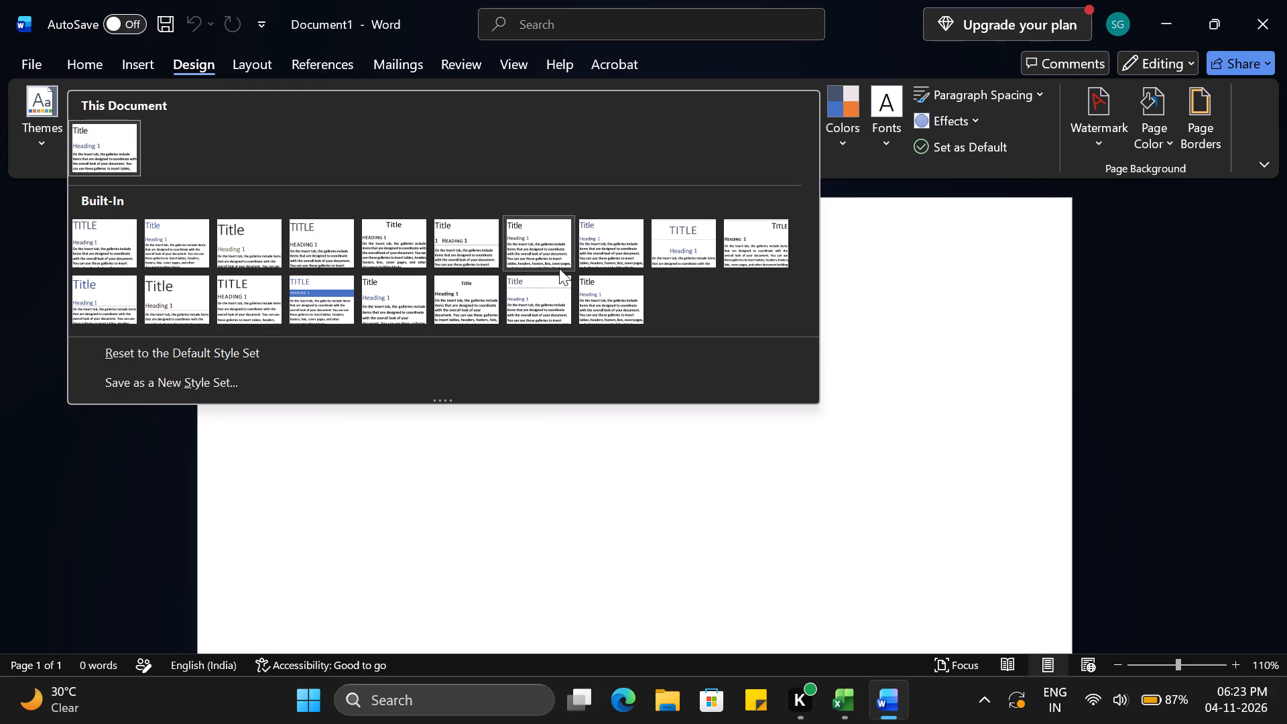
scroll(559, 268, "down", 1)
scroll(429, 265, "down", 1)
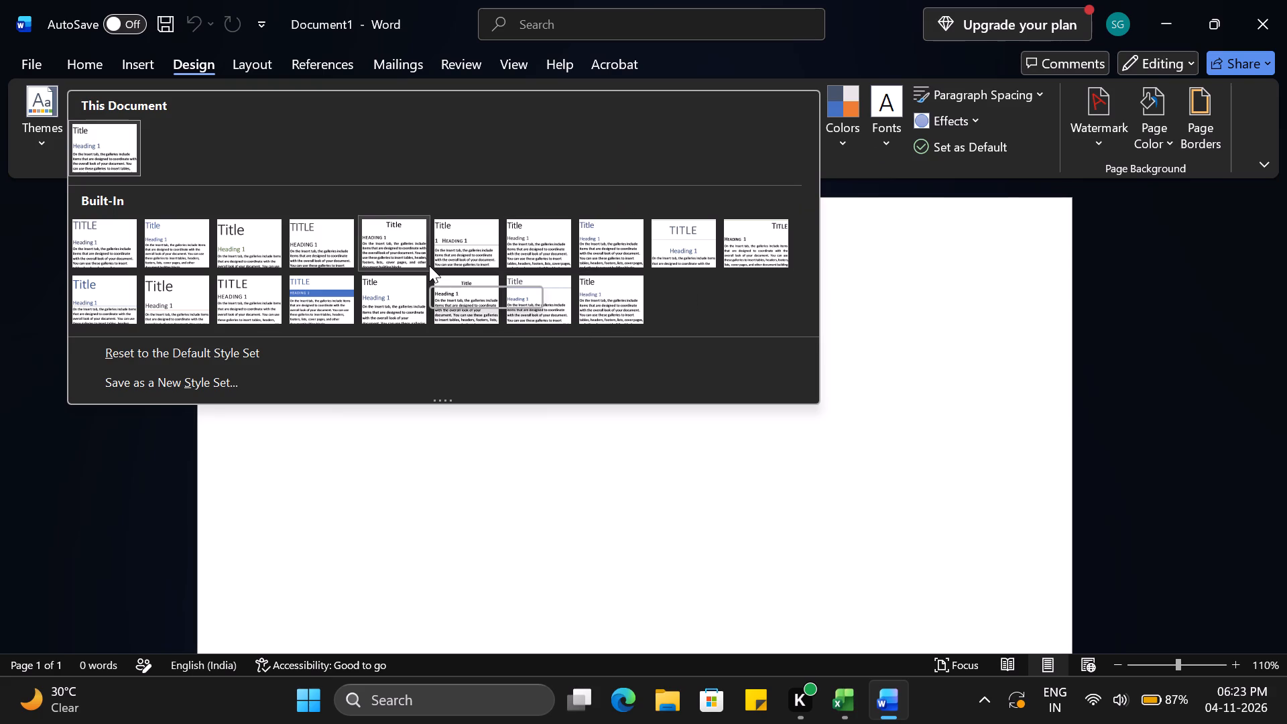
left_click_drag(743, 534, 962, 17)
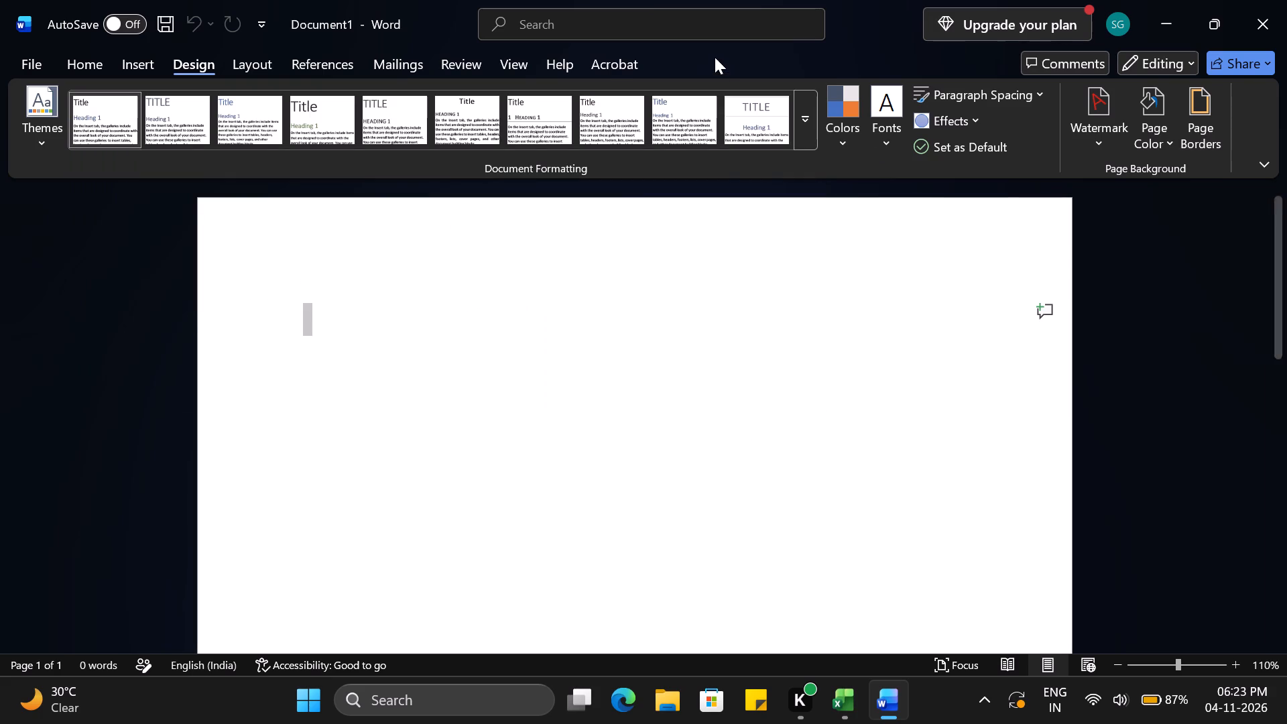
Open the recent PBL Practical document stored in the OneDrive Documents folder and view its cover page.
left_click(30, 51)
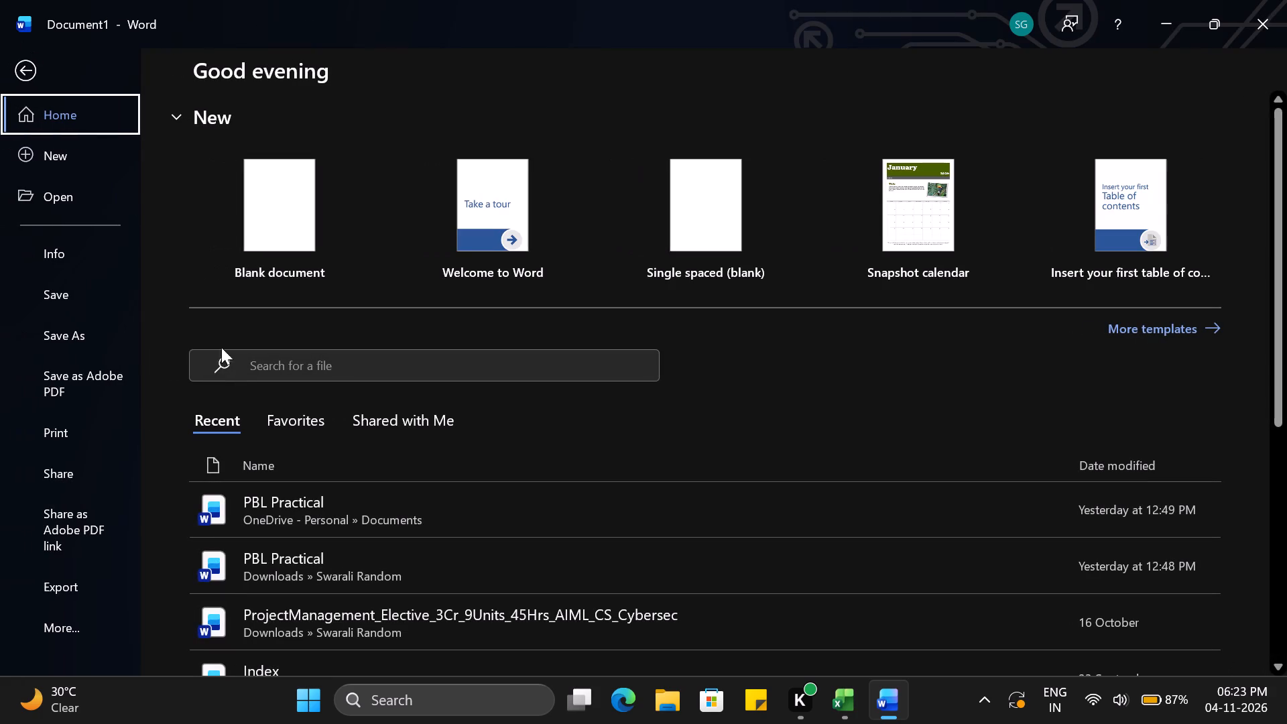
double_click(281, 493)
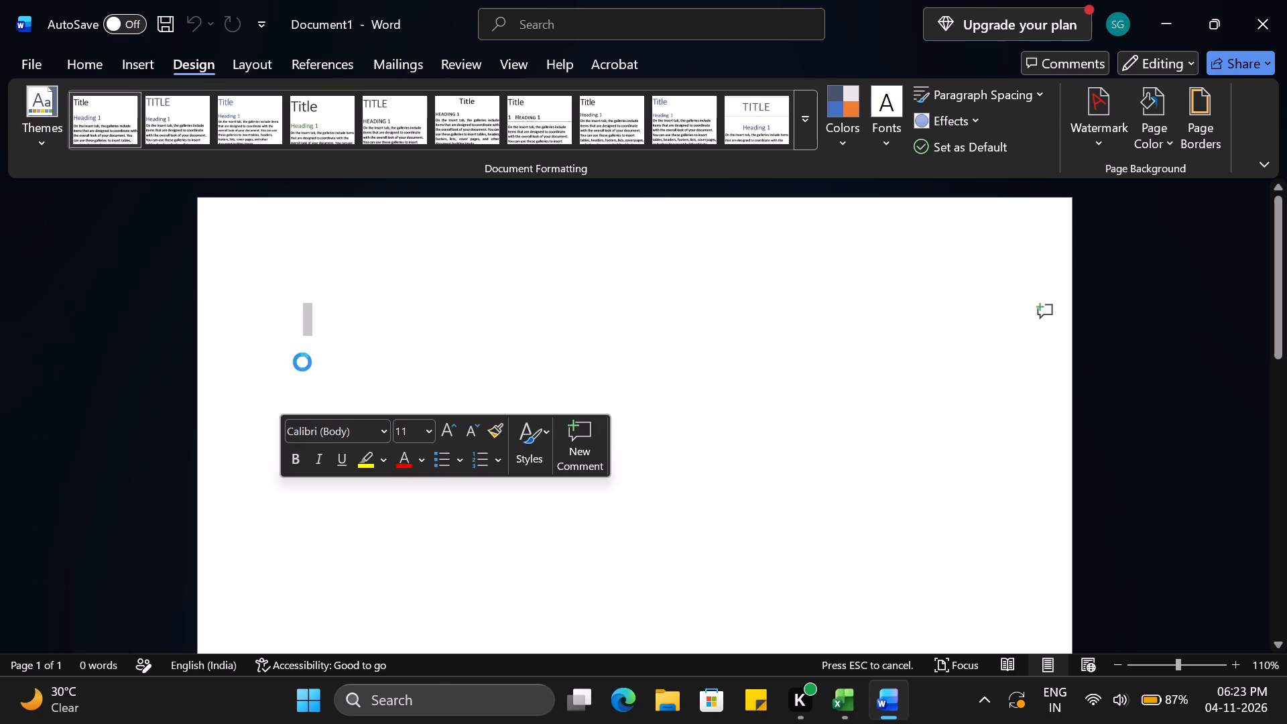
scroll(387, 311, "down", 2)
scroll(387, 311, "up", 1)
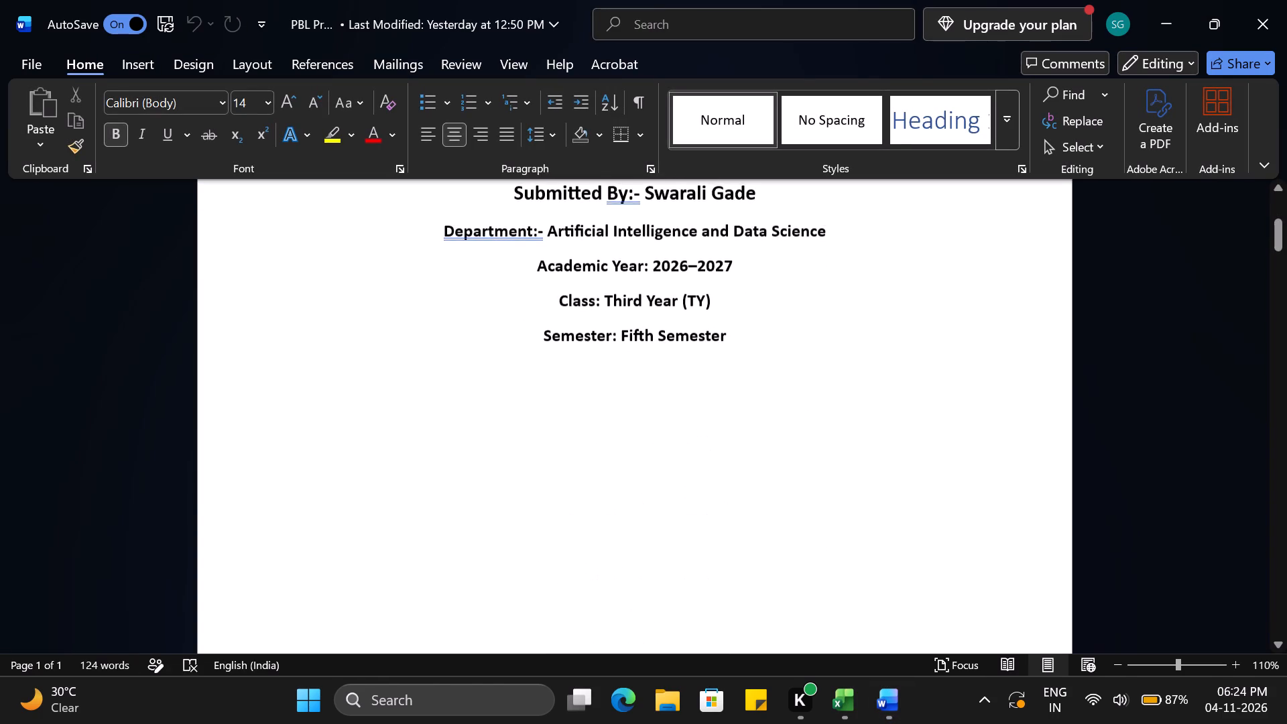
scroll(387, 311, "up", 1)
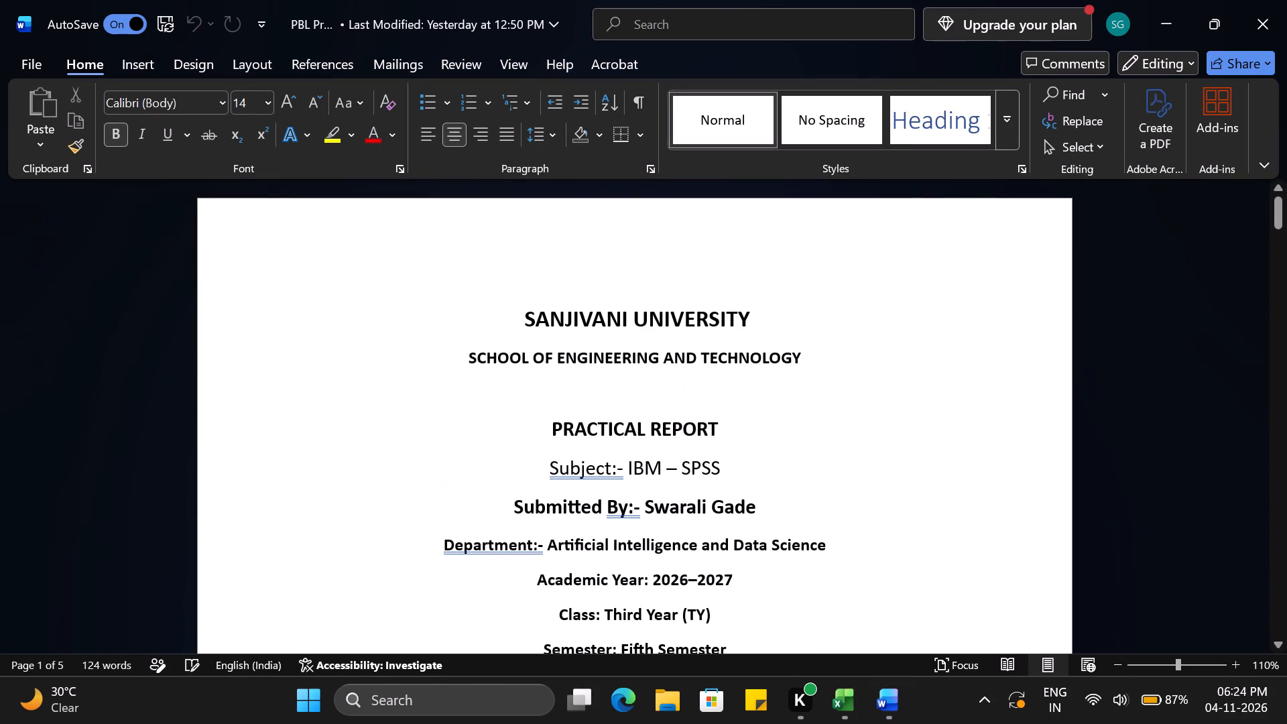
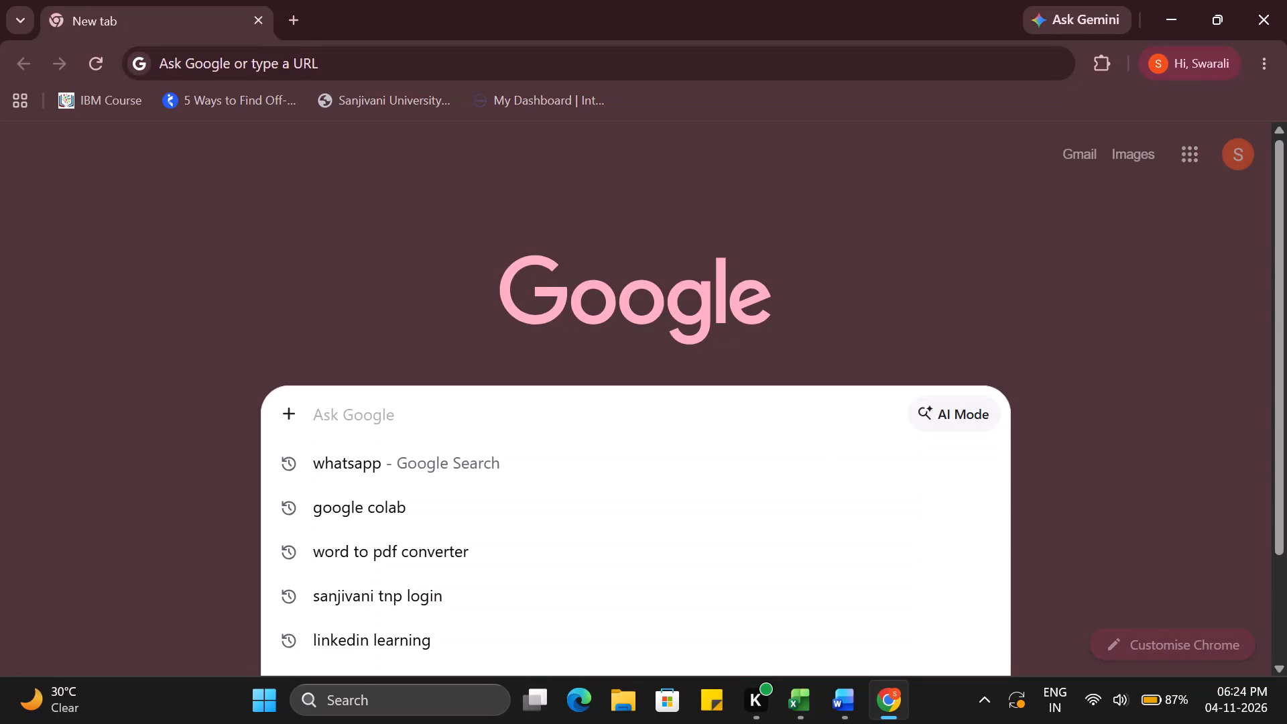
Search Google for "sanjivani university logo" and open the preview of the InfoSecMap logo image.
type("sa")
type("njii")
key("BackSpace")
type("vani univers")
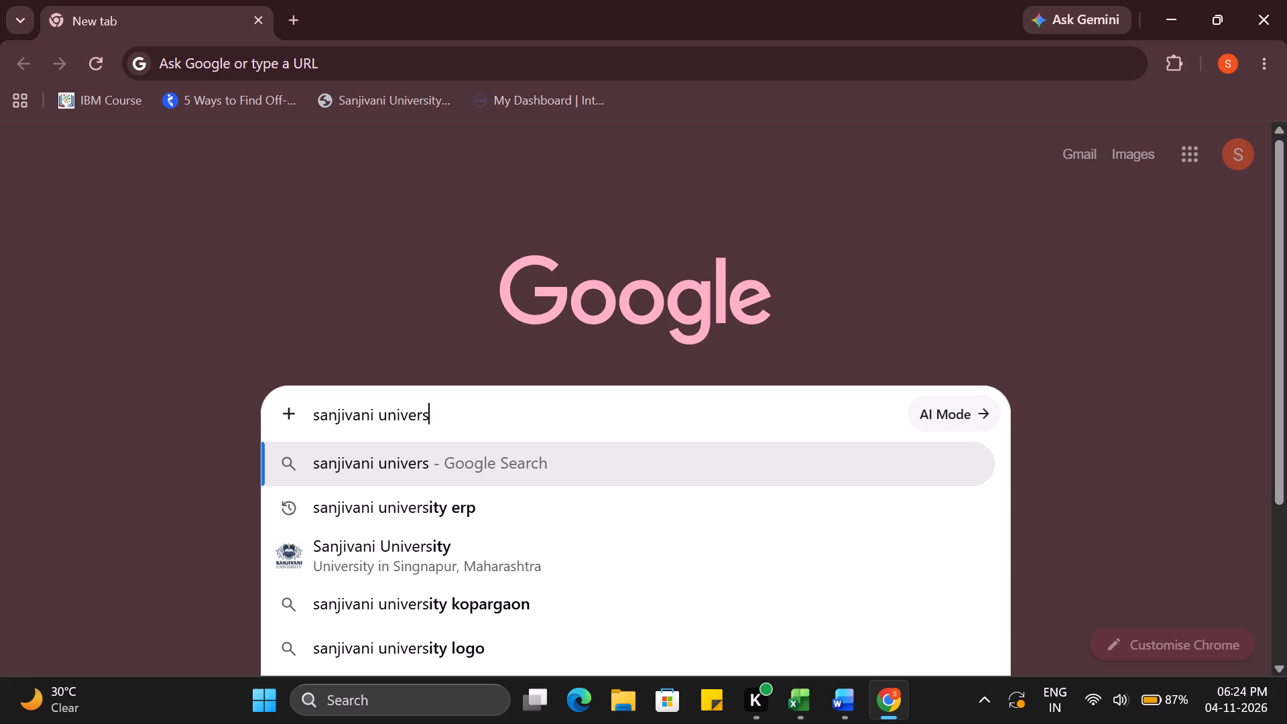
left_click(473, 632)
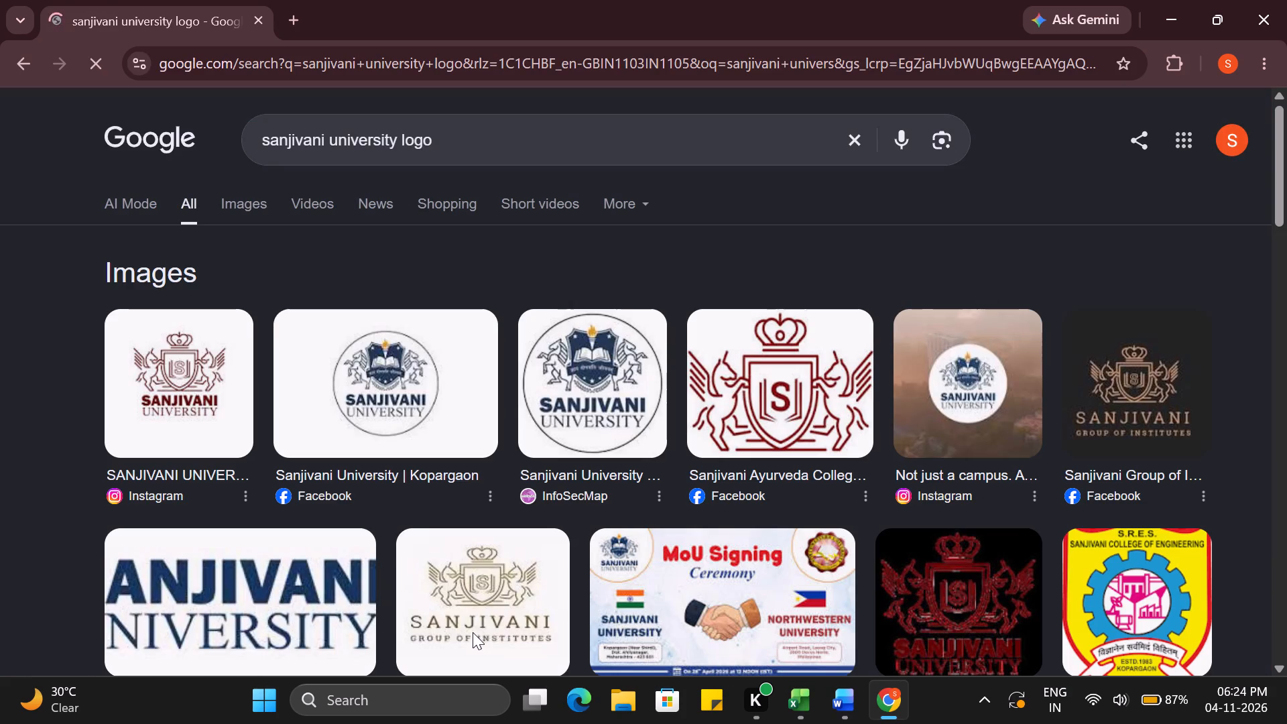
double_click(612, 391)
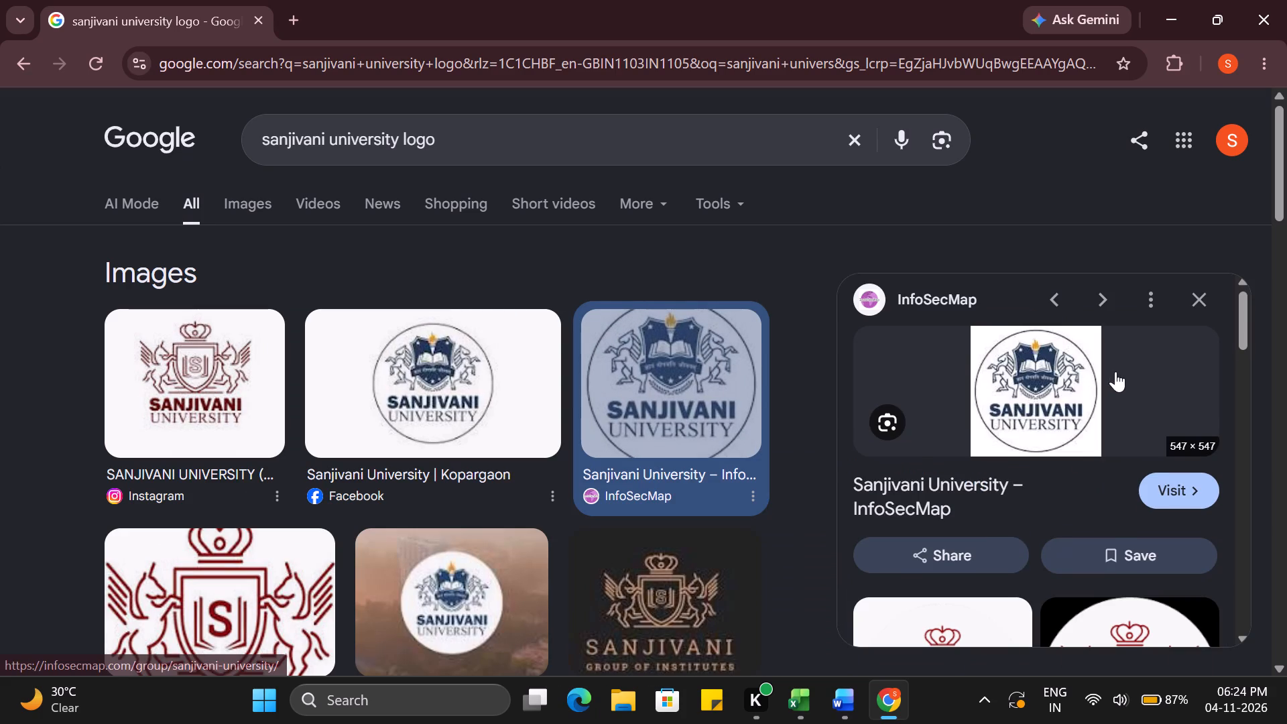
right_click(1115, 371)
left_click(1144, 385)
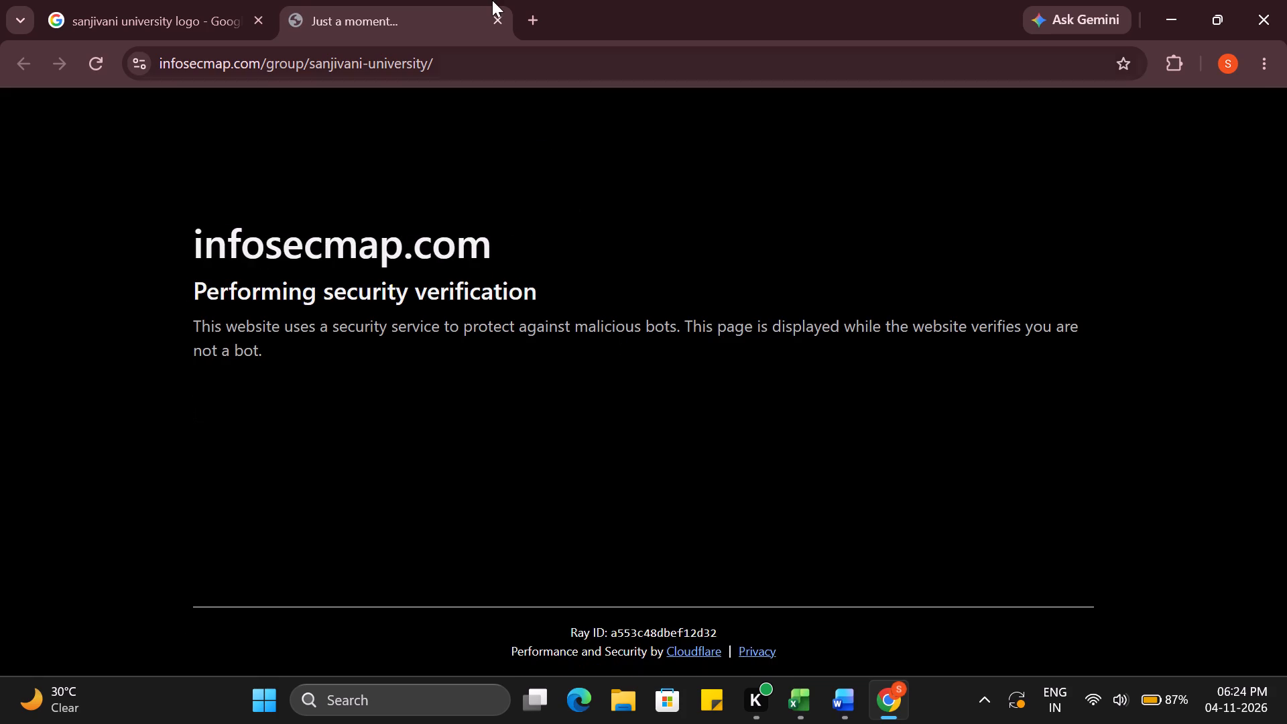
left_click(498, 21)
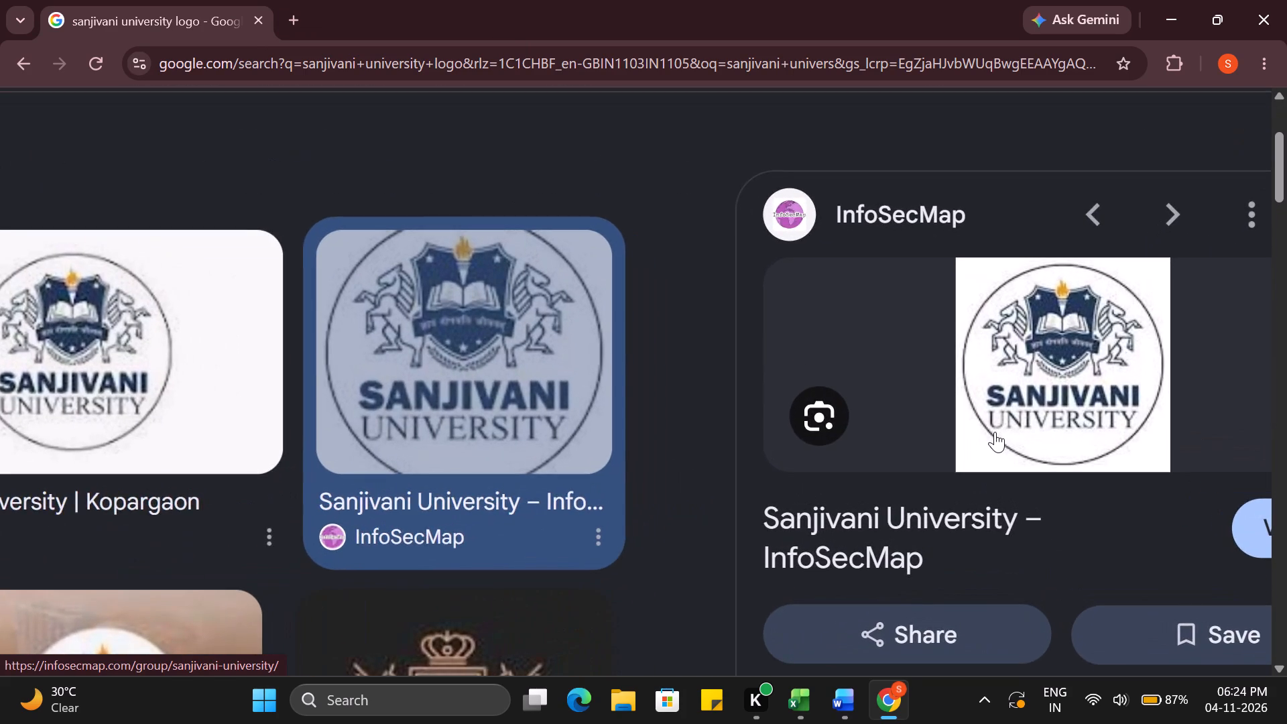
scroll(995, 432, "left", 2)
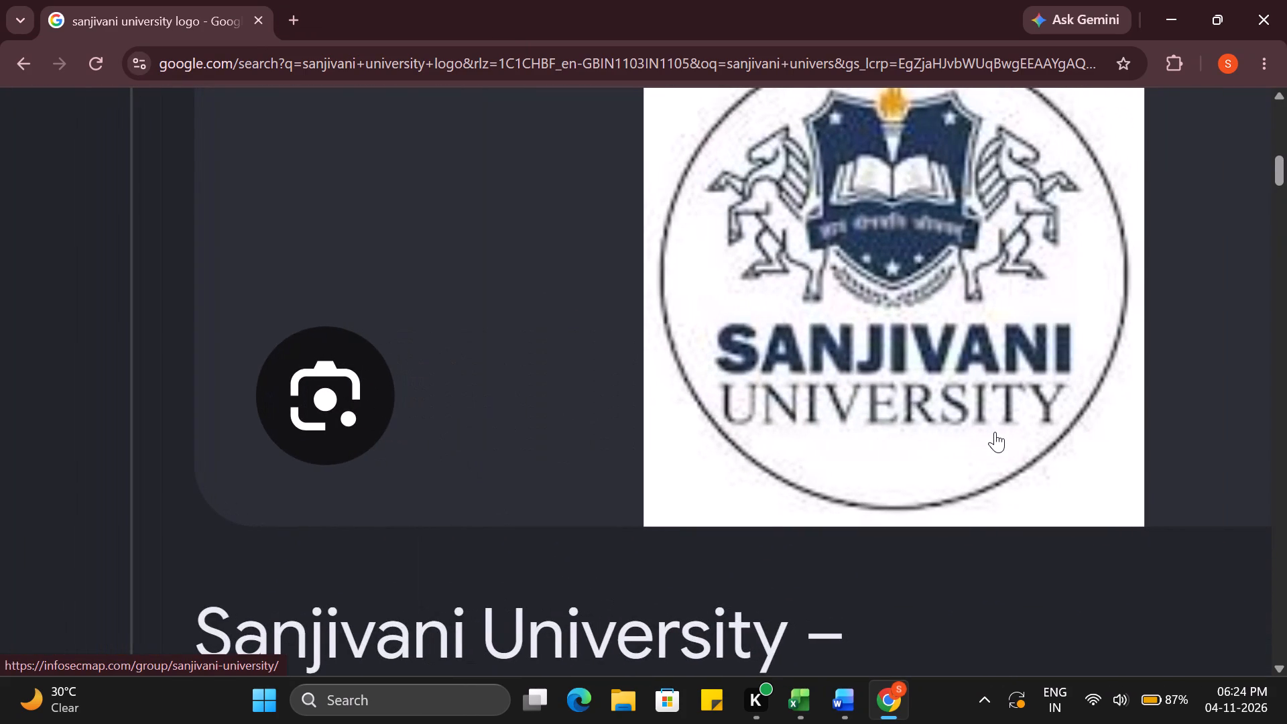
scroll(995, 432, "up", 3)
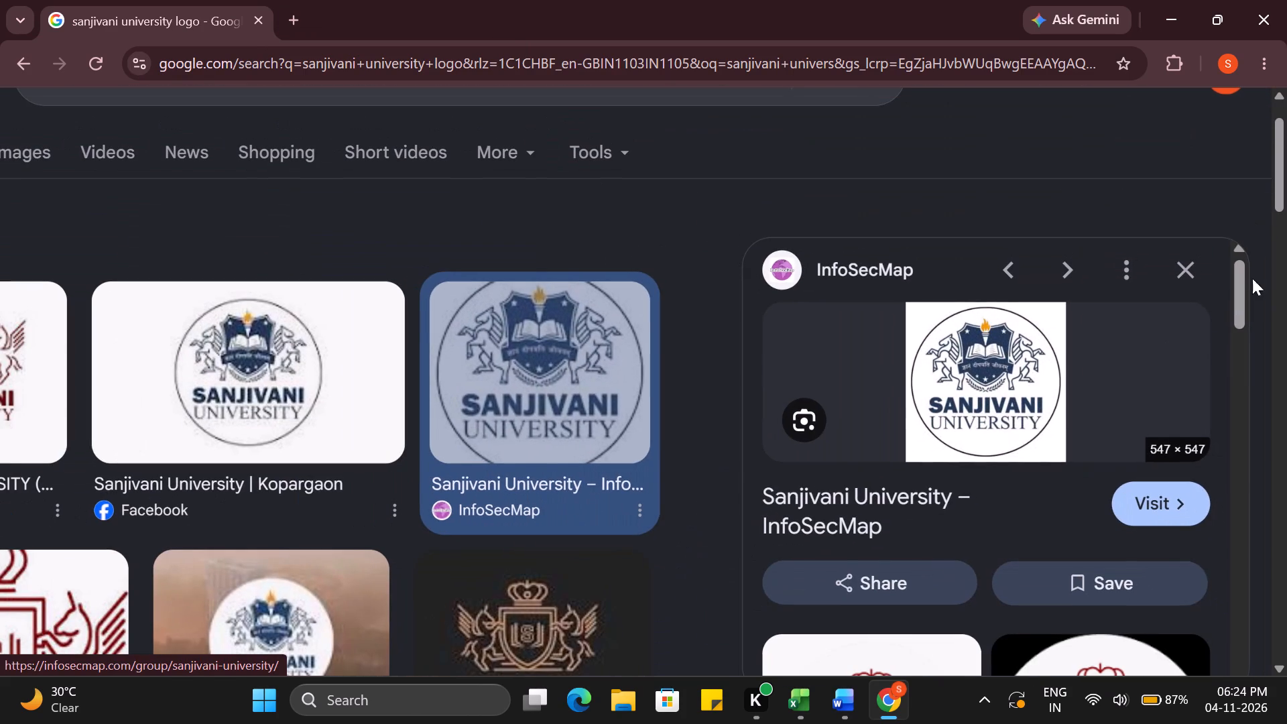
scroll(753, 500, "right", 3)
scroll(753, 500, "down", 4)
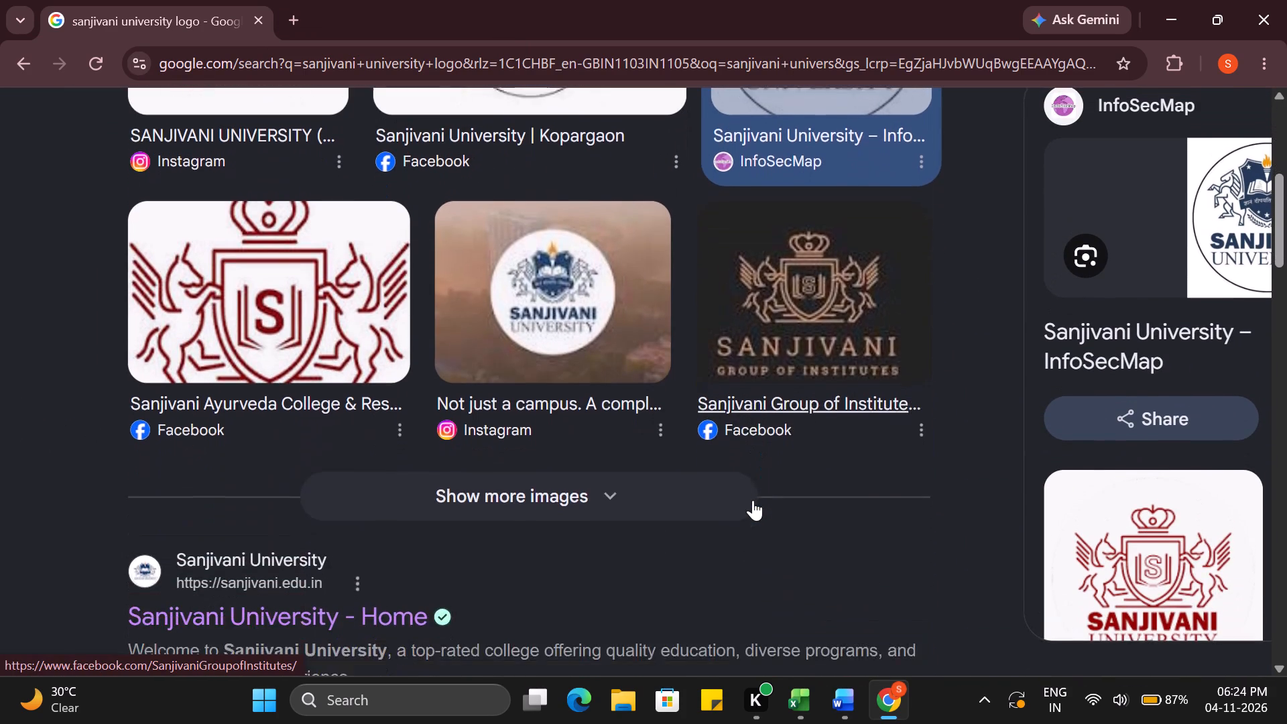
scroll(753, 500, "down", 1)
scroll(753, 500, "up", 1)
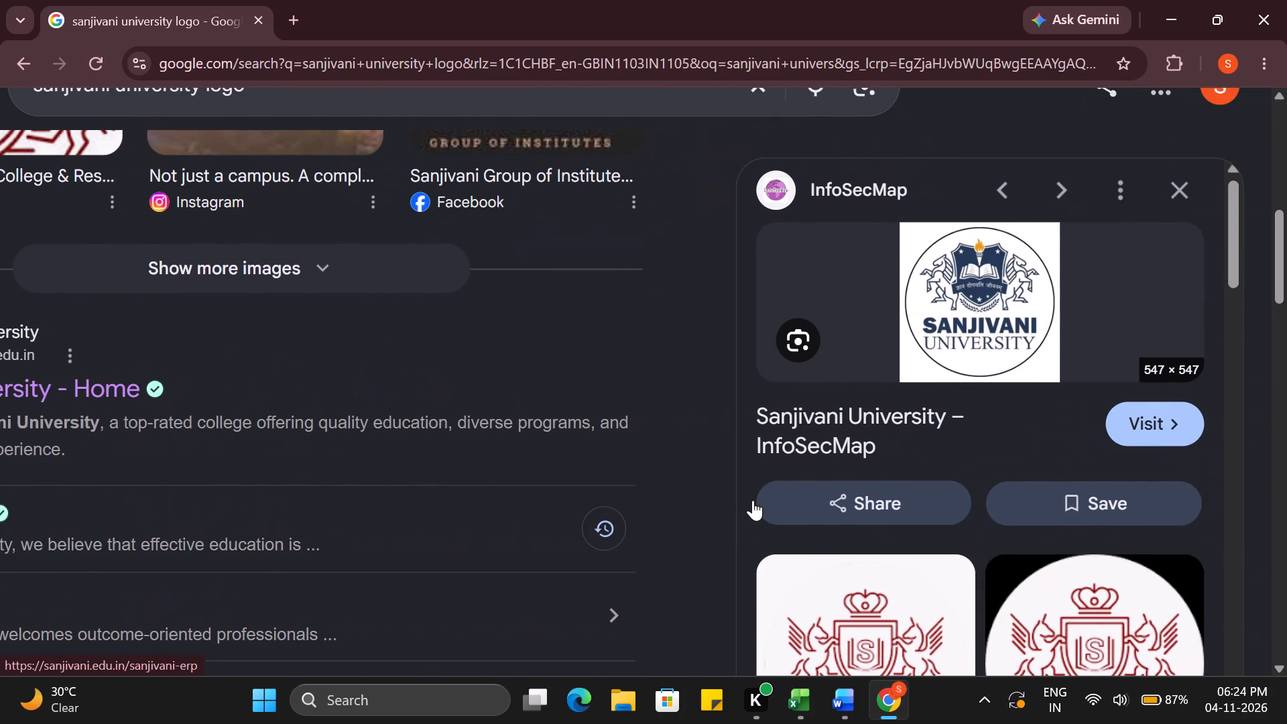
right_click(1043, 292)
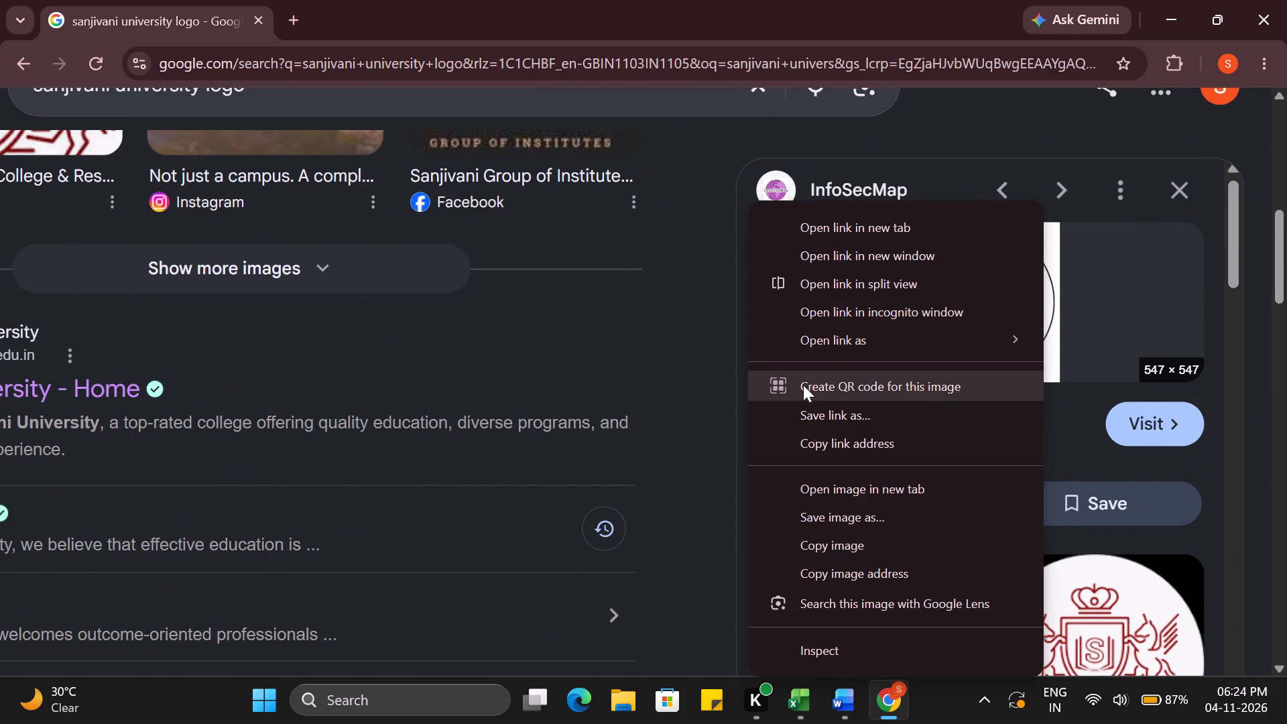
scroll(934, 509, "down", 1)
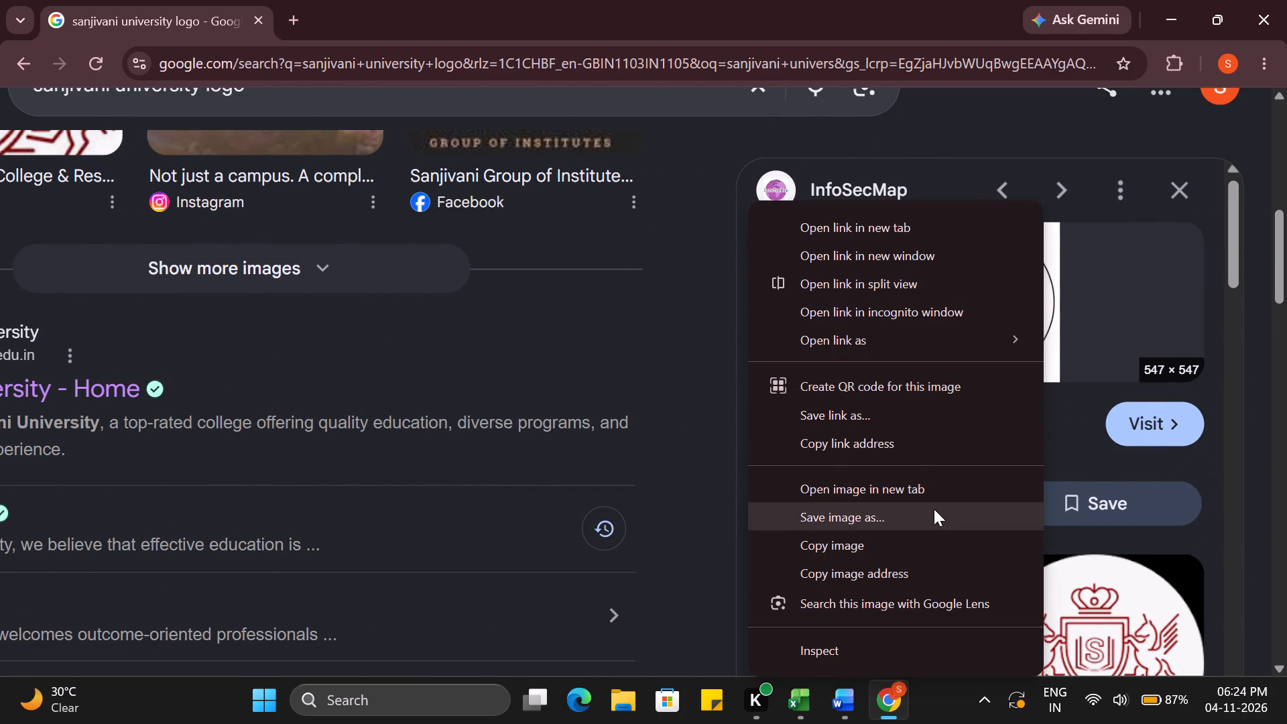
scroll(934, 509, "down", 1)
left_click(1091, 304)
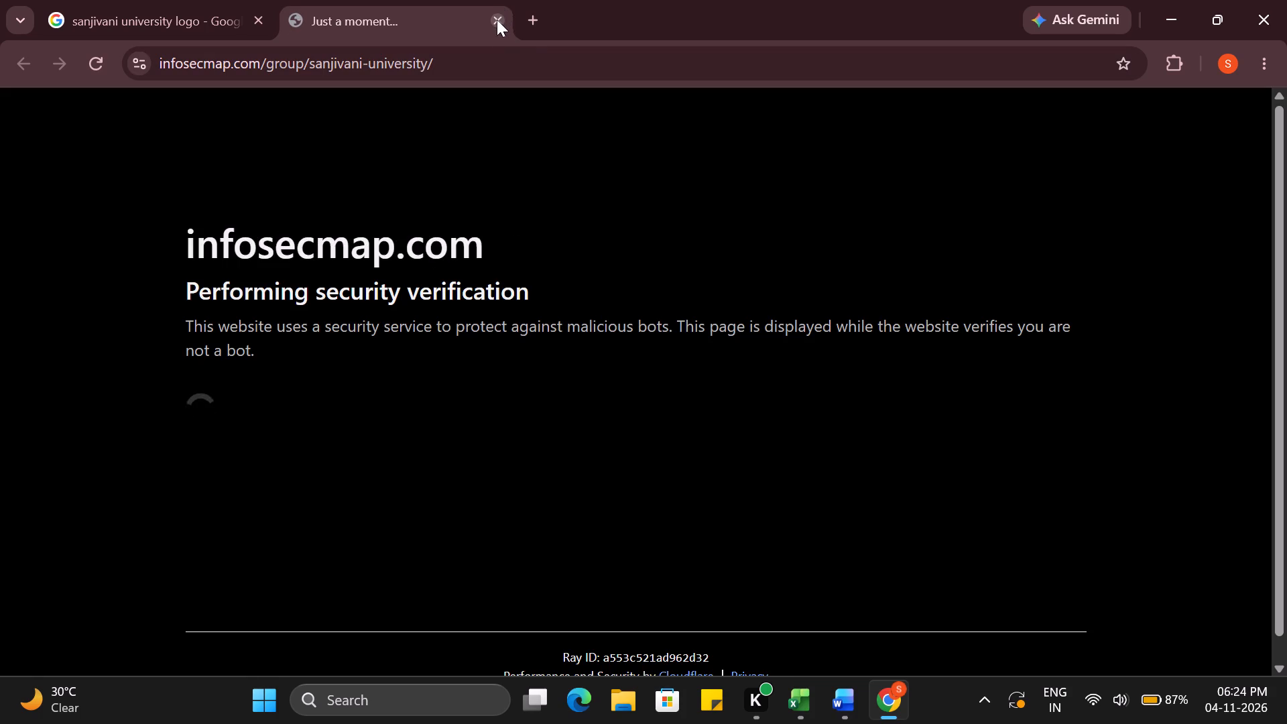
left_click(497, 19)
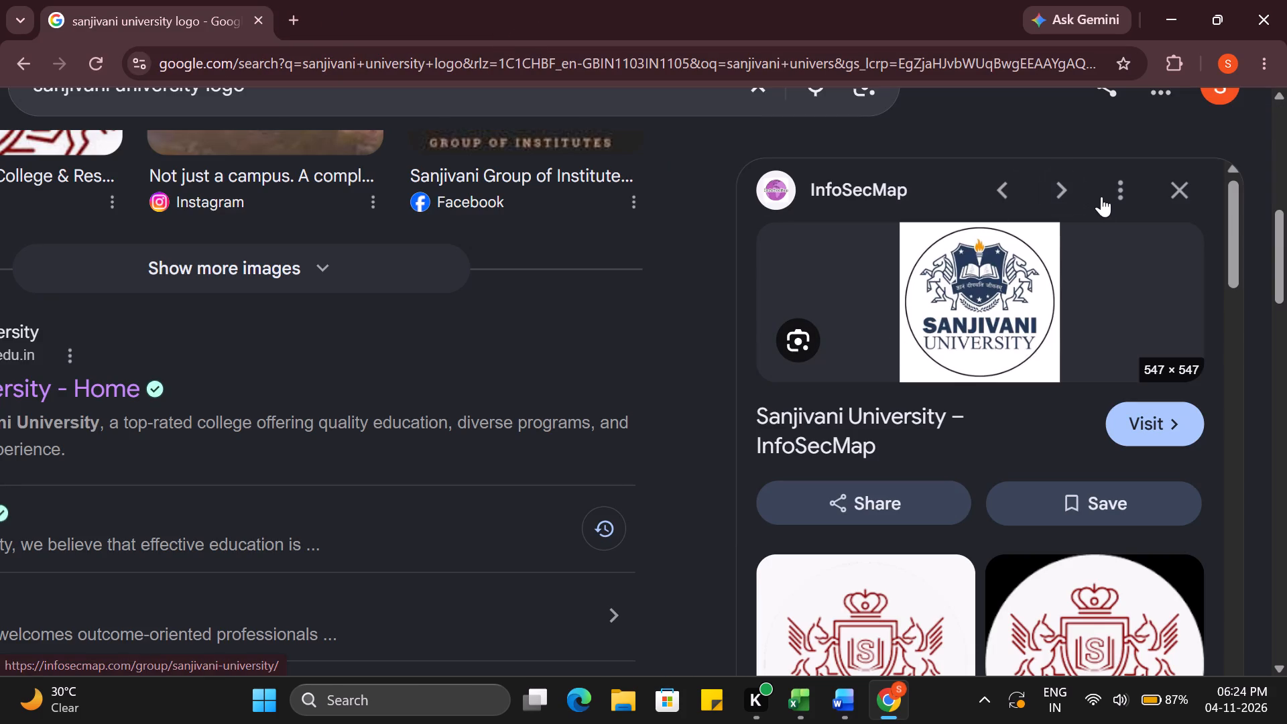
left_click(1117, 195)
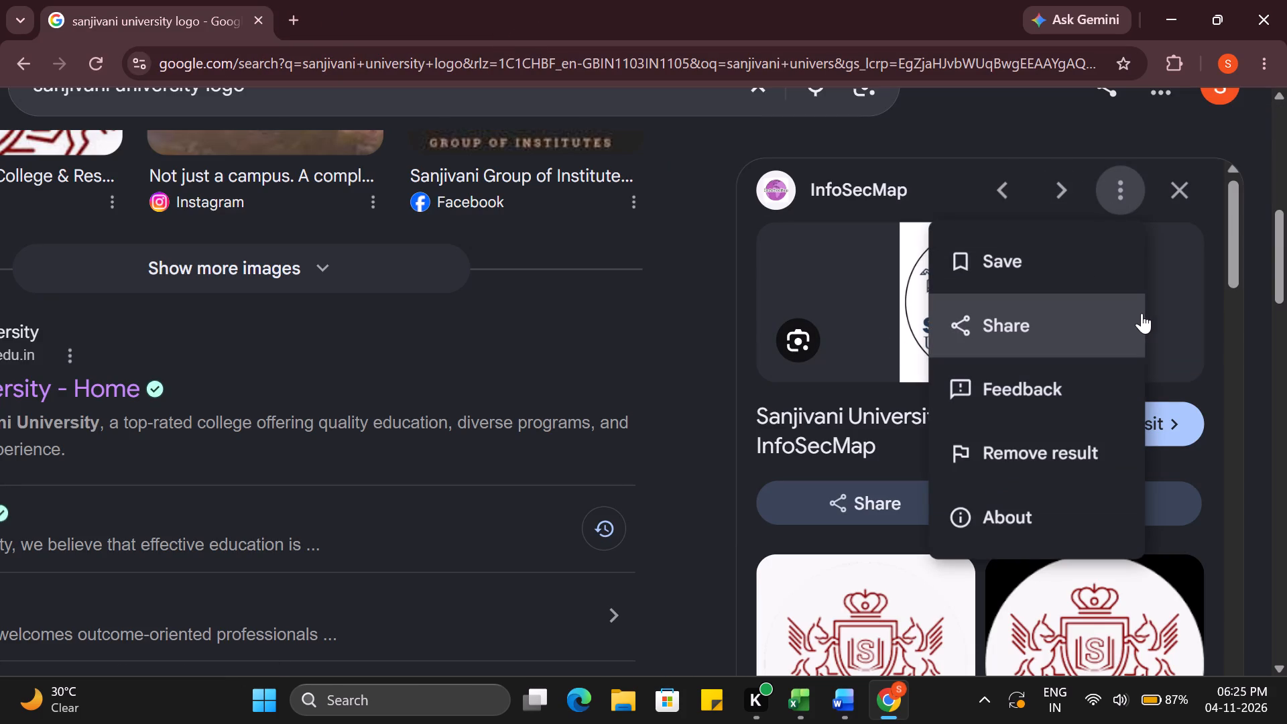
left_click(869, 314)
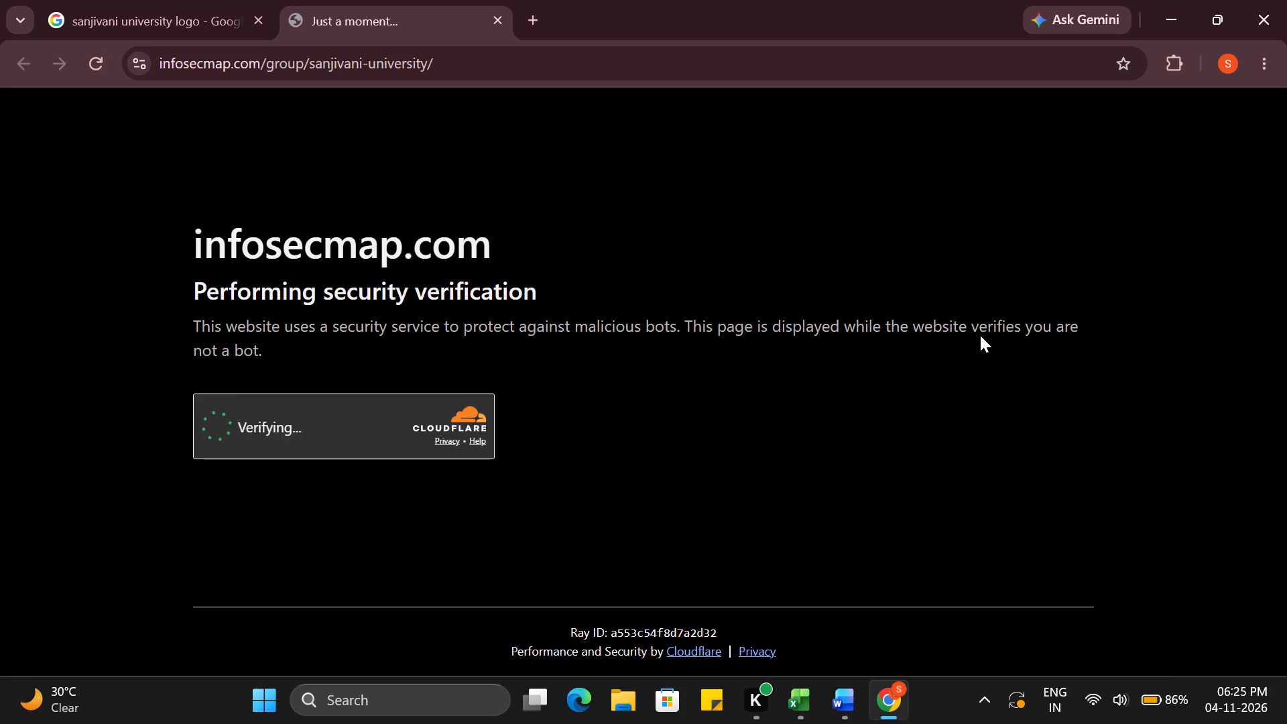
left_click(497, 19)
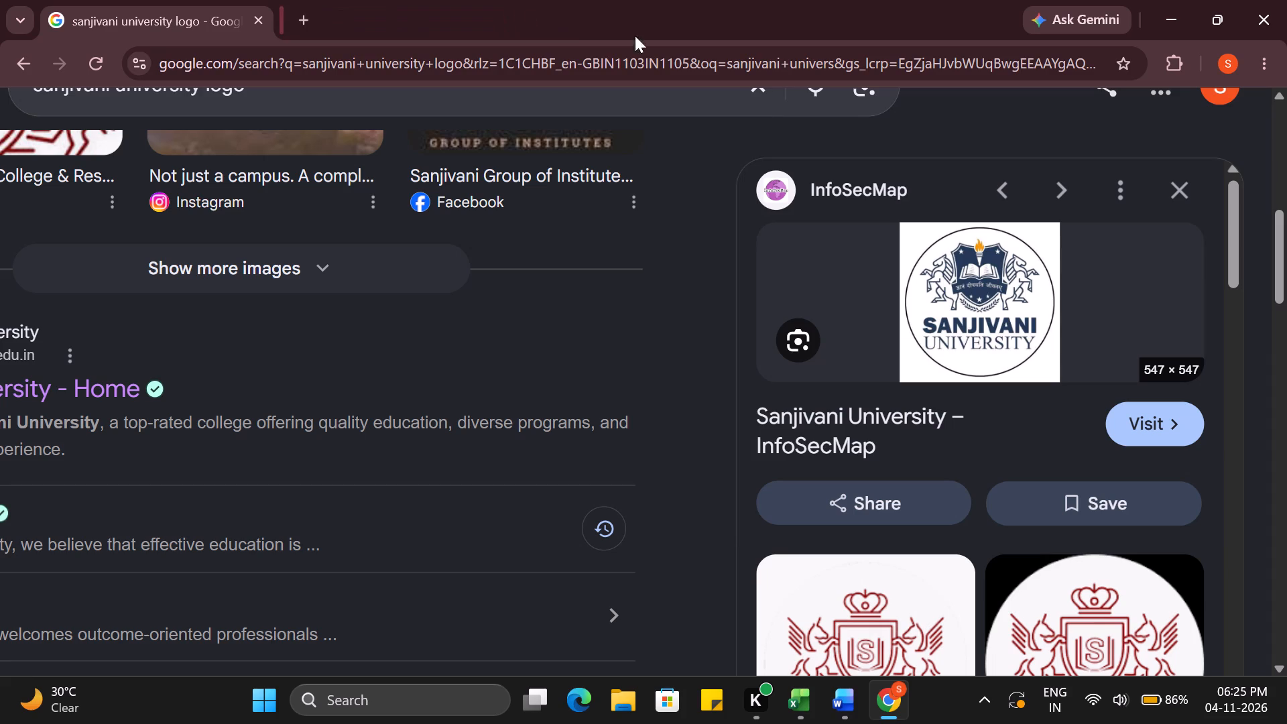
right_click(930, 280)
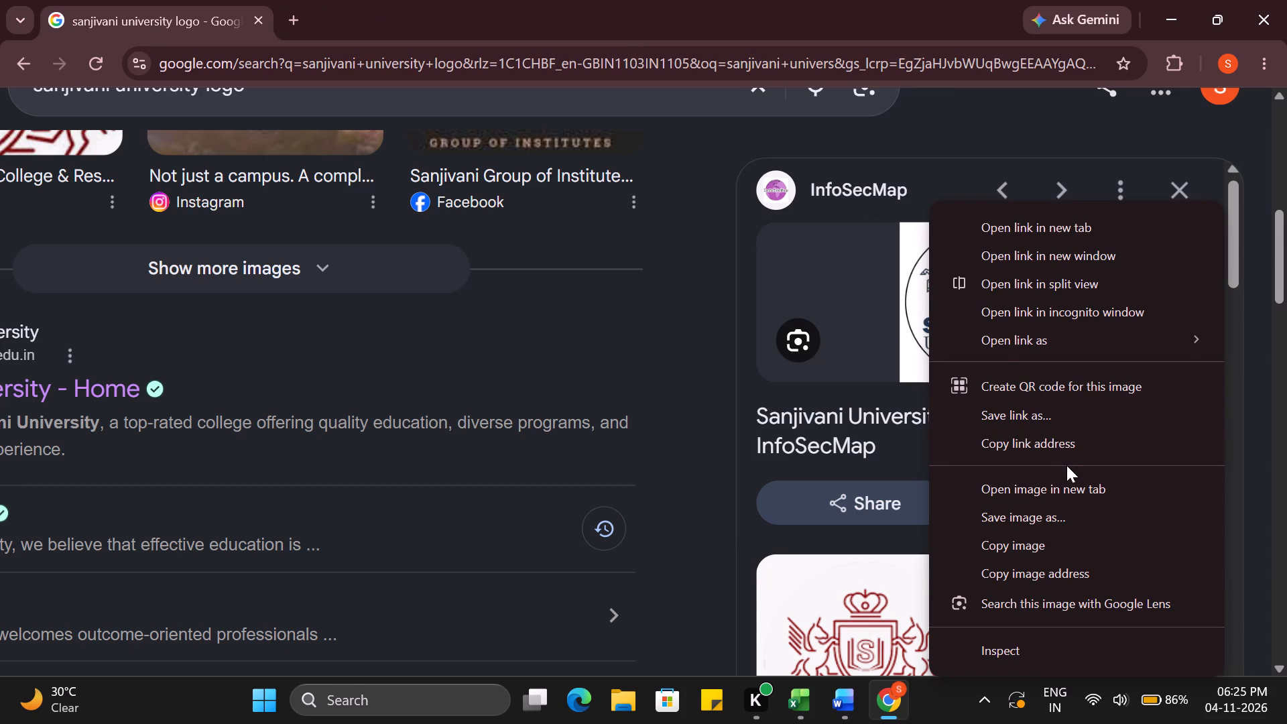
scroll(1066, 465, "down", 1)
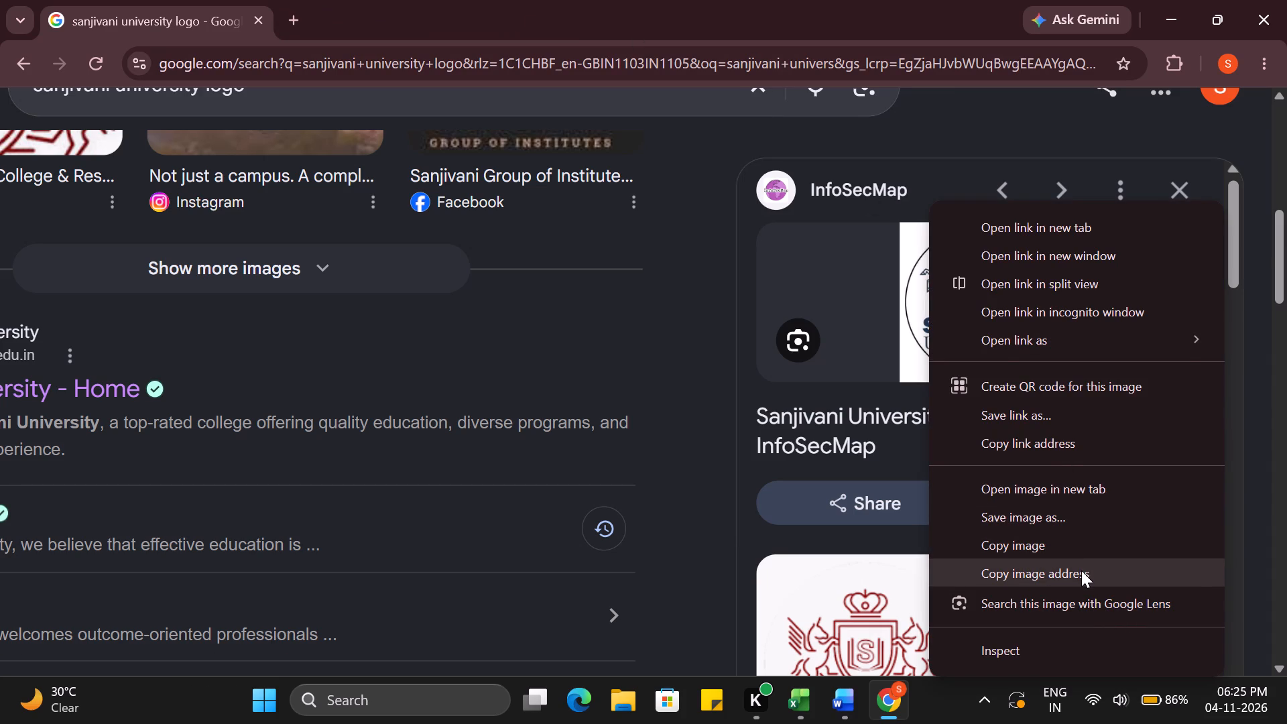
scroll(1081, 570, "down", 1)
Open the InfoSecMap page for Sanjivani University from the image preview and enlarge the university logo in its header.
left_click(865, 309)
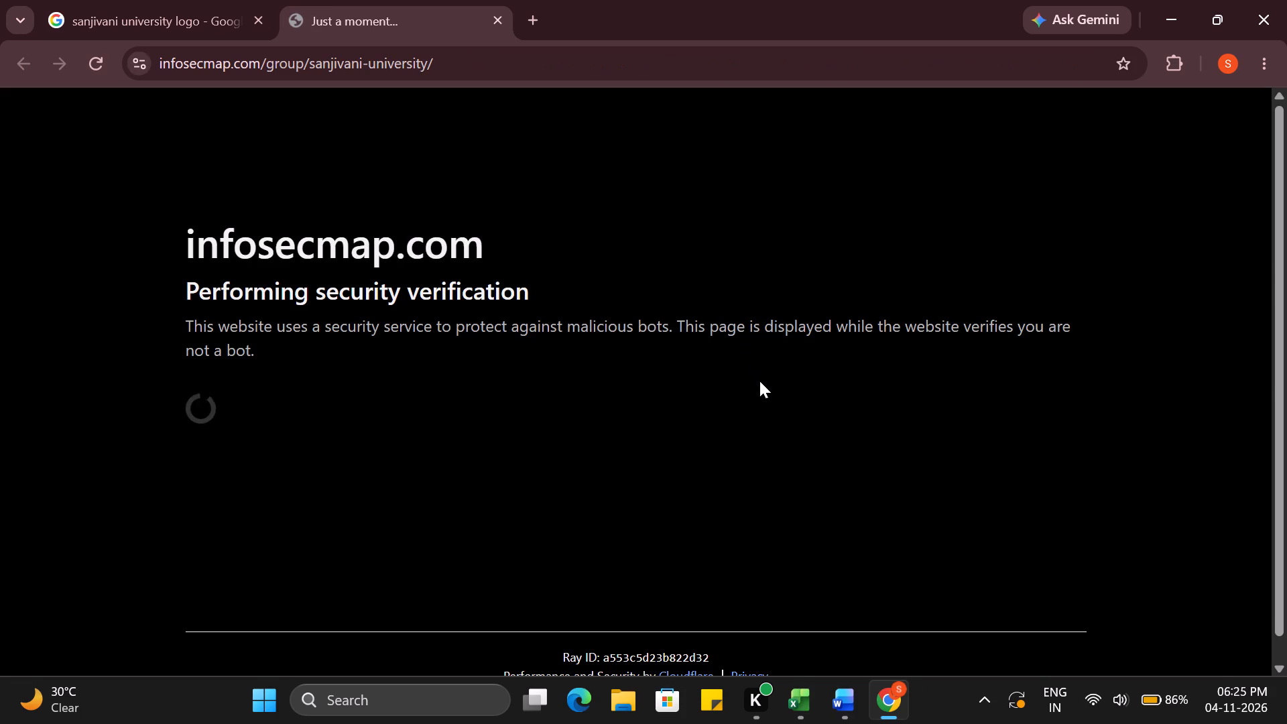
scroll(759, 381, "down", 3)
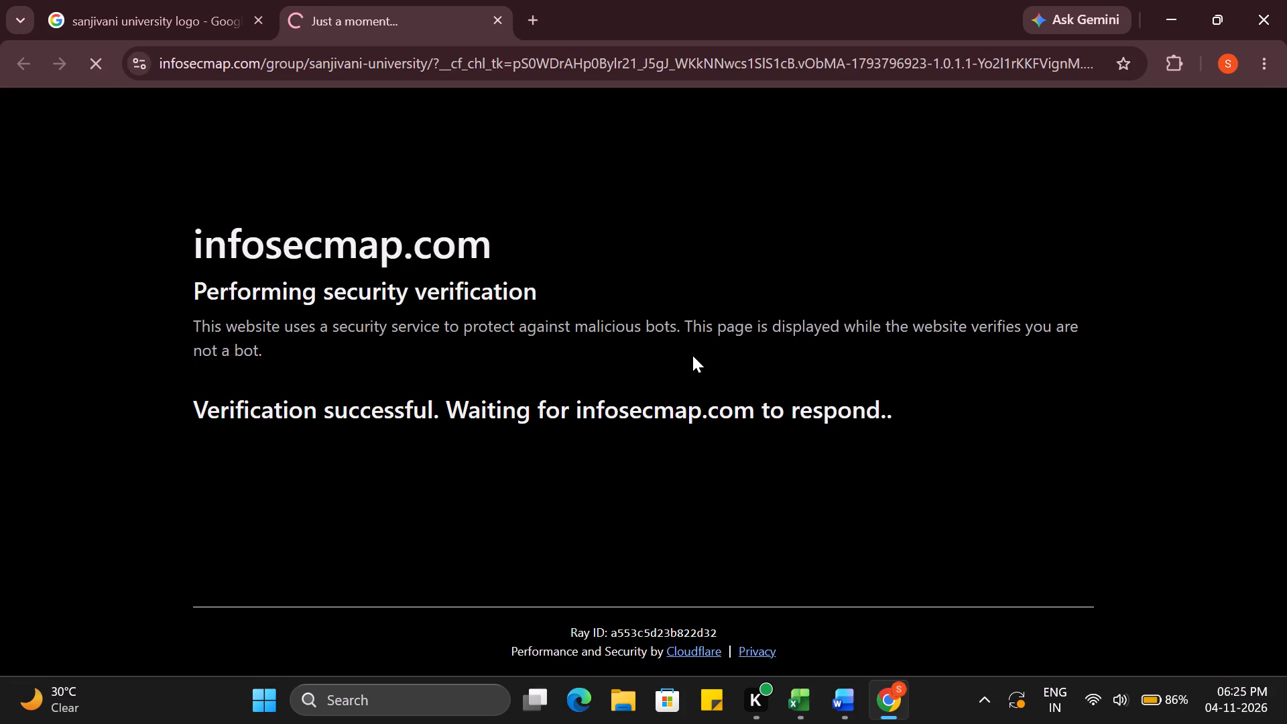
scroll(692, 355, "down", 4)
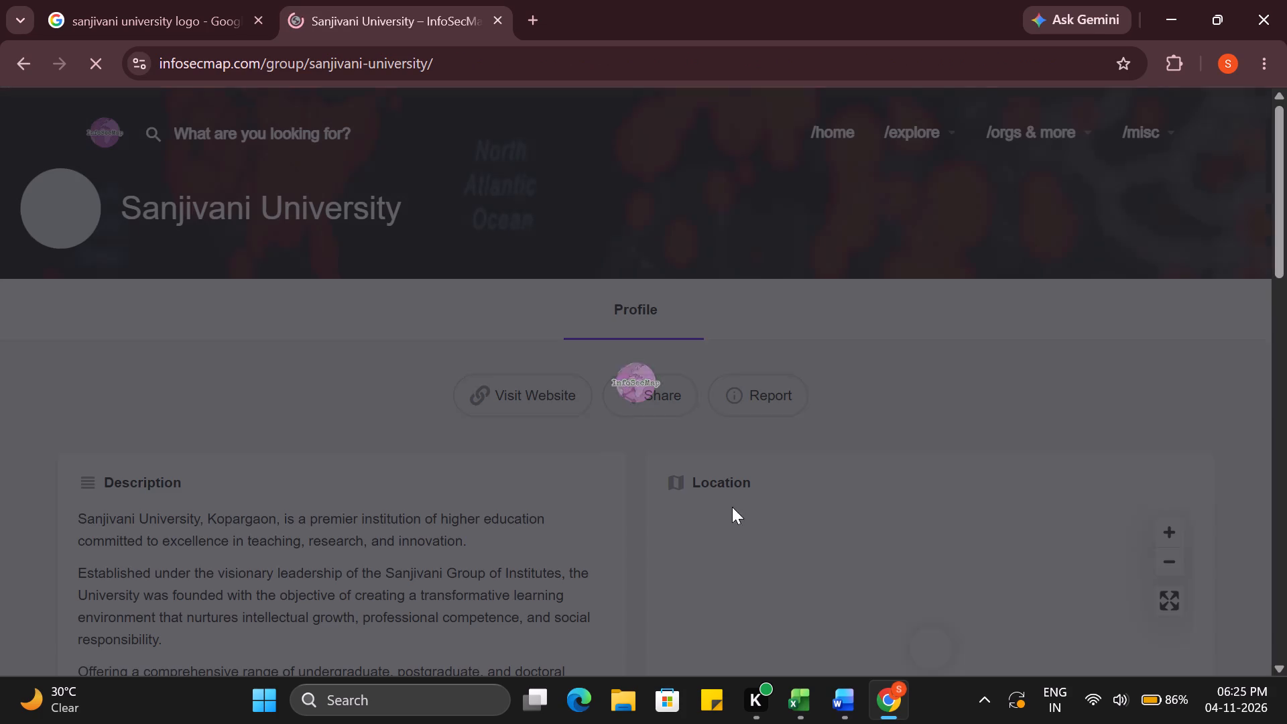
scroll(659, 414, "down", 3)
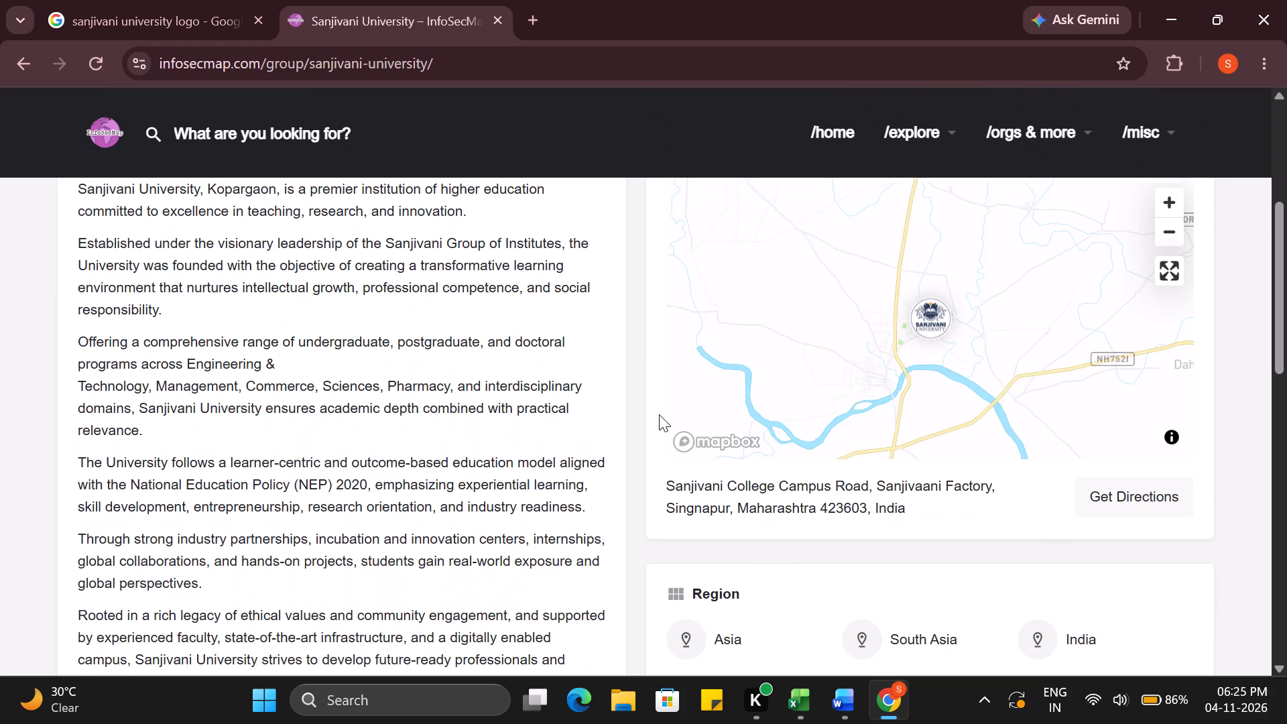
scroll(659, 414, "down", 5)
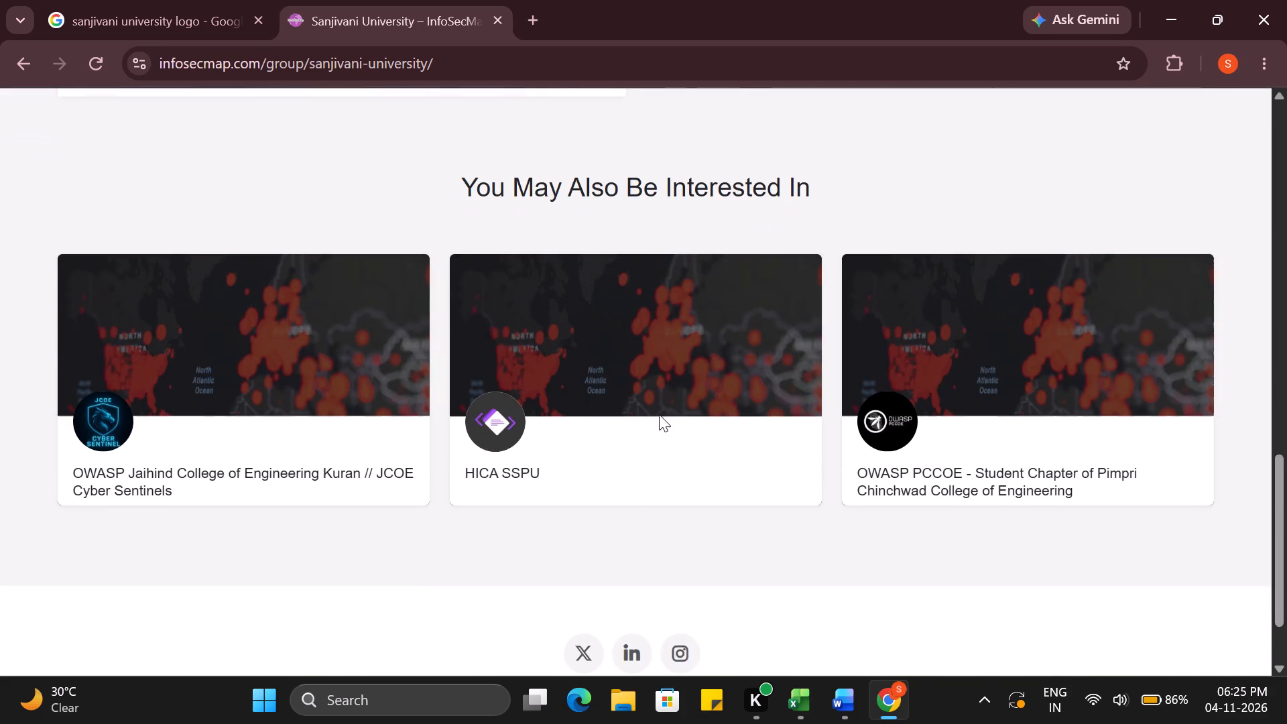
scroll(659, 414, "down", 1)
scroll(659, 414, "up", 9)
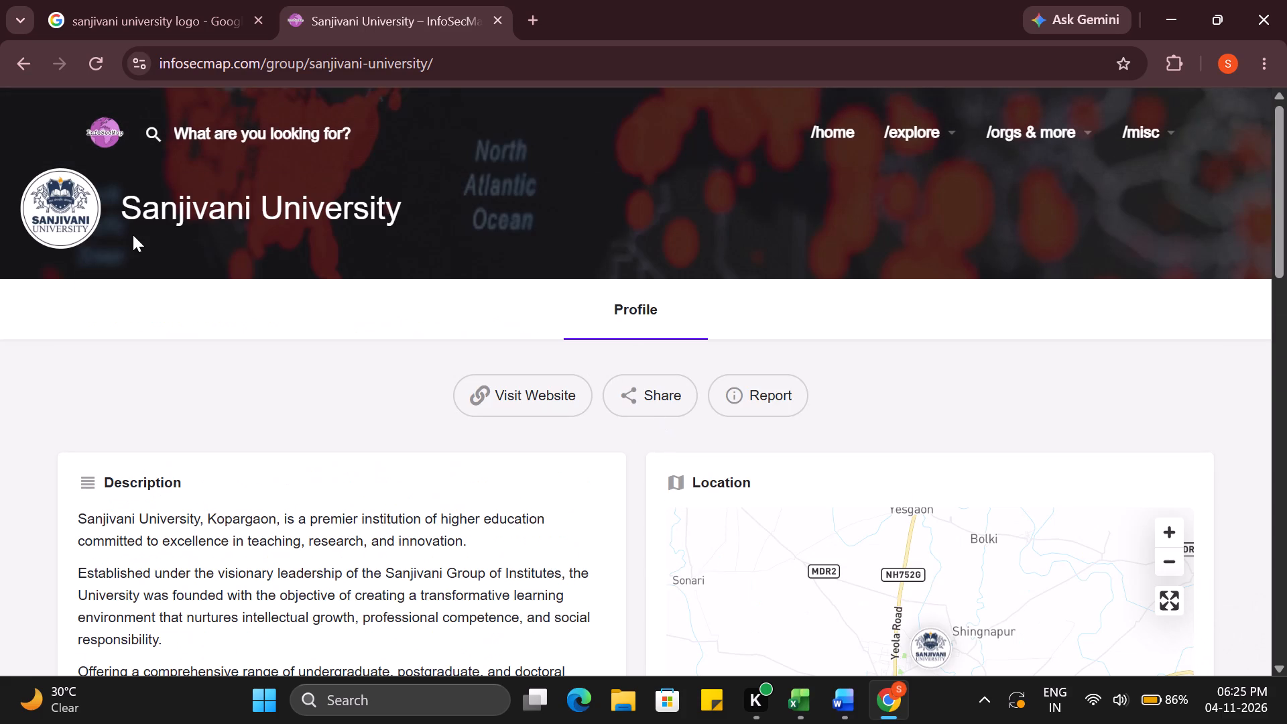
left_click(70, 201)
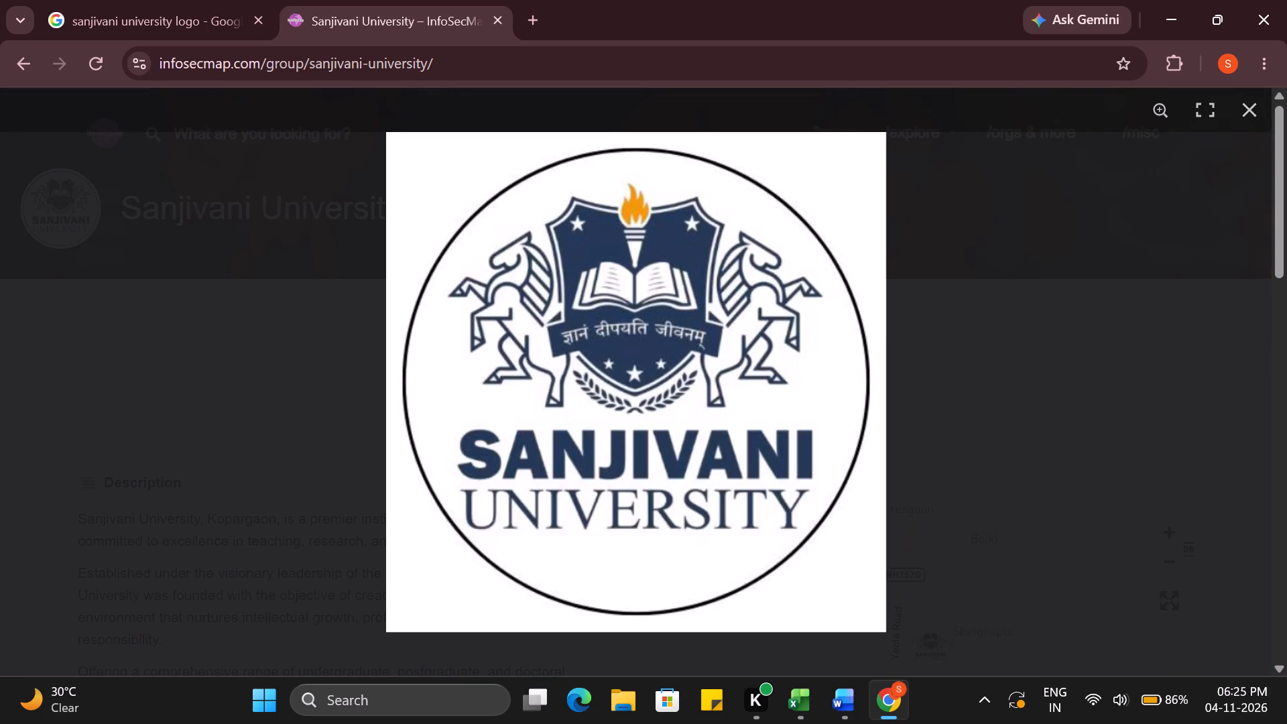
Start saving the enlarged logo image and edit its file name to "Sanjivani University Logo", replacing the hyphens with spaces.
right_click(511, 391)
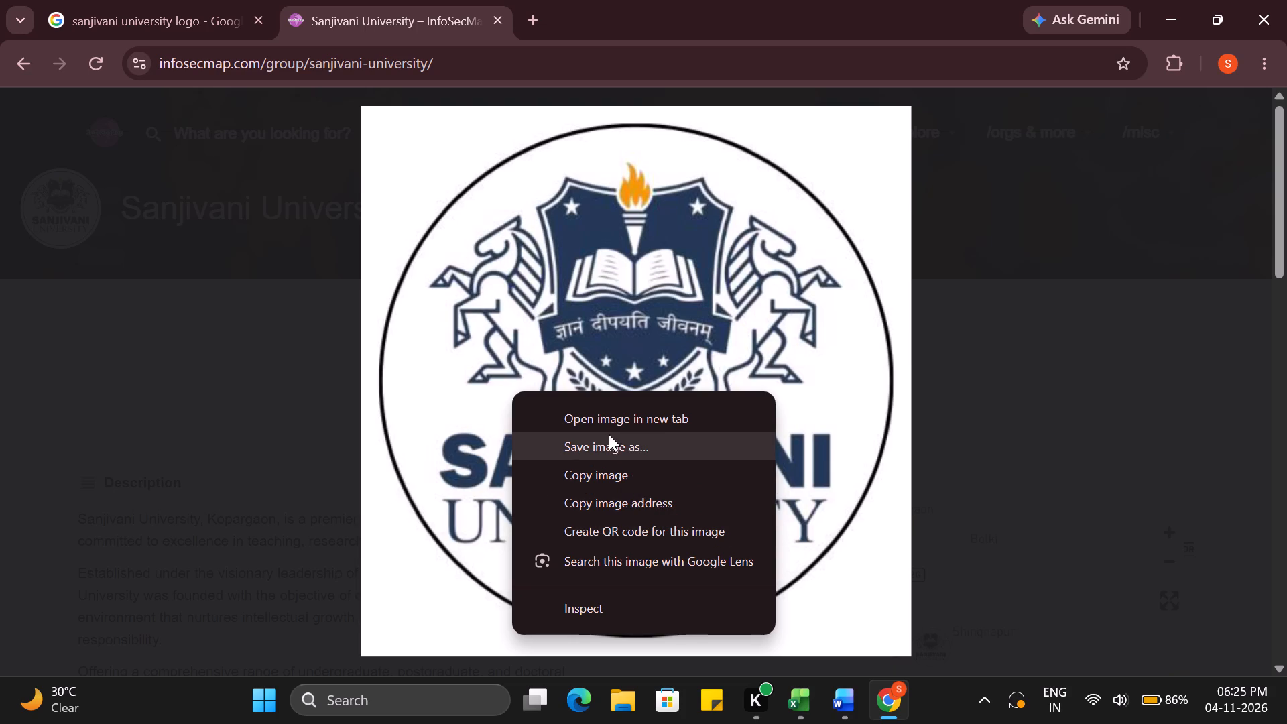
left_click(646, 455)
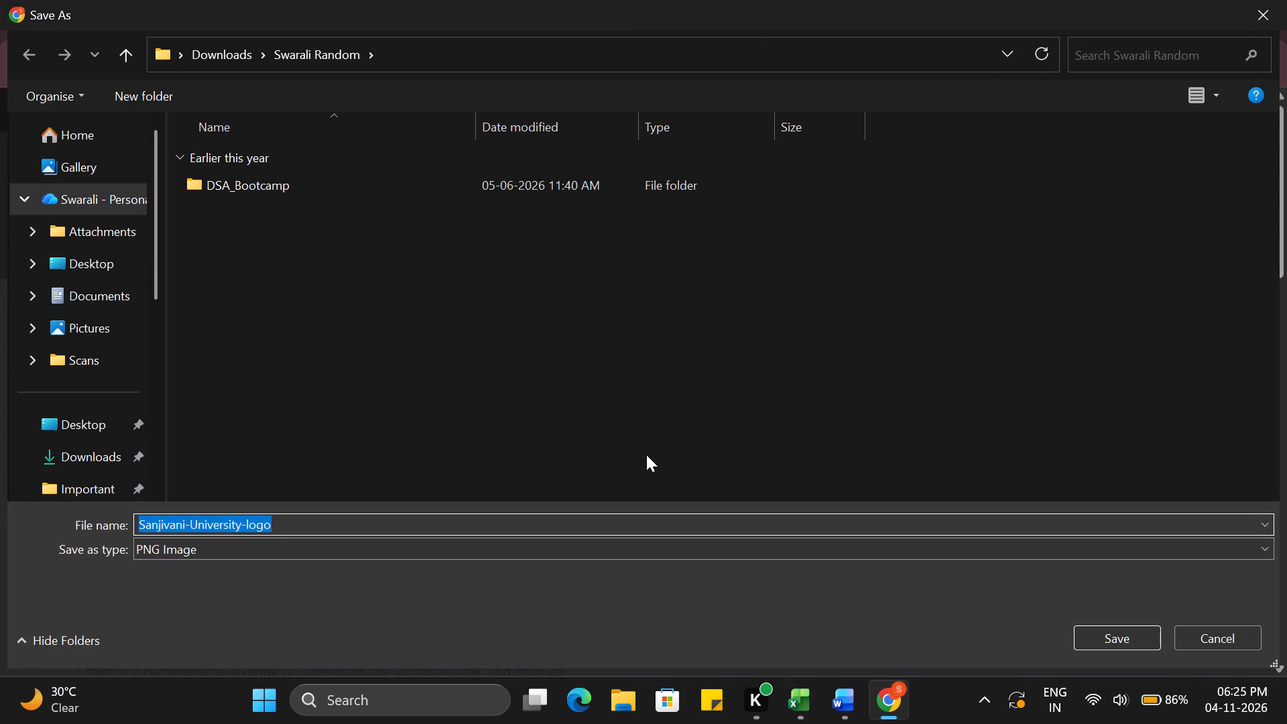
left_click(356, 524)
key("Left")
key("Left")
key("Left")
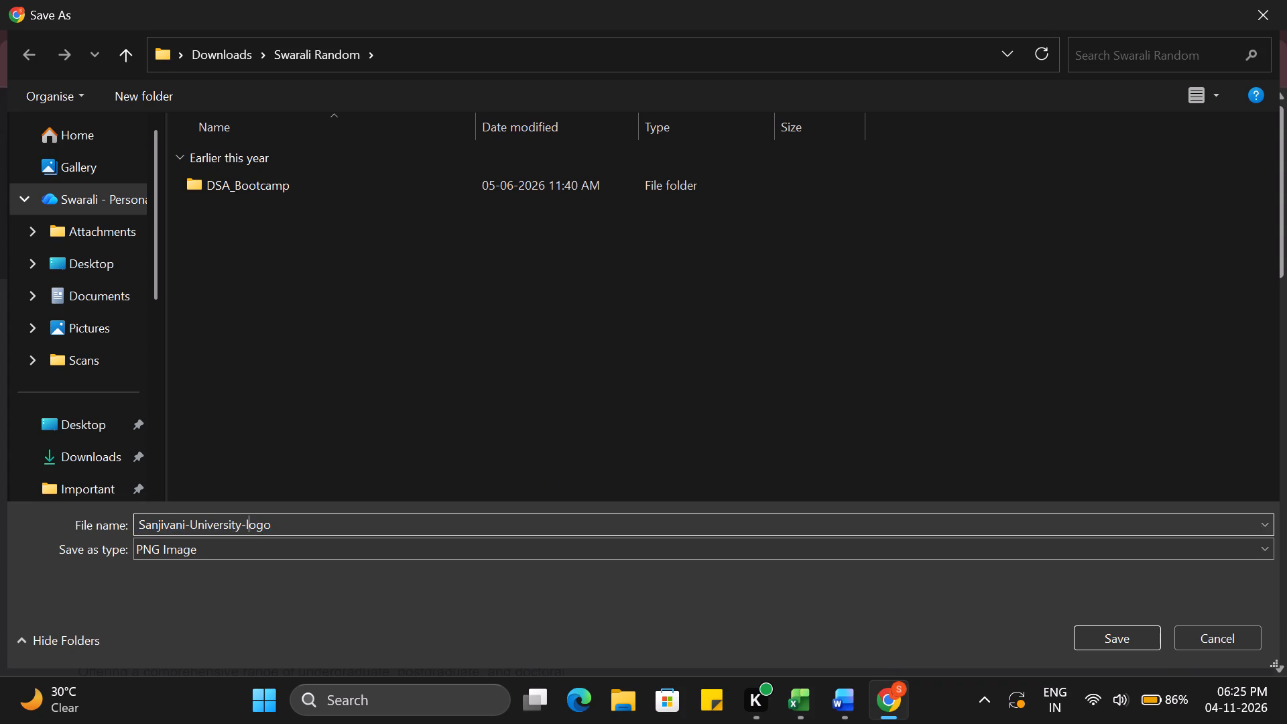
key("BackSpace")
key("BackSpace")
key("space")
key("ctrl+shift+l")
key("shift+l")
key("Left")
key("Left")
key("Left")
key("Left")
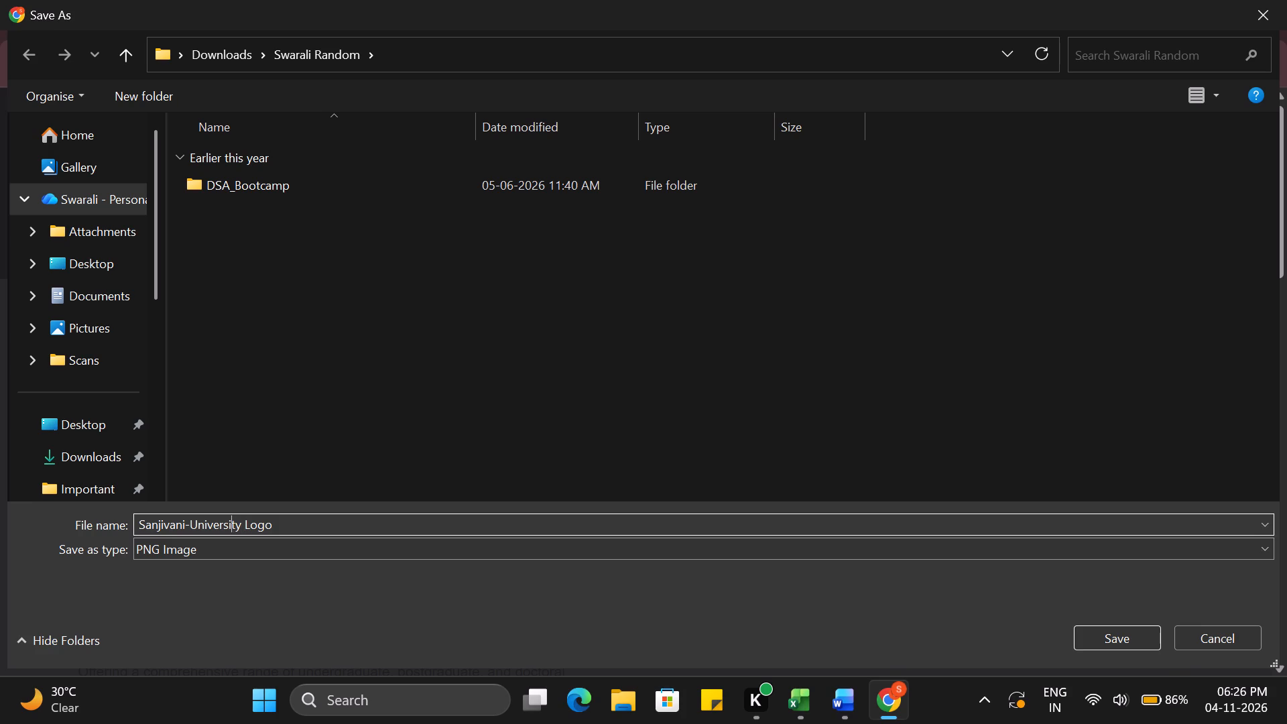
key("Left")
key("Left")
key("Left")
key("Left")
key("Left")
key("Left")
key("Left")
key("Left")
key("BackSpace")
key("space")
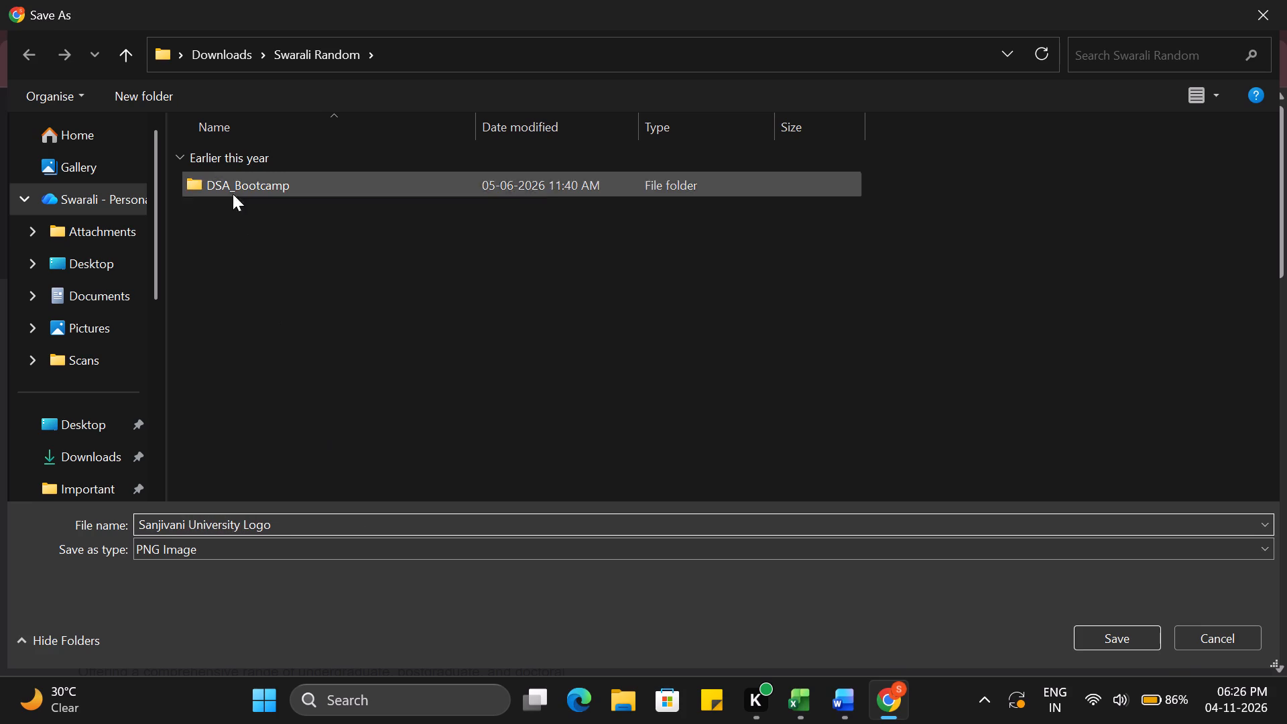
Choose the Swarali Random folder inside Downloads and save the logo there as a PNG image.
scroll(64, 347, "down", 2)
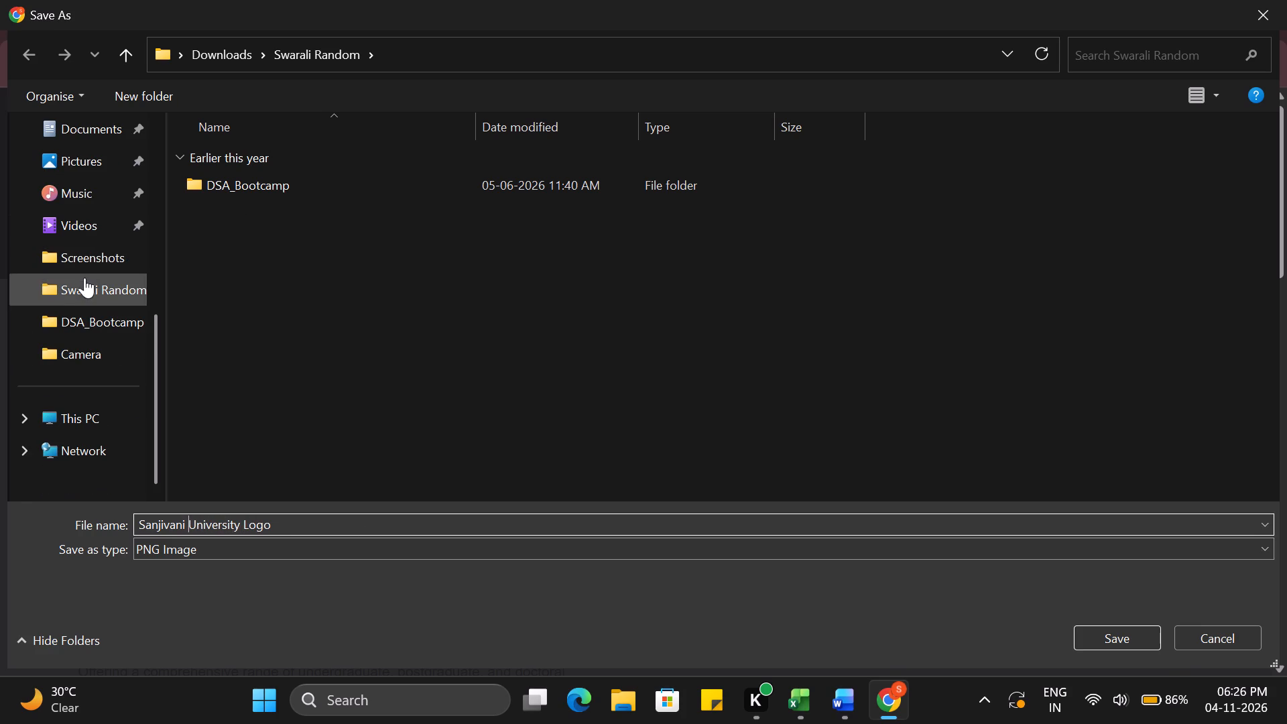
left_click(86, 282)
double_click(86, 282)
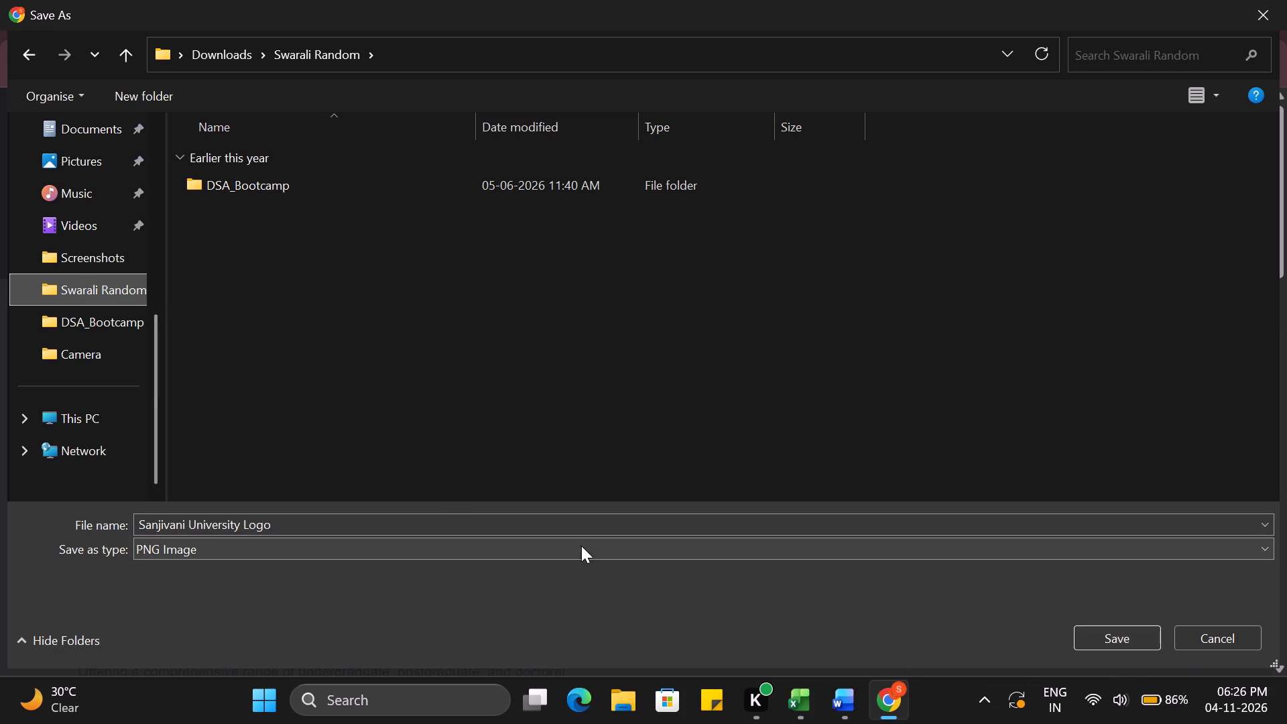
left_click(56, 259)
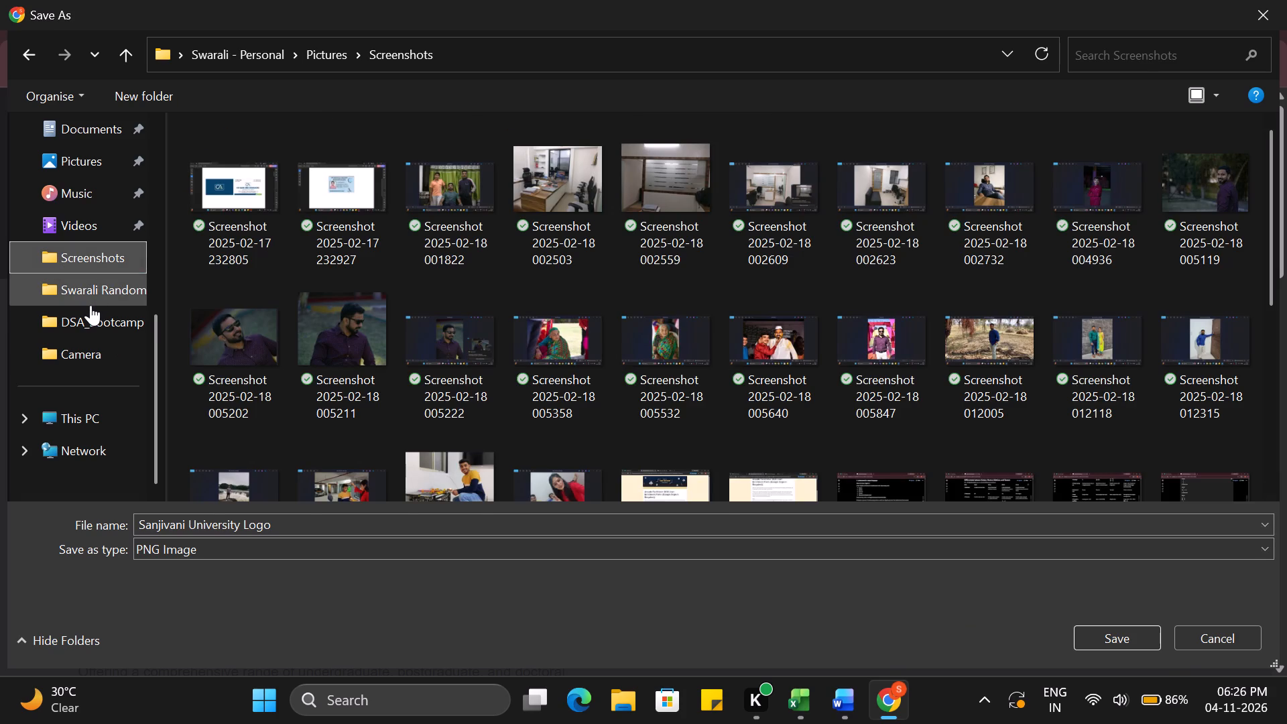
left_click(90, 305)
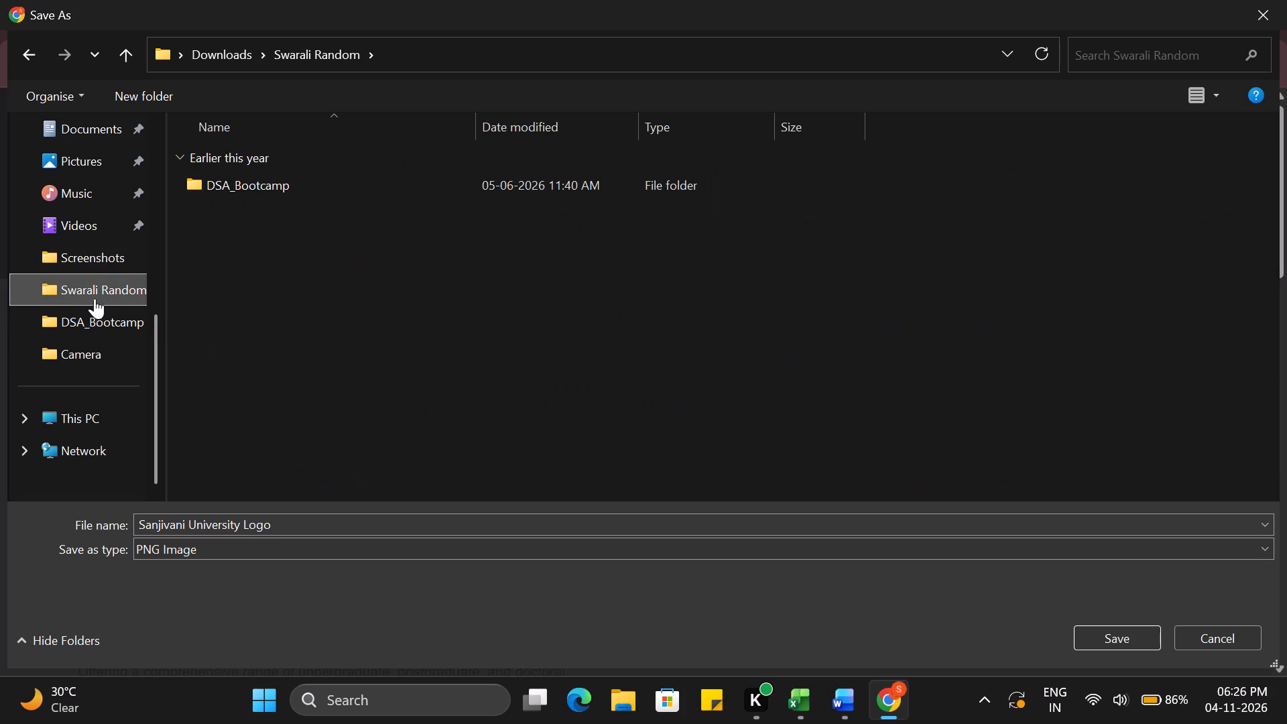
double_click(99, 289)
scroll(99, 289, "up", 2)
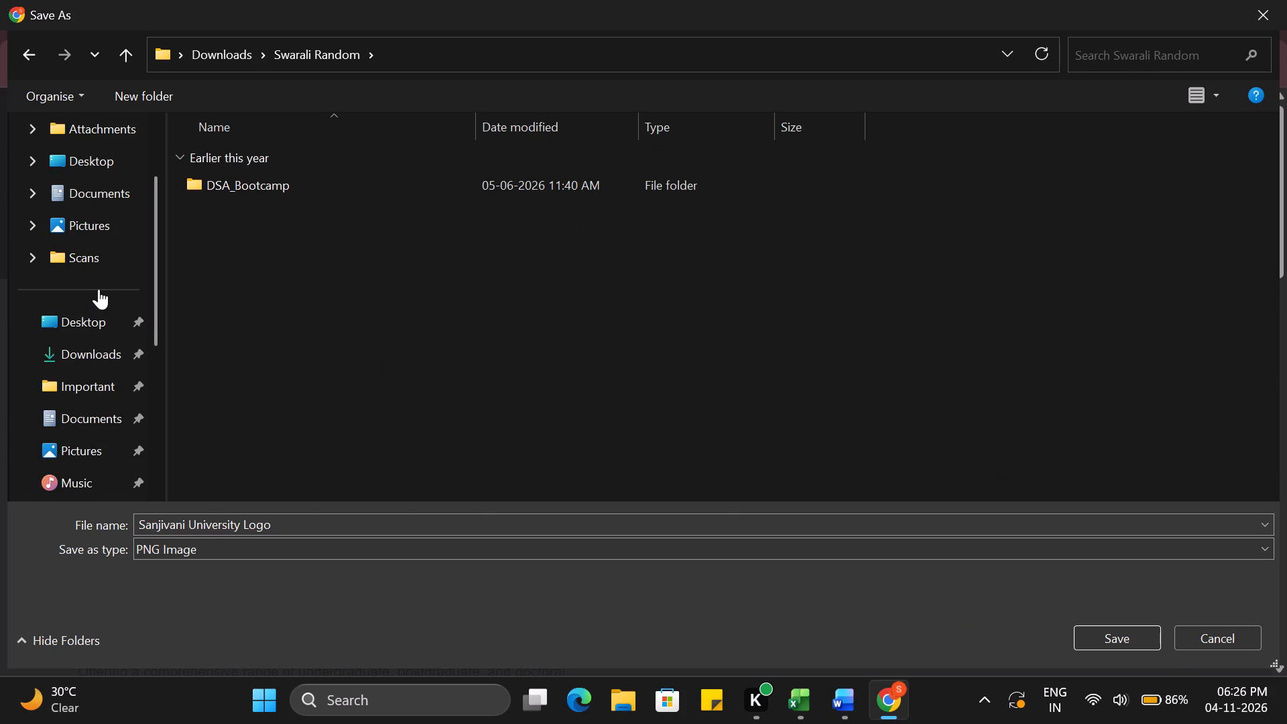
left_click(1089, 636)
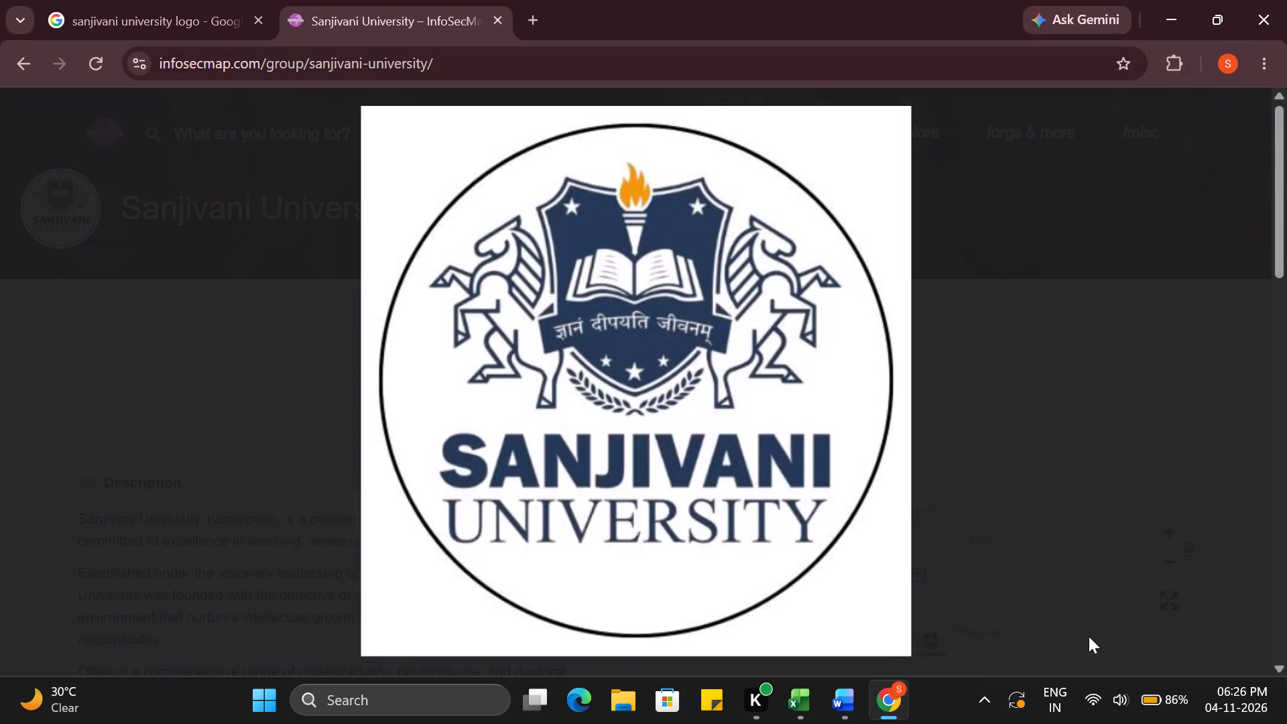
Close the enlarged logo view and the InfoSecMap page, returning to the Google search results.
left_click(1254, 98)
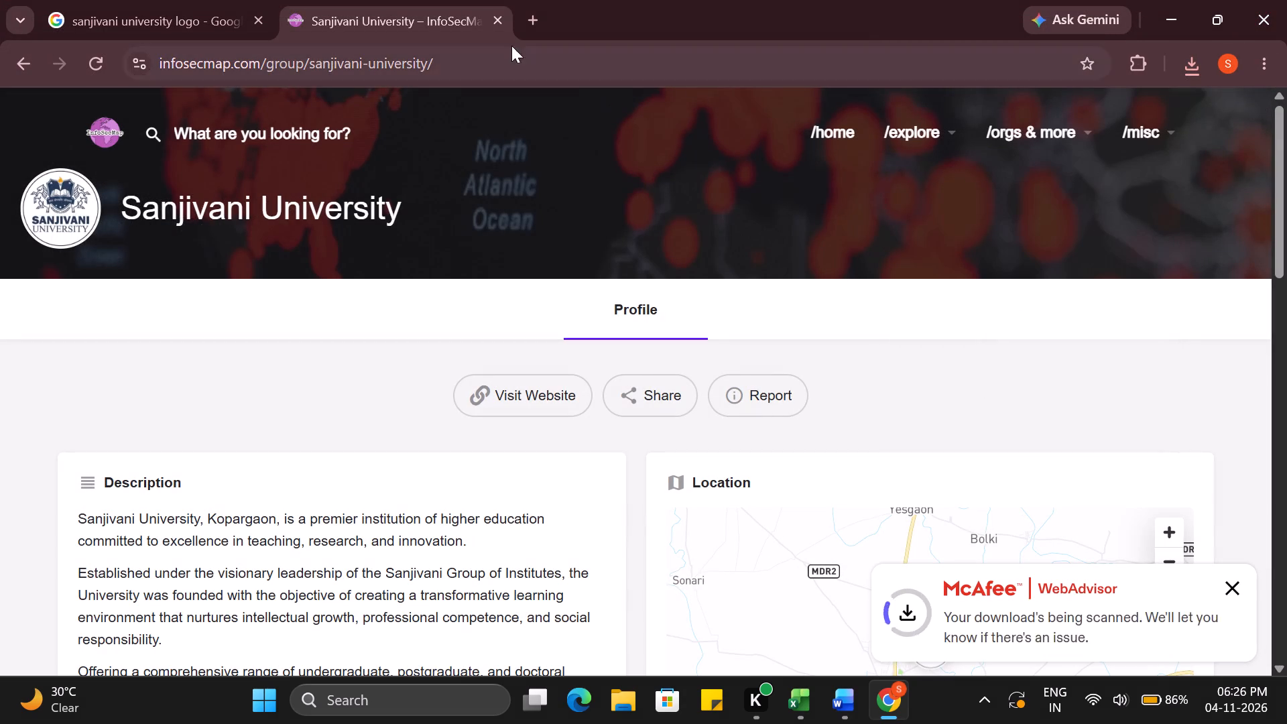
left_click(498, 16)
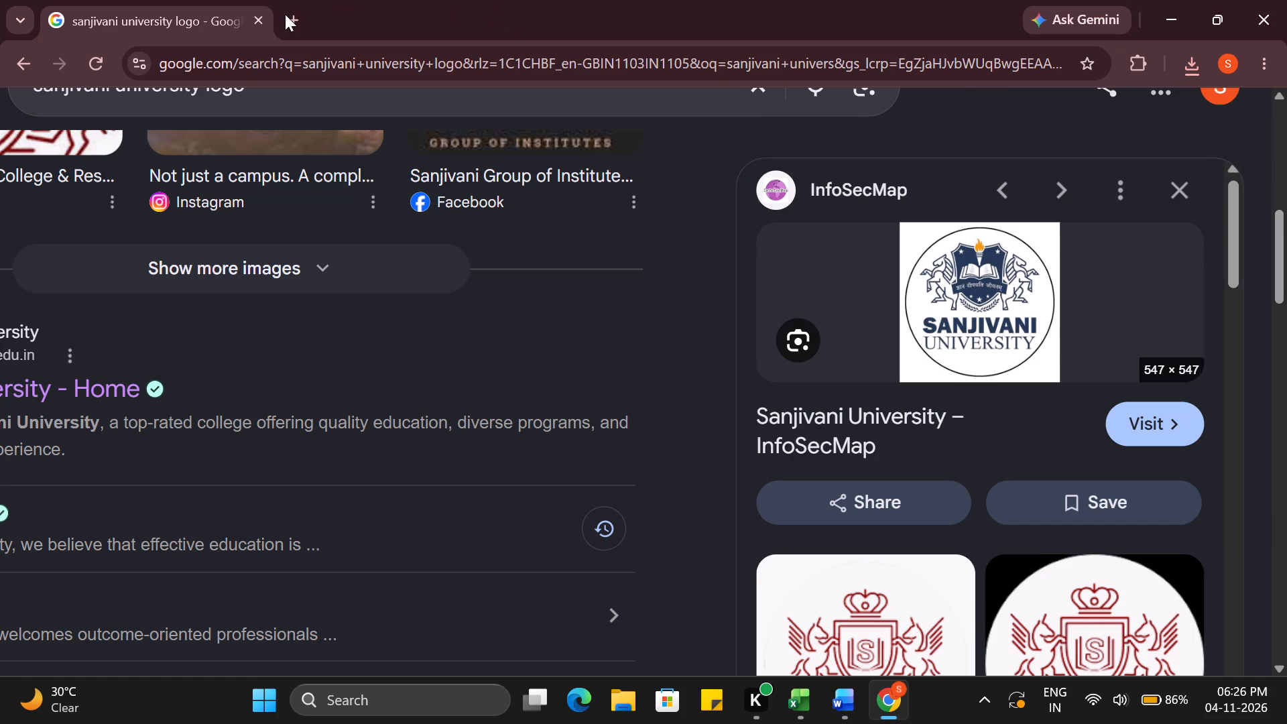
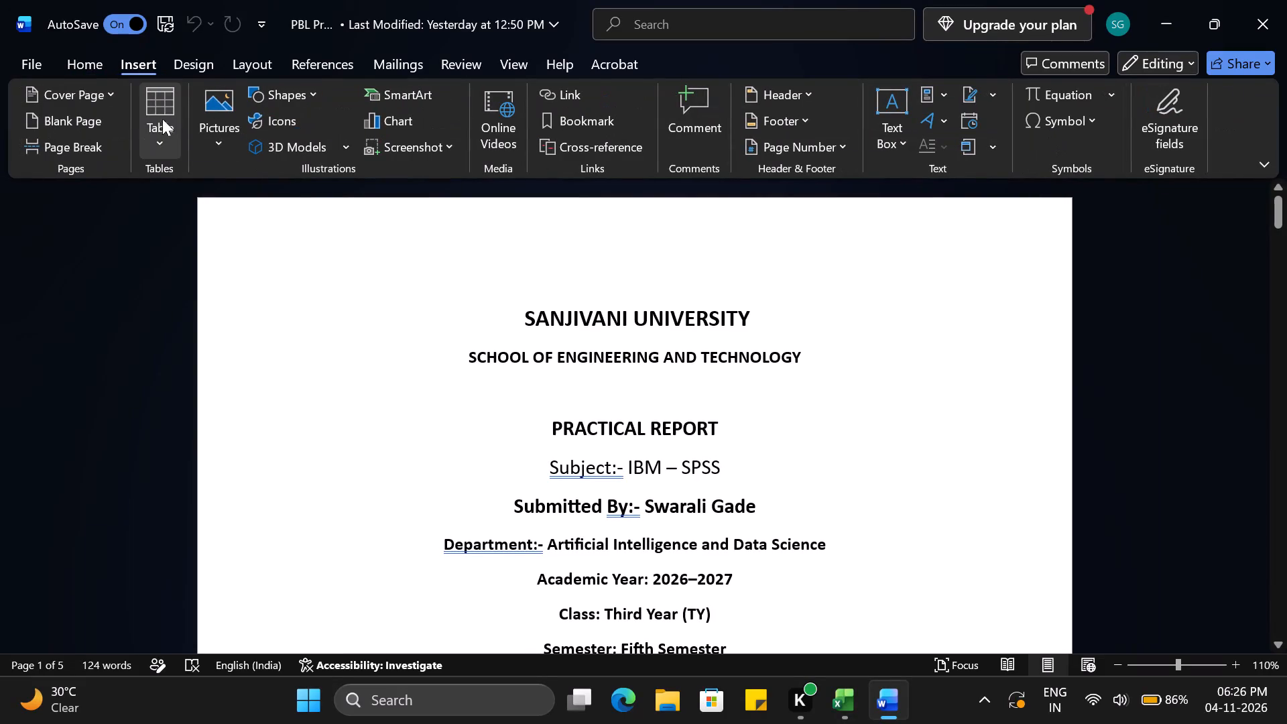
Insert the Sanjivani University Logo picture from the Swarali Random folder before the cover page's SANJIVANI UNIVERSITY heading.
left_click(233, 138)
left_click(263, 200)
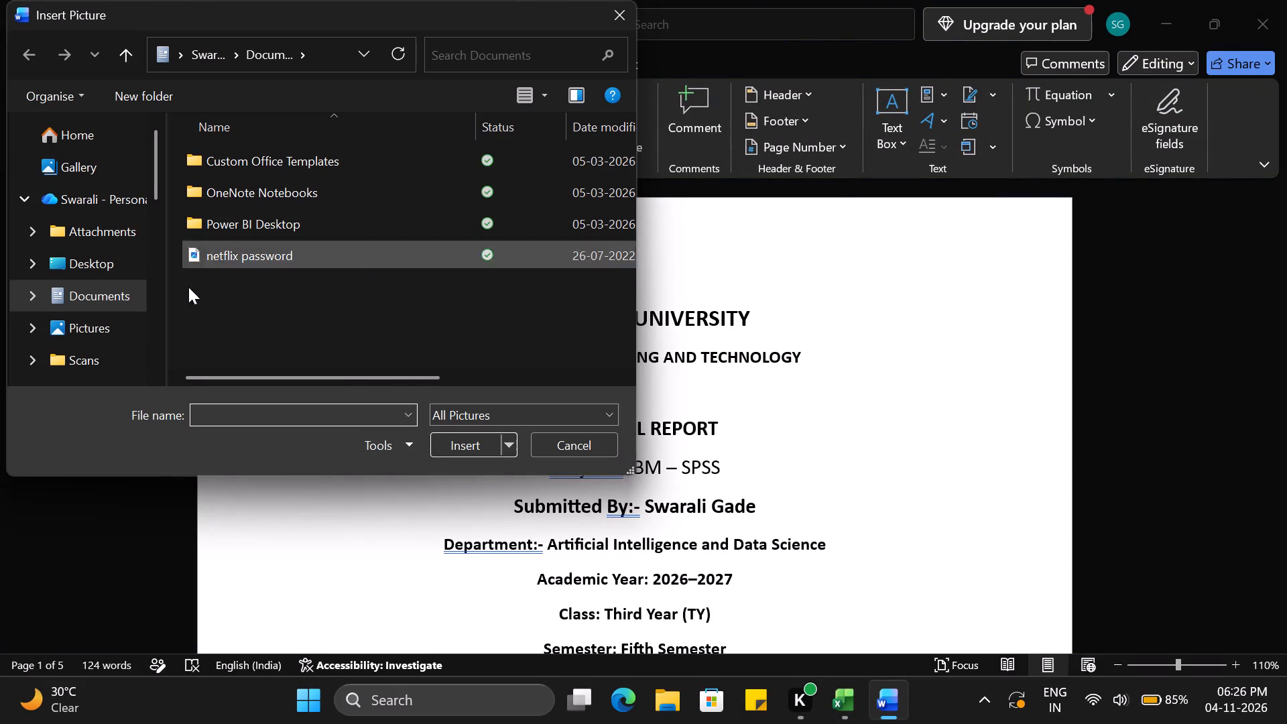
scroll(103, 270, "down", 1)
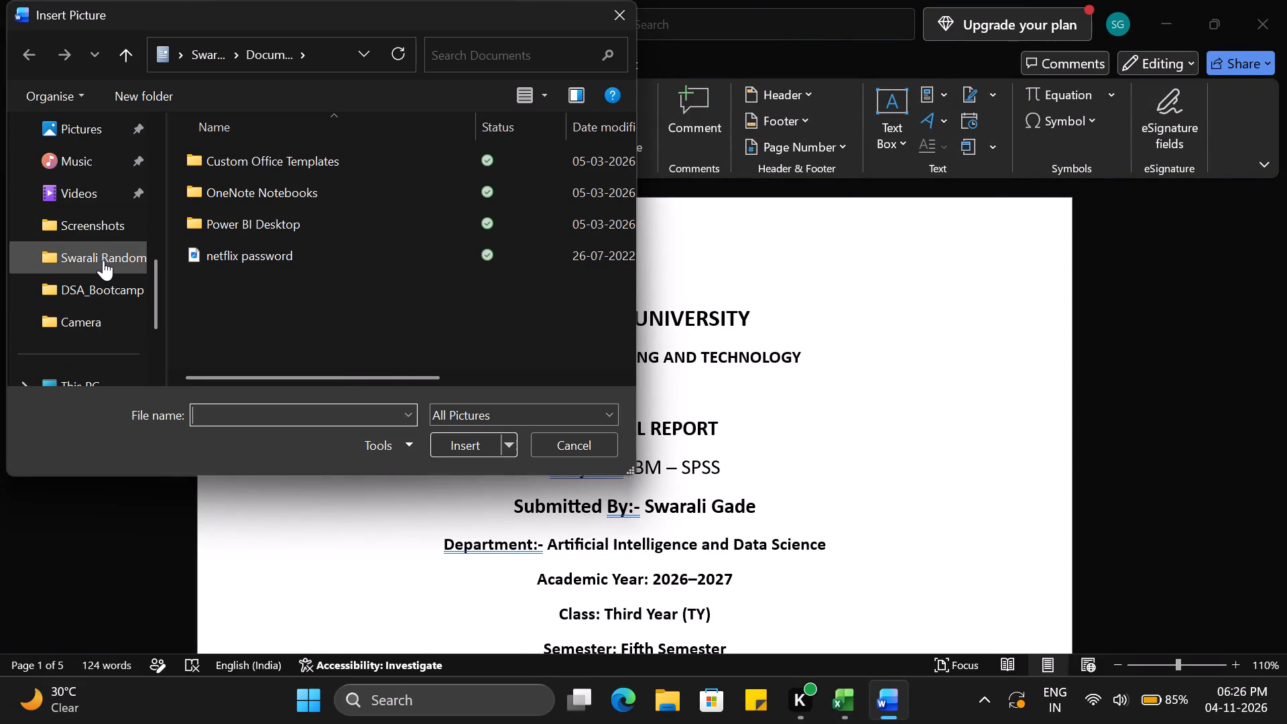
left_click(103, 260)
double_click(244, 190)
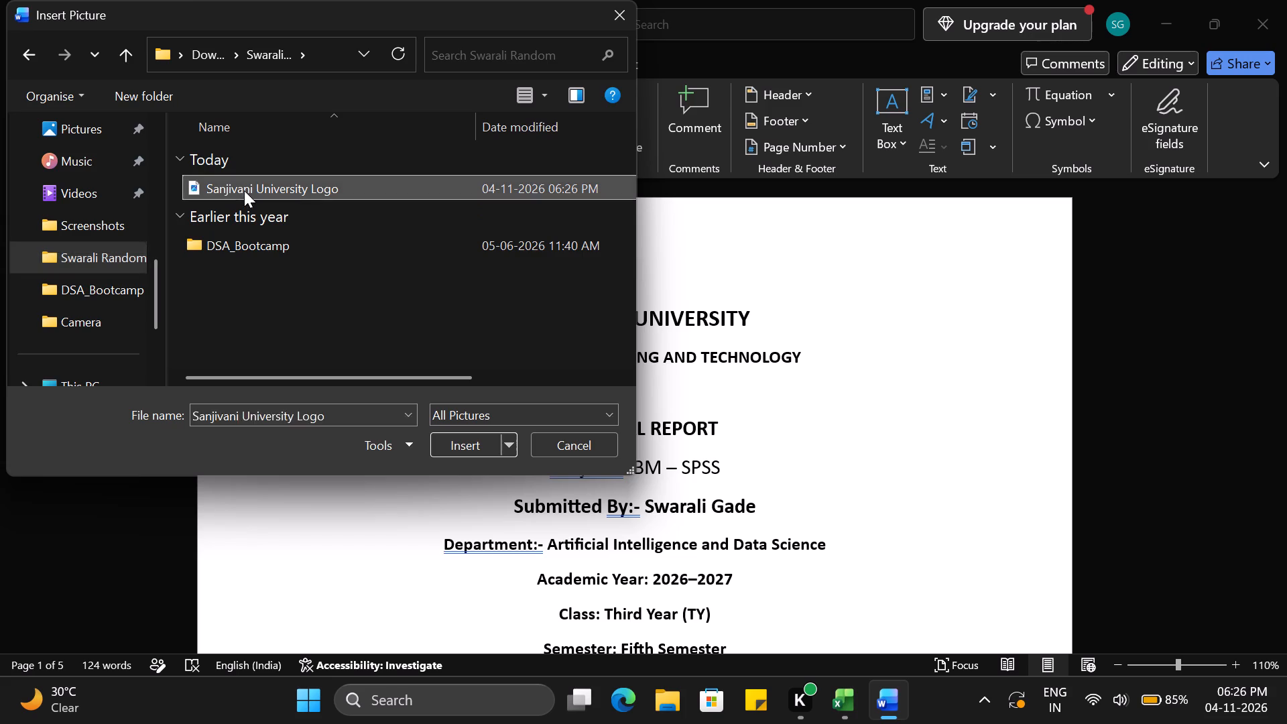
Shrink the inserted logo to about 13.15 cm wide and 8.54 cm high.
scroll(596, 445, "down", 2)
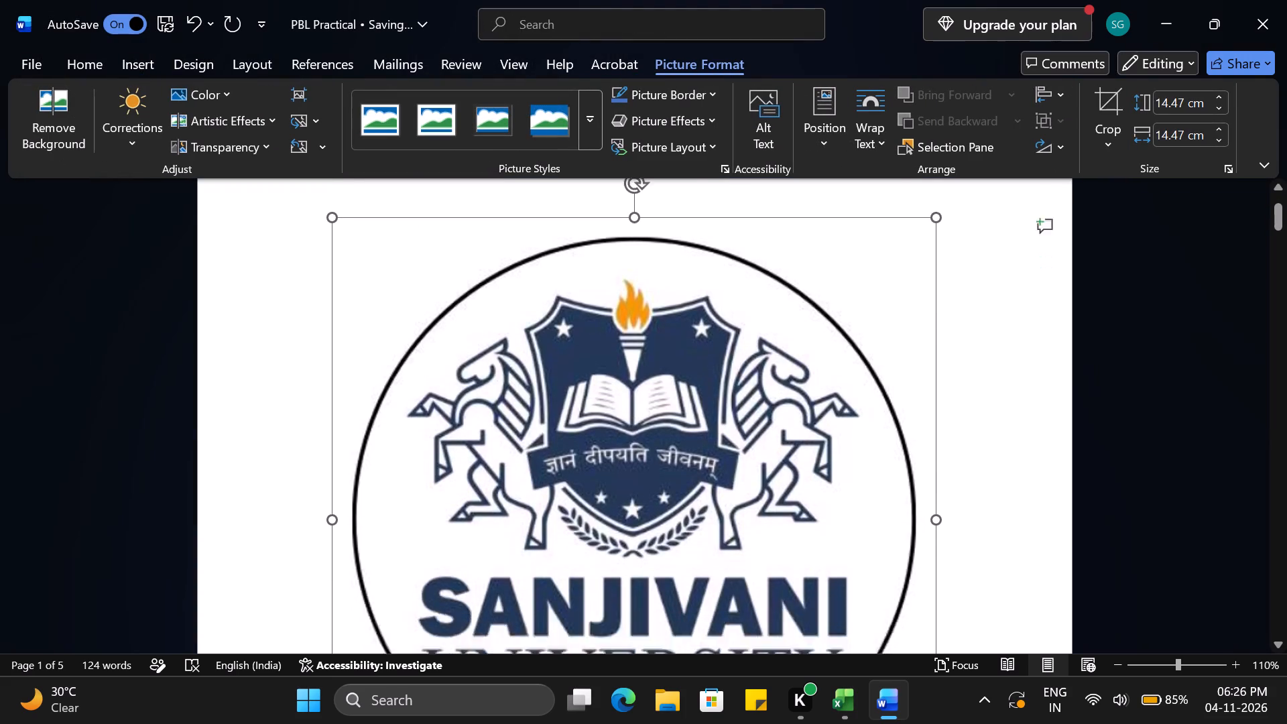
scroll(596, 445, "down", 1)
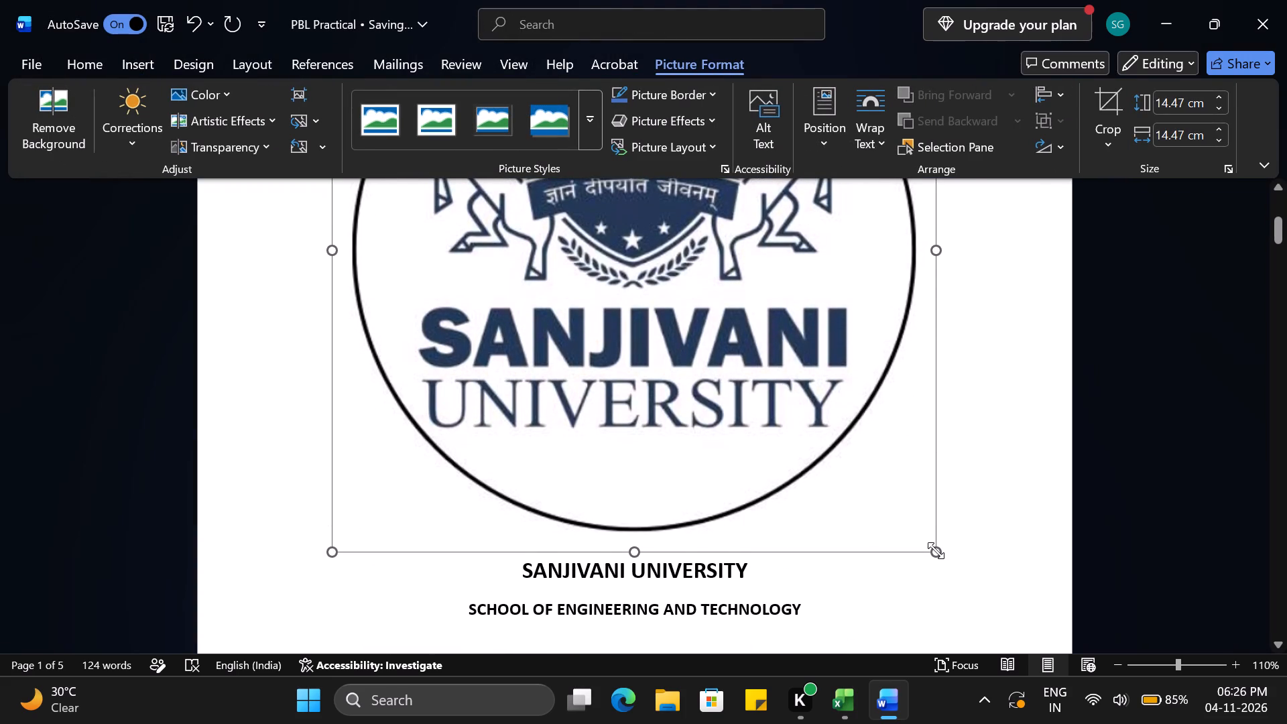
left_click_drag(936, 550, 881, 373)
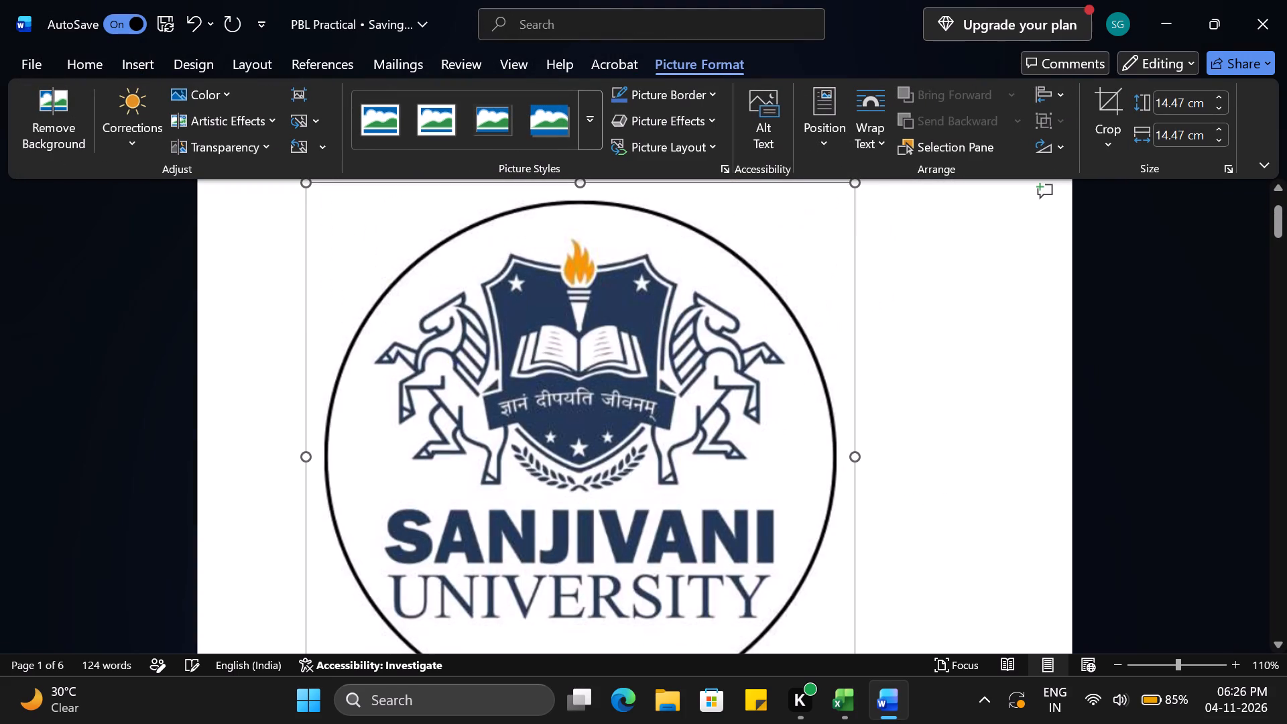
scroll(843, 442, "up", 4)
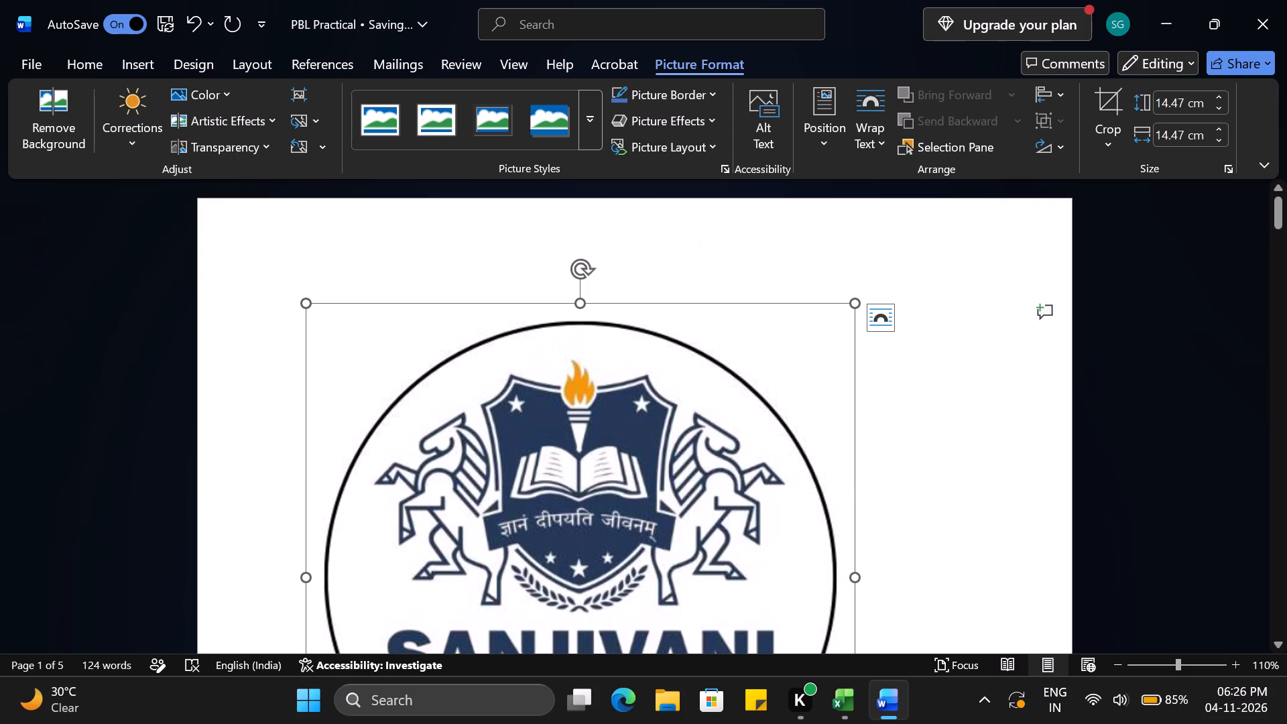
left_click_drag(580, 300, 607, 261)
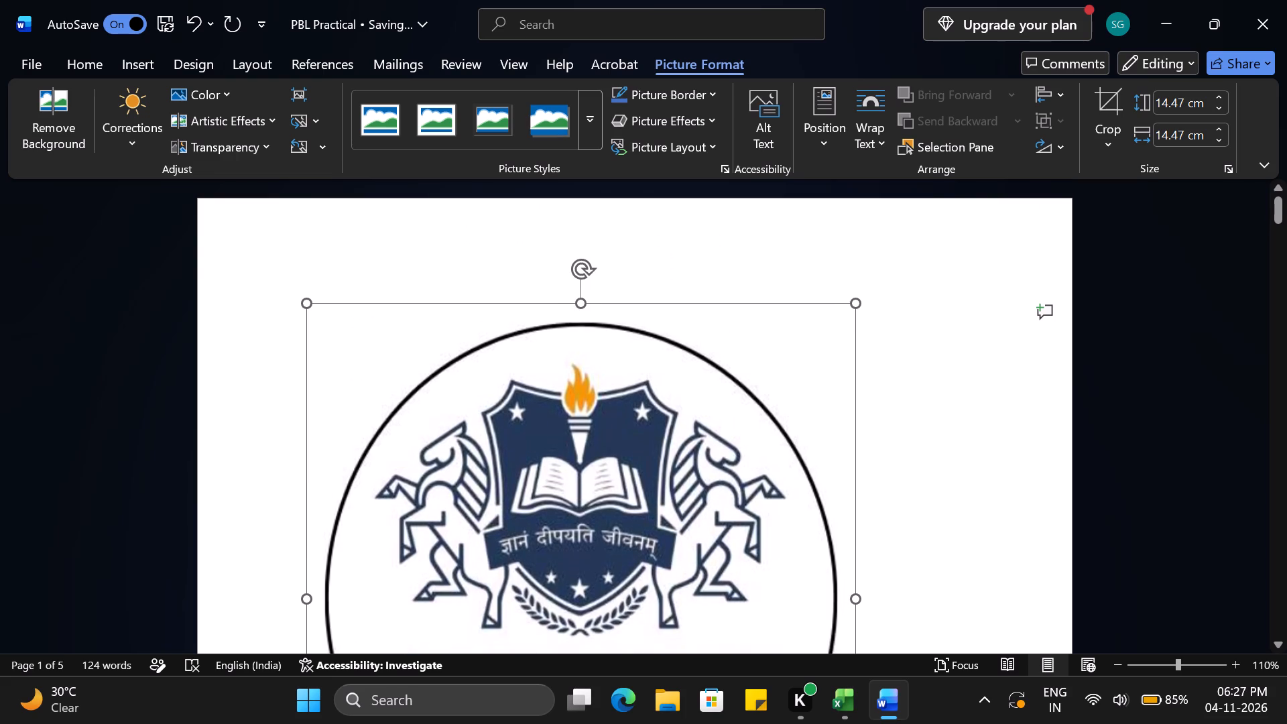
left_click_drag(607, 261, 614, 442)
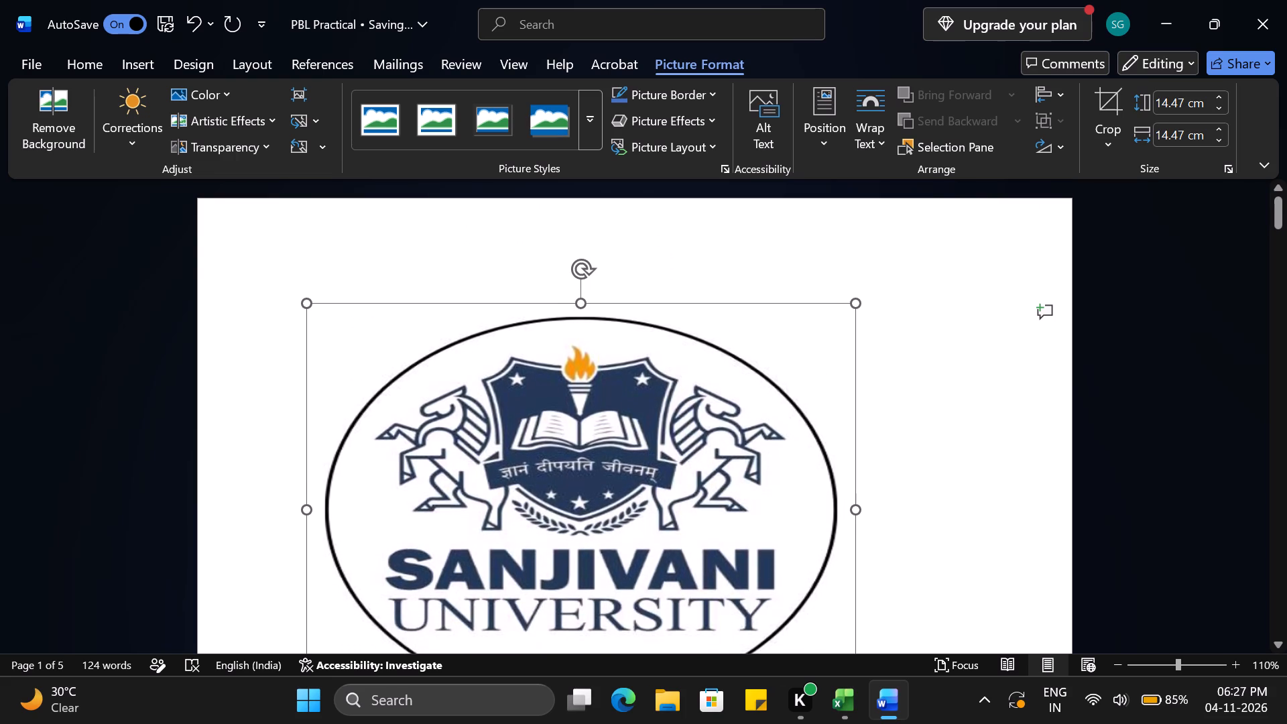
left_click_drag(614, 442, 603, 497)
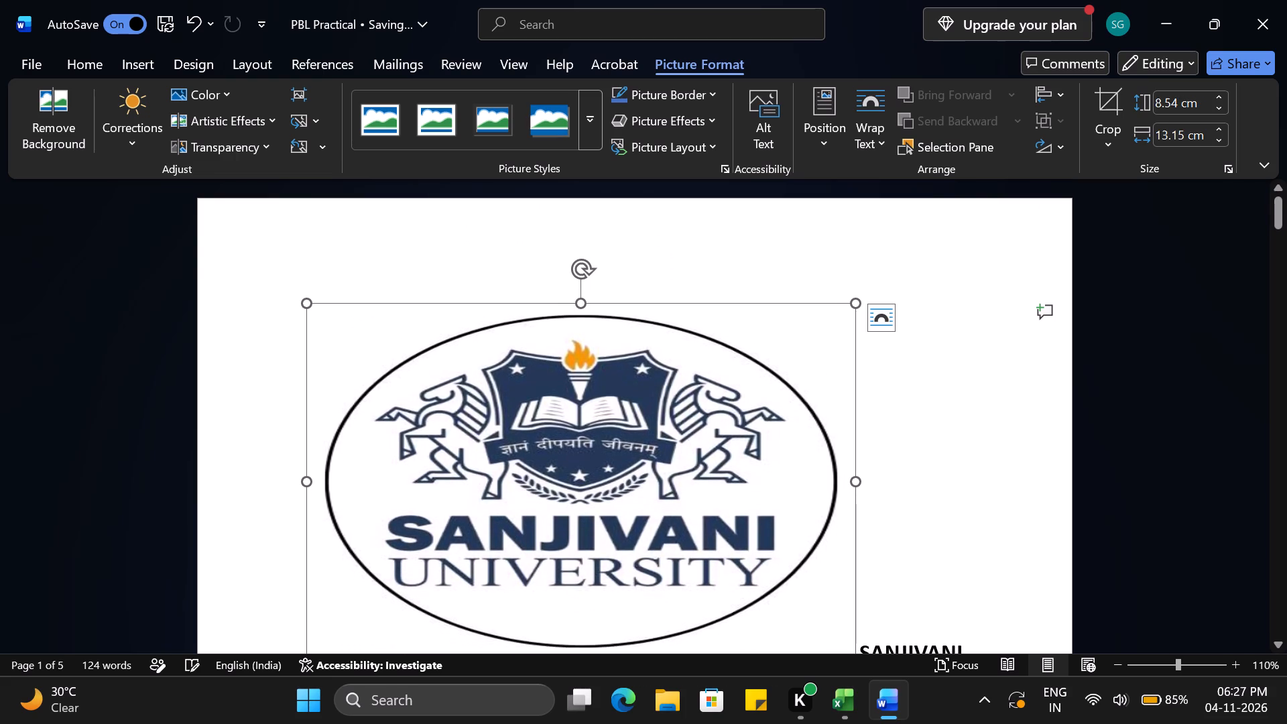
Adjust the logo's height, making it a somewhat shorter, wide oval above the university heading.
left_click(928, 427)
scroll(928, 427, "down", 1)
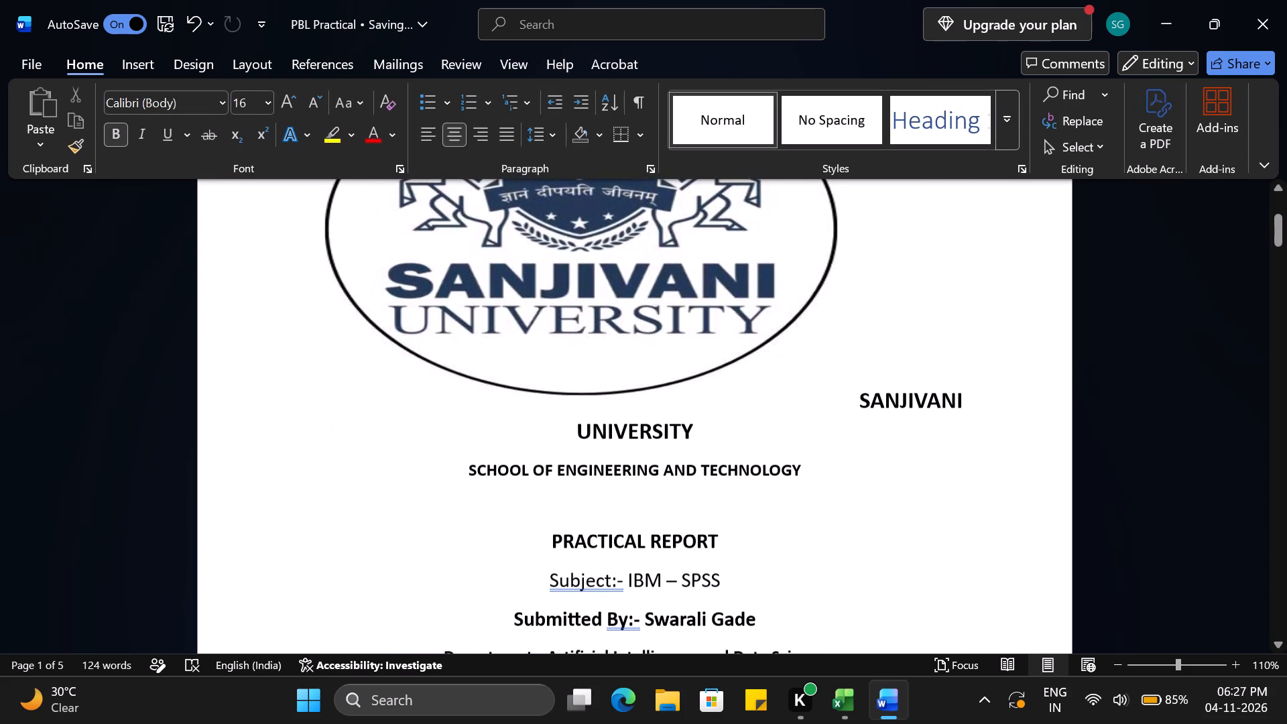
left_click(790, 336)
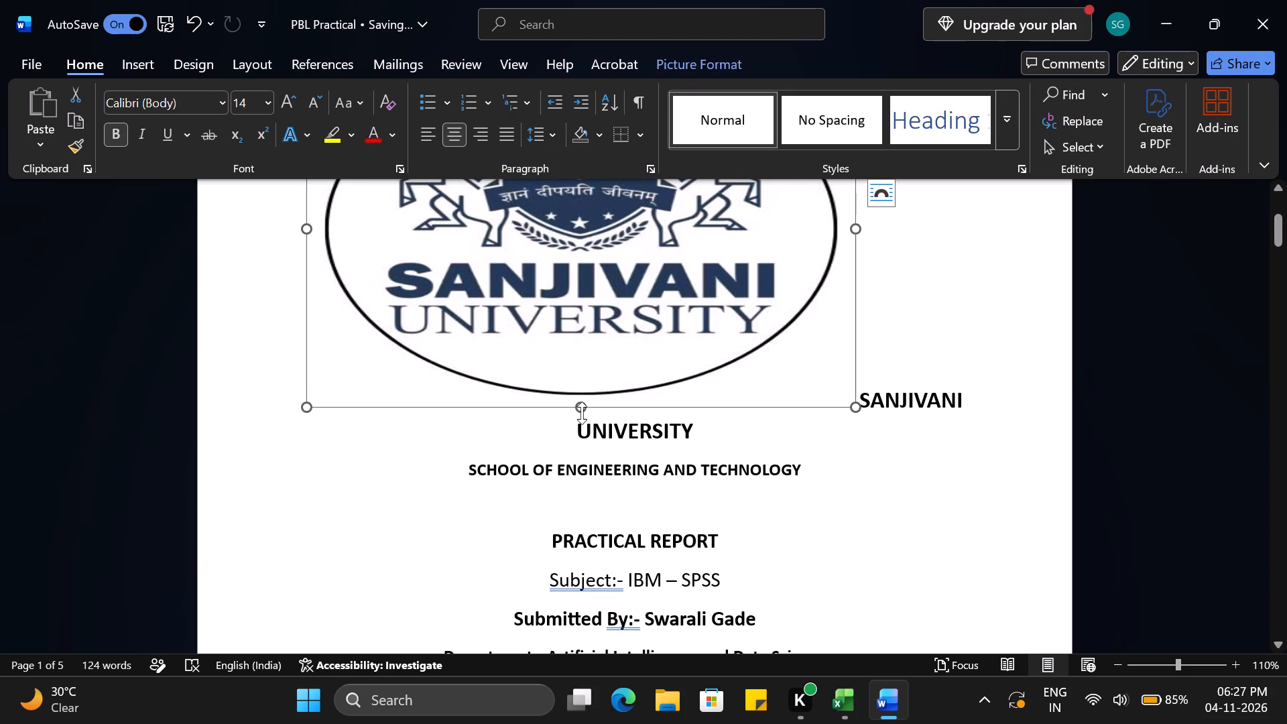
left_click_drag(580, 409, 583, 305)
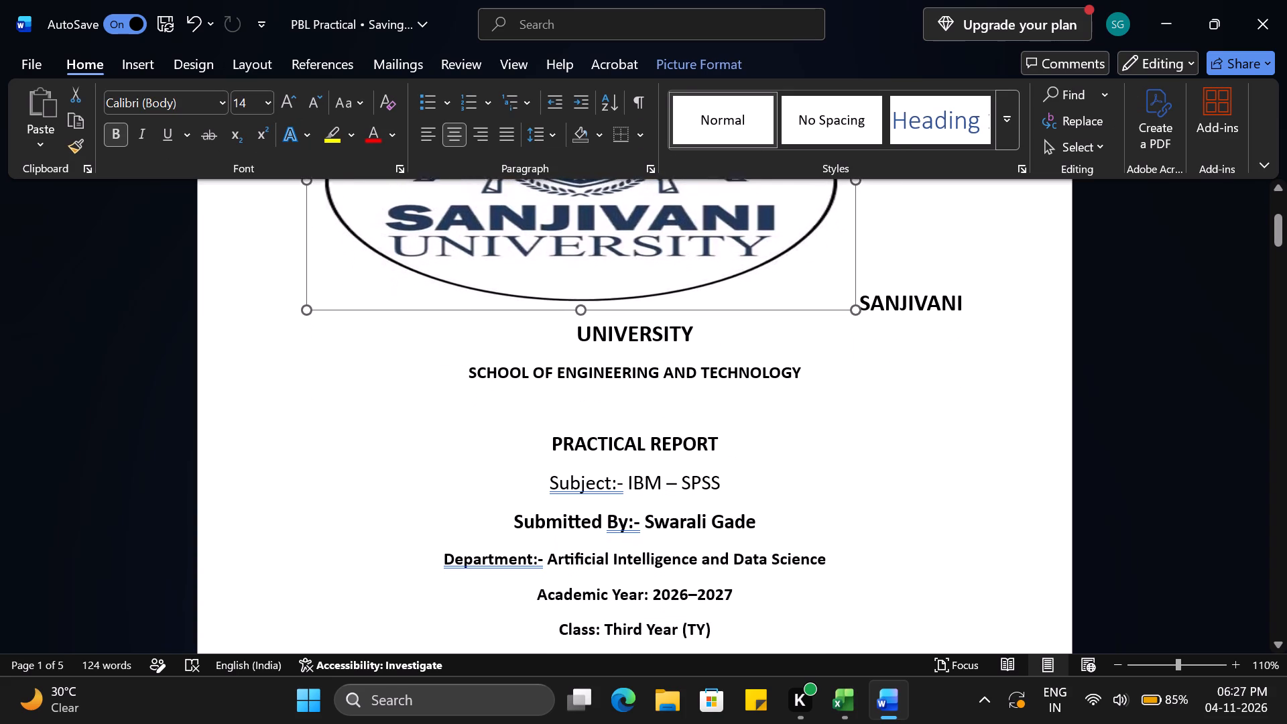
left_click_drag(583, 305, 640, 448)
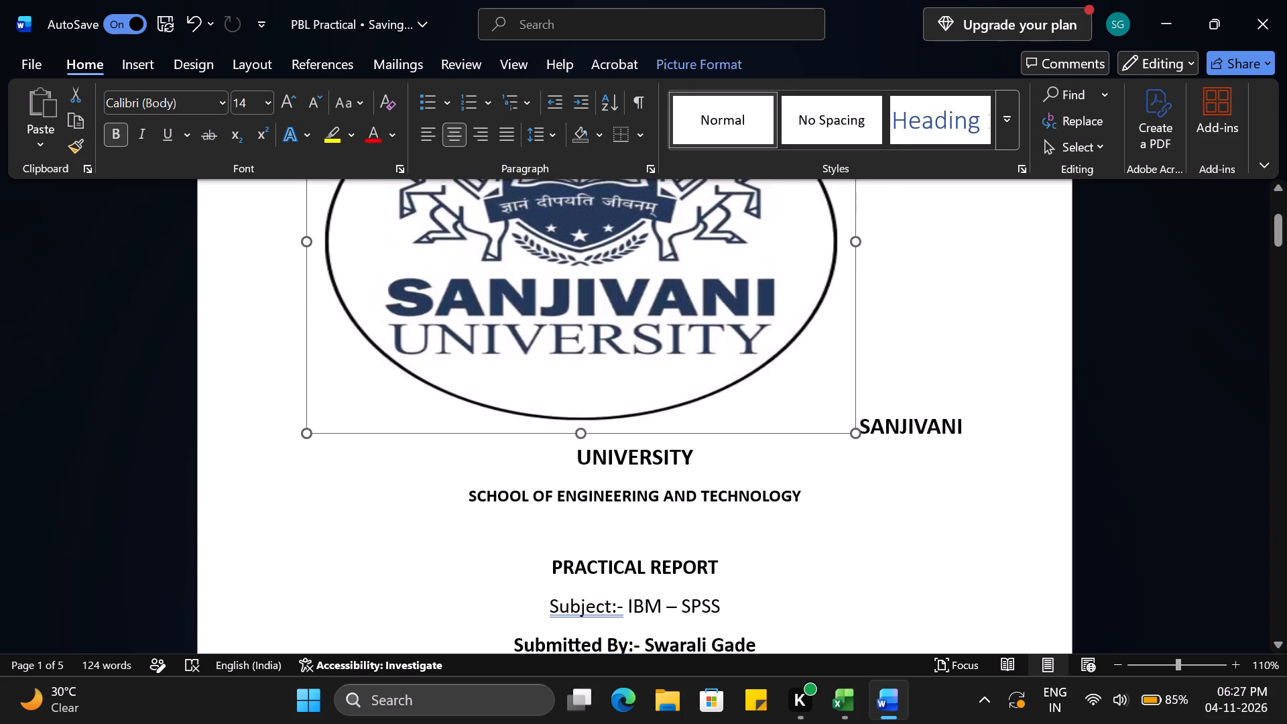
left_click_drag(640, 448, 595, 225)
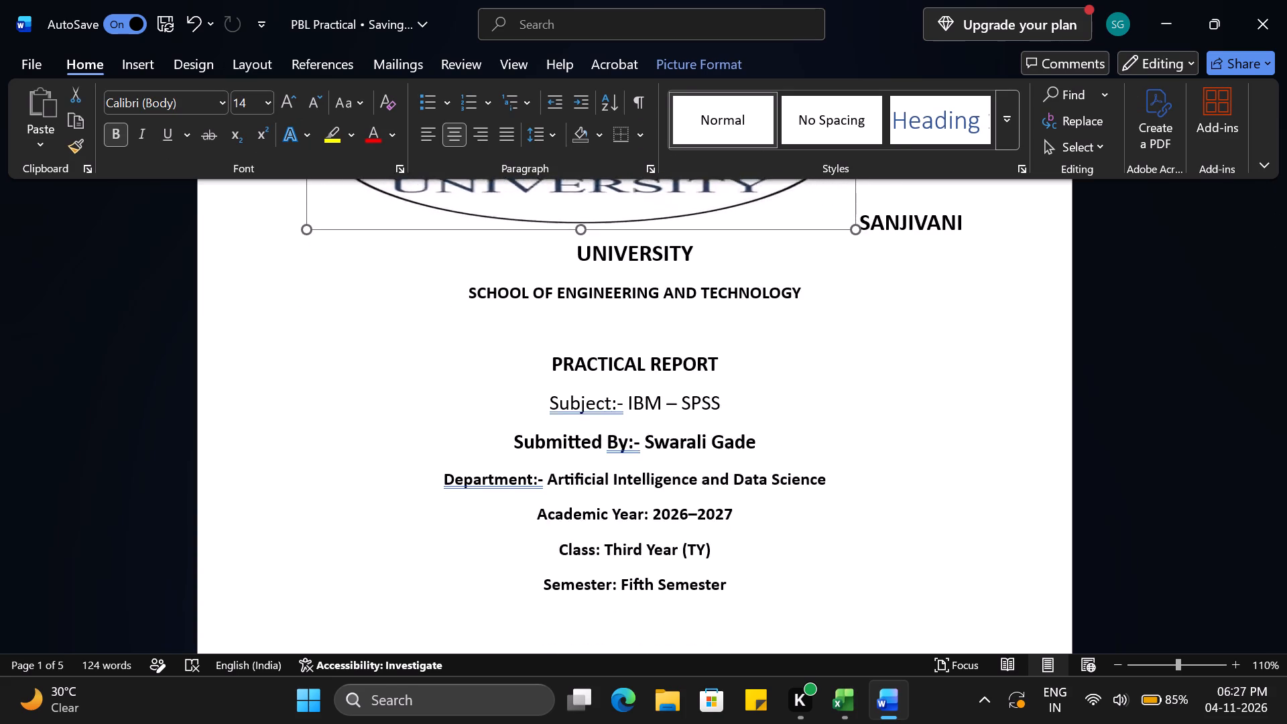
left_click_drag(595, 225, 595, 220)
scroll(407, 451, "up", 1)
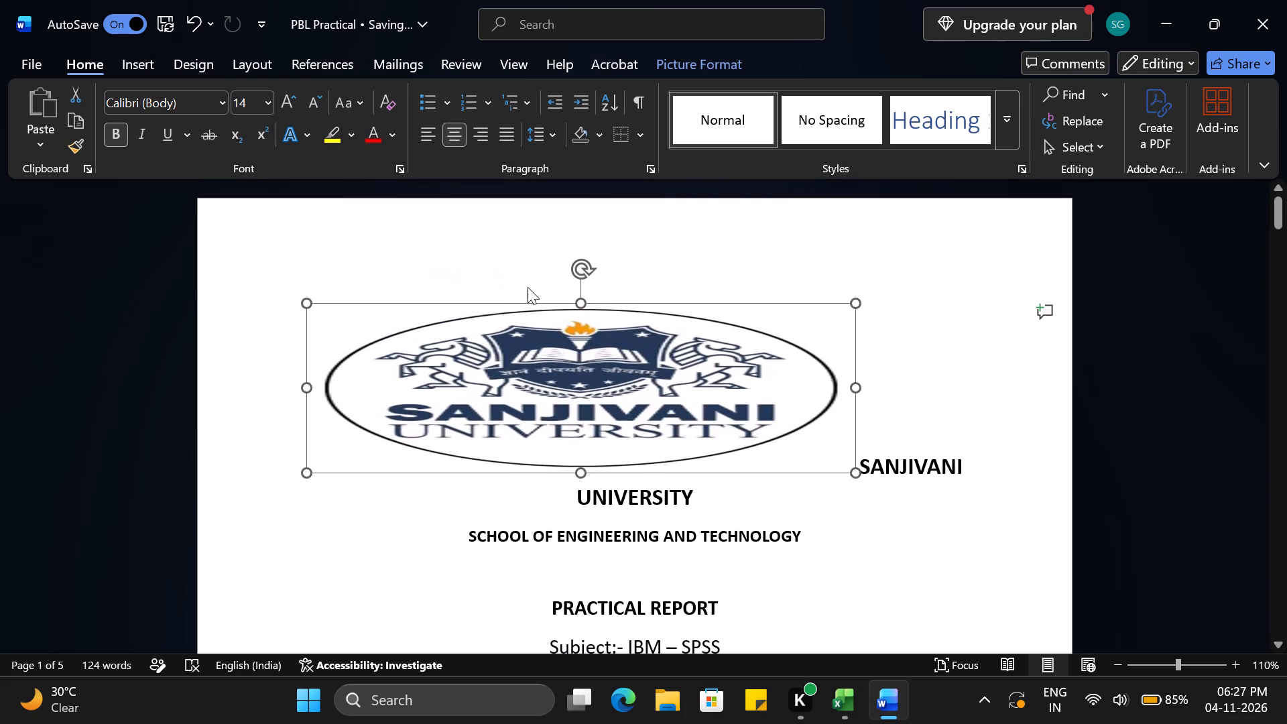
left_click_drag(579, 302, 578, 250)
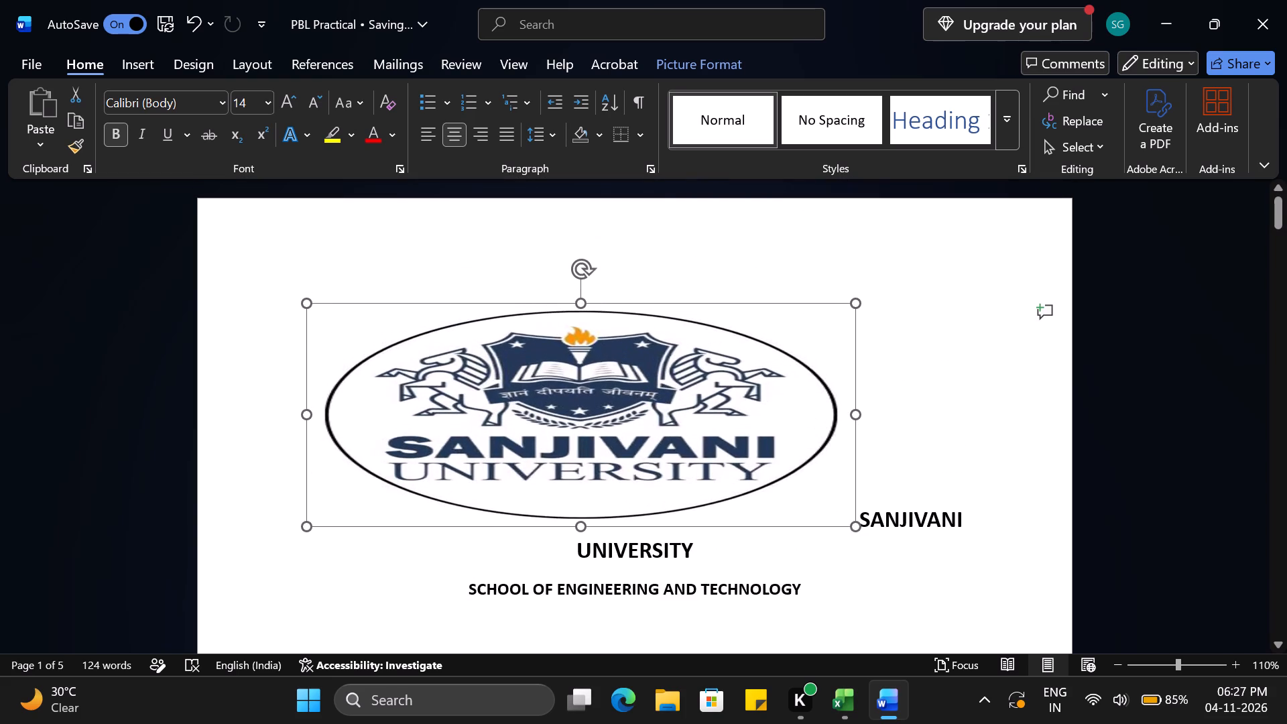
left_click_drag(578, 250, 564, 204)
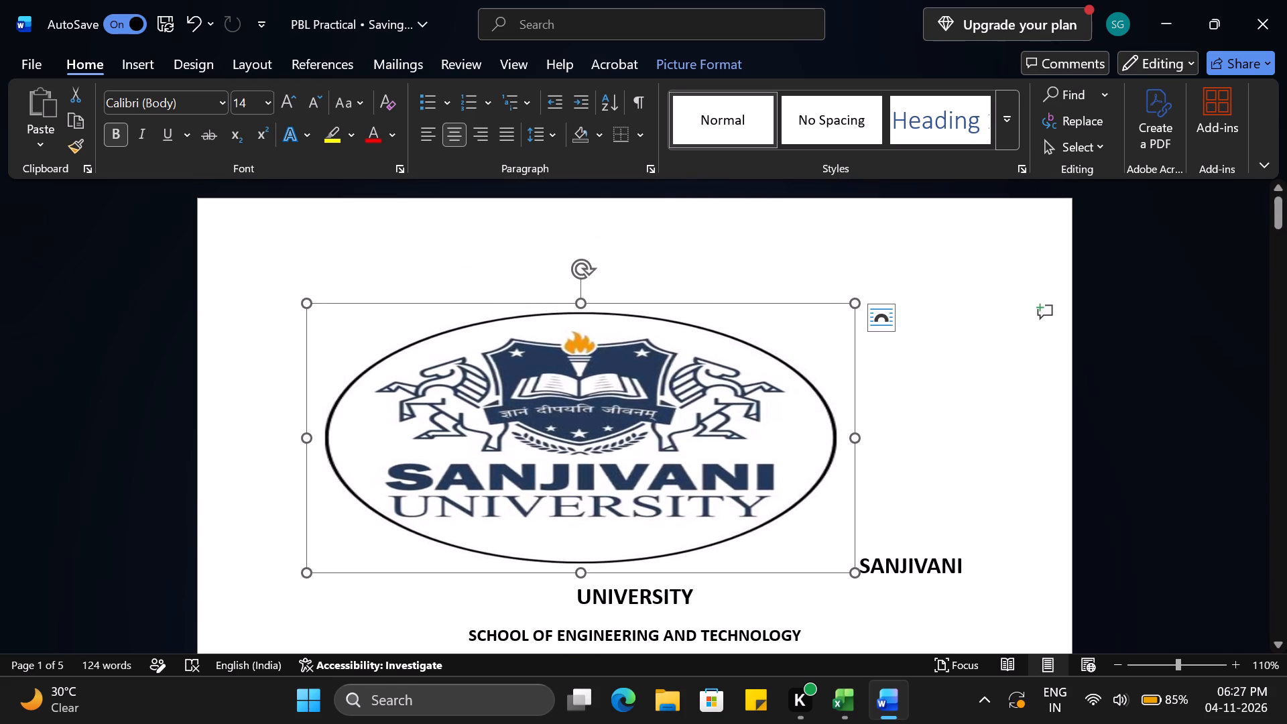
Narrow the logo and reduce its height to a small emblem that shares one line with the SANJIVANI UNIVERSITY heading.
left_click_drag(305, 437, 370, 424)
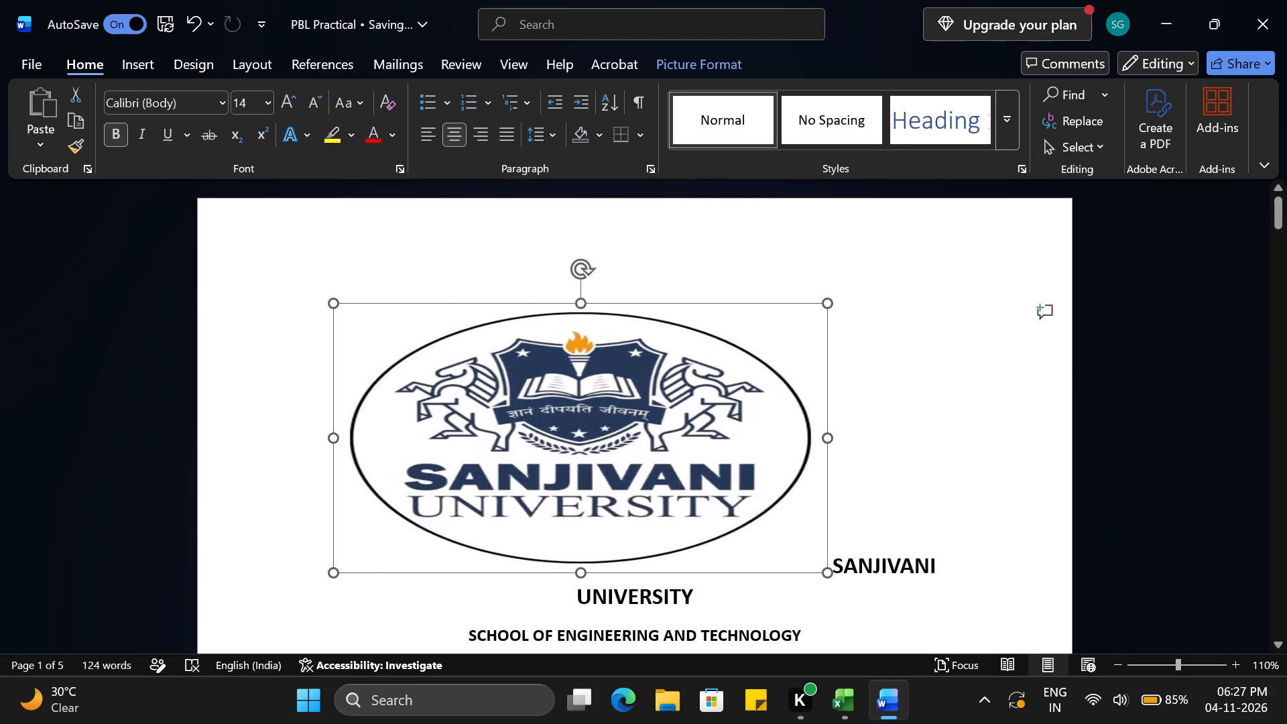
left_click_drag(370, 424, 530, 420)
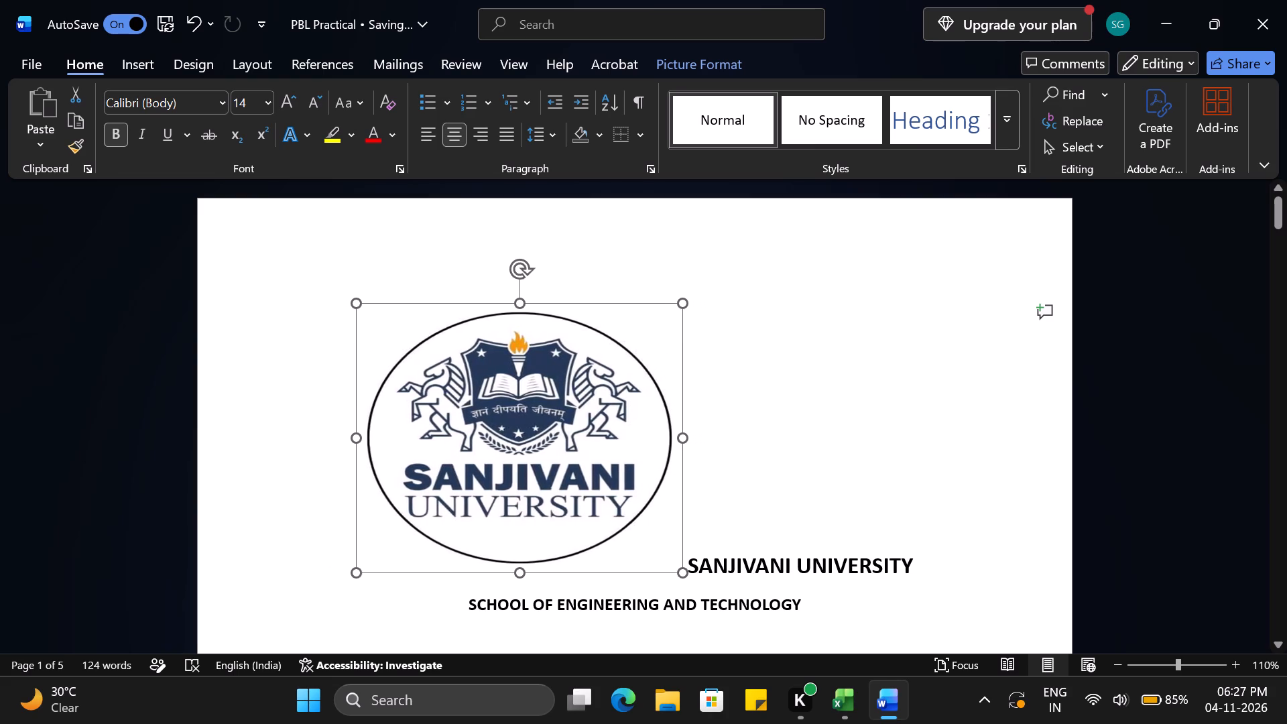
left_click_drag(530, 420, 680, 429)
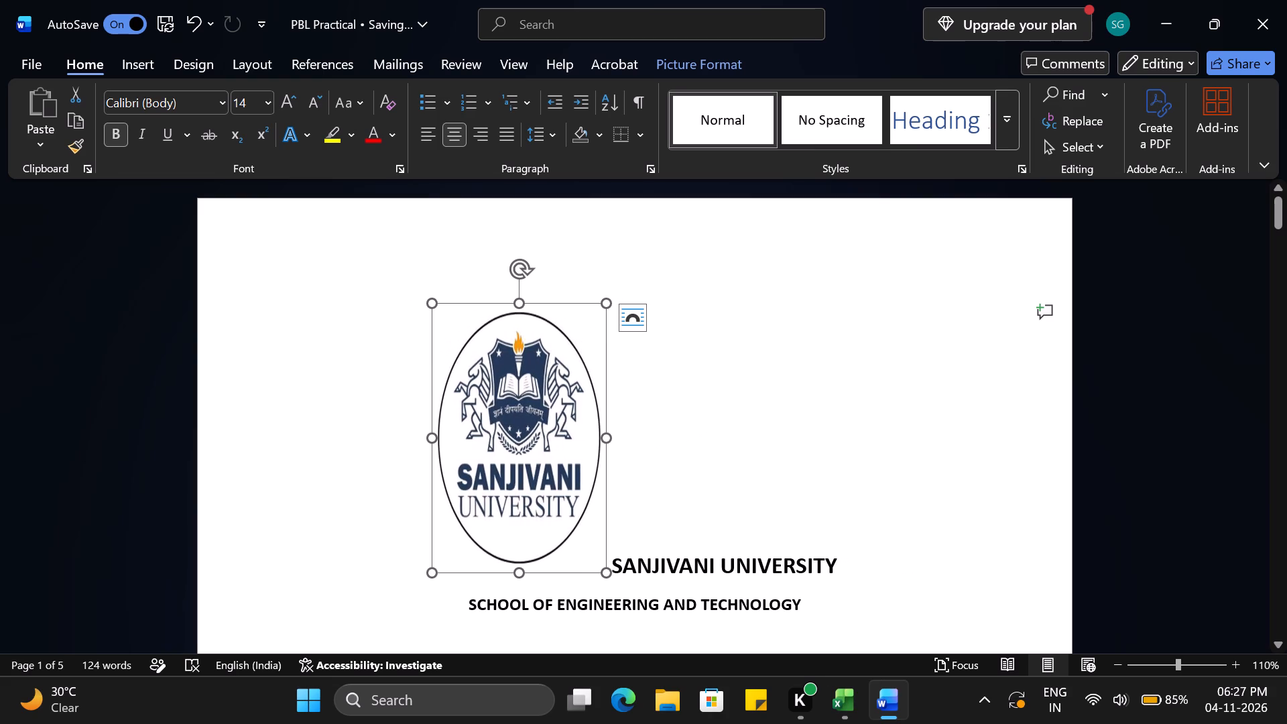
left_click_drag(519, 569, 519, 500)
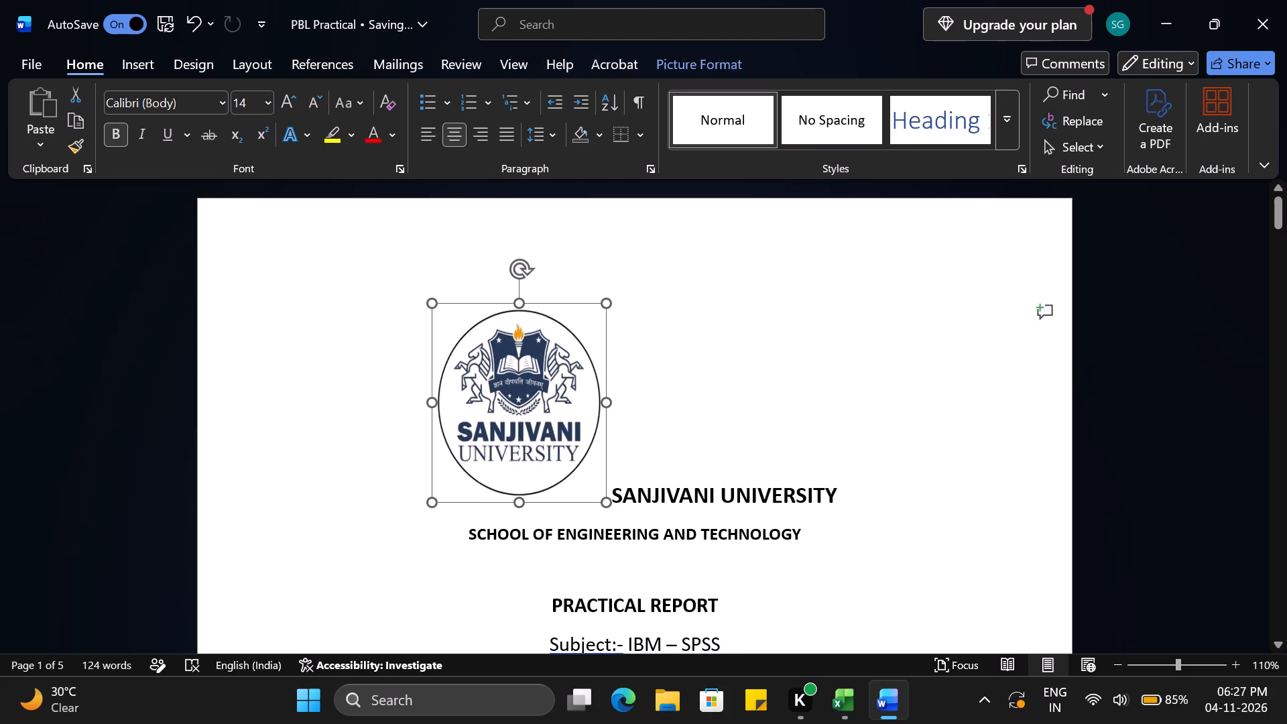
left_click_drag(519, 500, 528, 430)
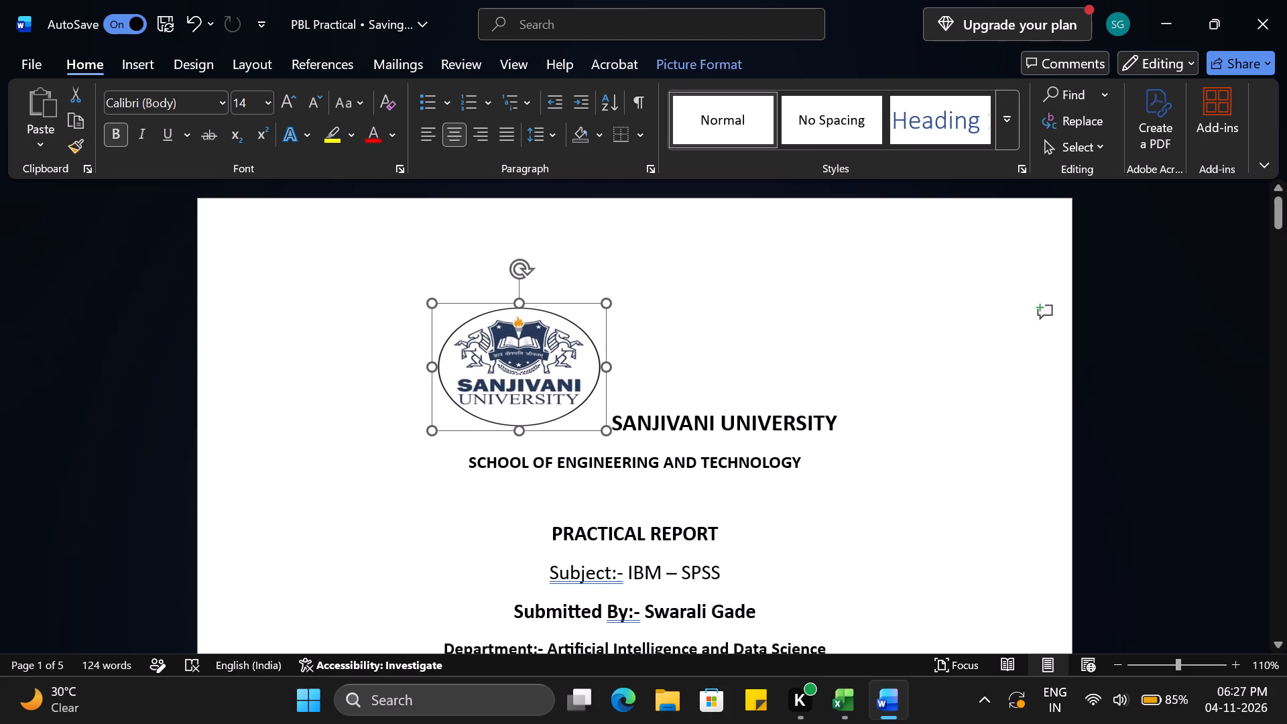
left_click_drag(528, 430, 528, 425)
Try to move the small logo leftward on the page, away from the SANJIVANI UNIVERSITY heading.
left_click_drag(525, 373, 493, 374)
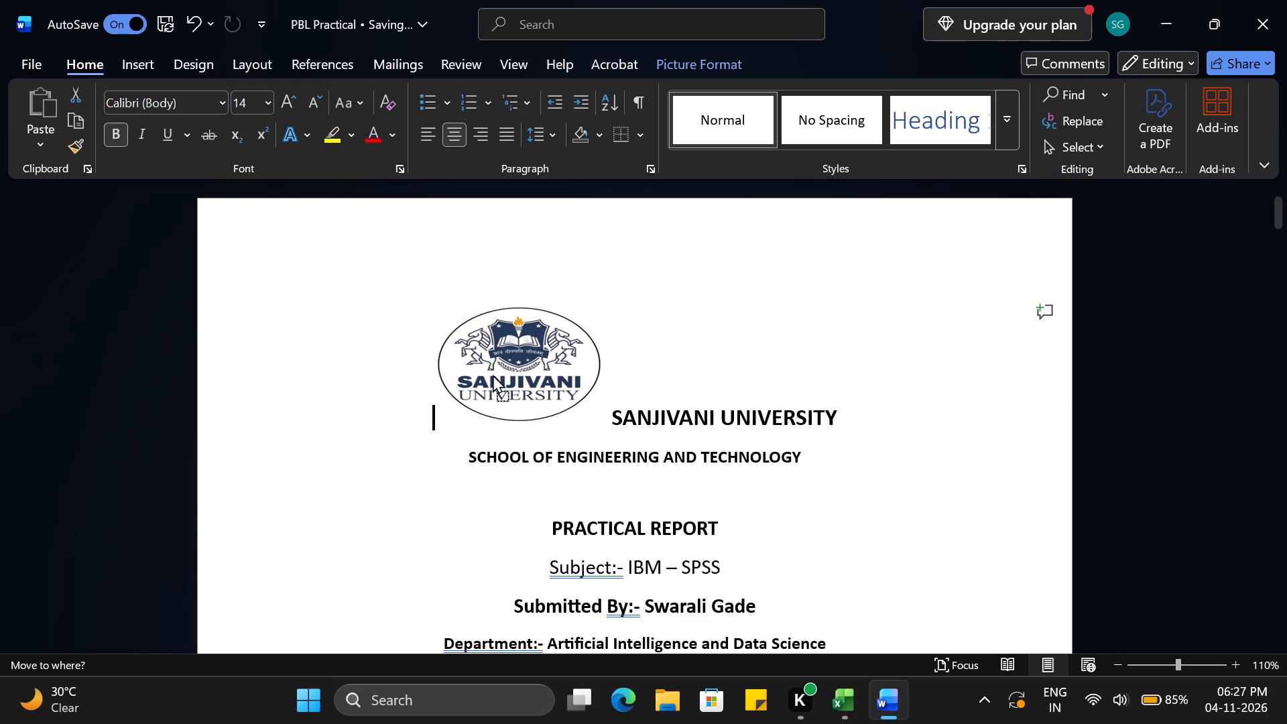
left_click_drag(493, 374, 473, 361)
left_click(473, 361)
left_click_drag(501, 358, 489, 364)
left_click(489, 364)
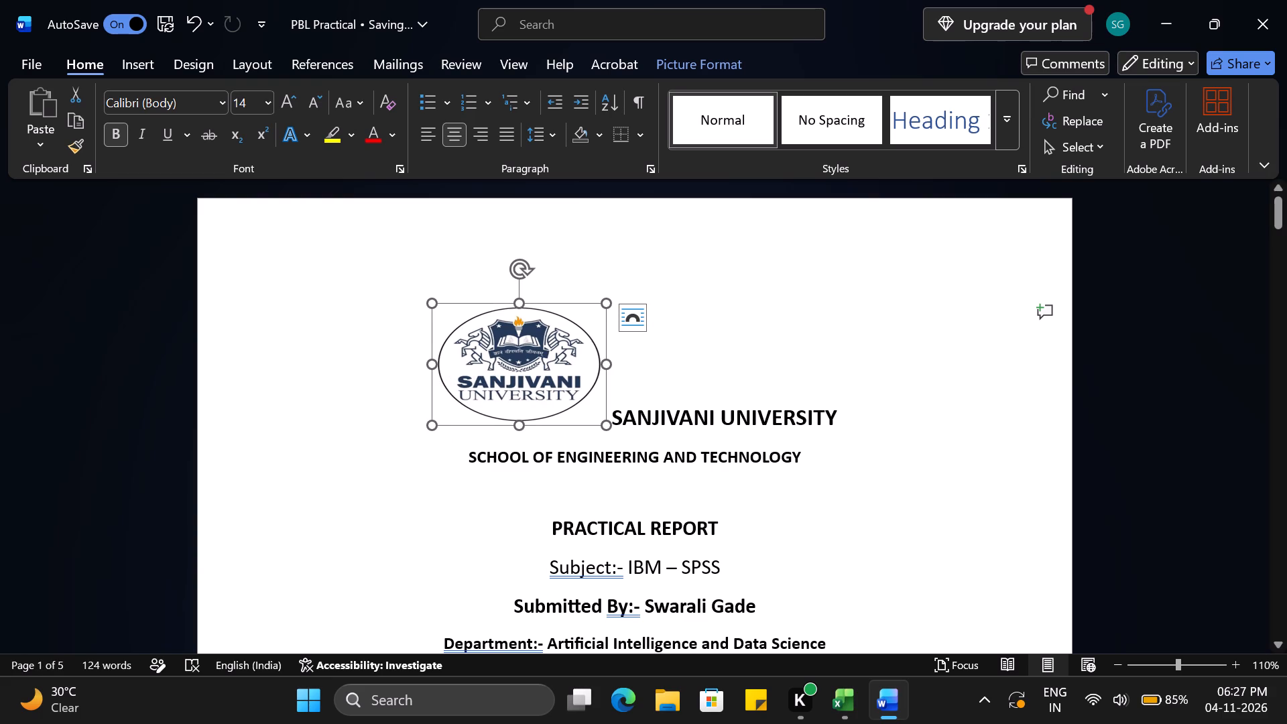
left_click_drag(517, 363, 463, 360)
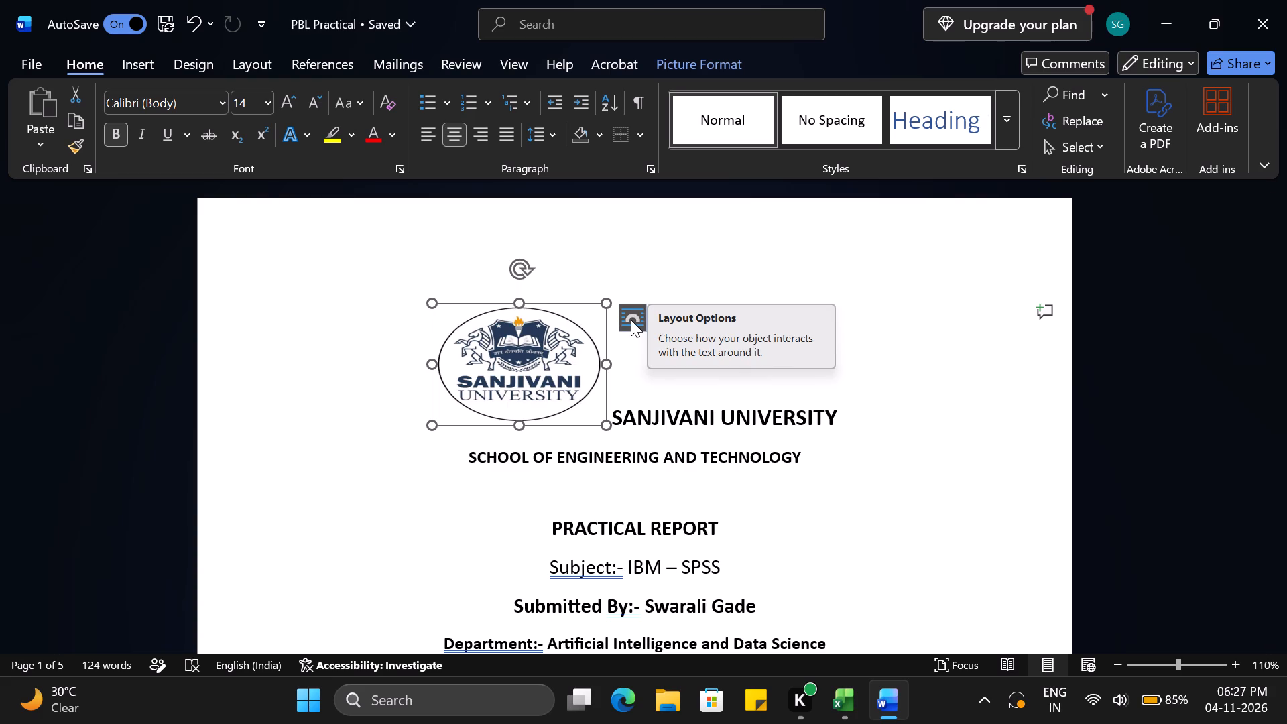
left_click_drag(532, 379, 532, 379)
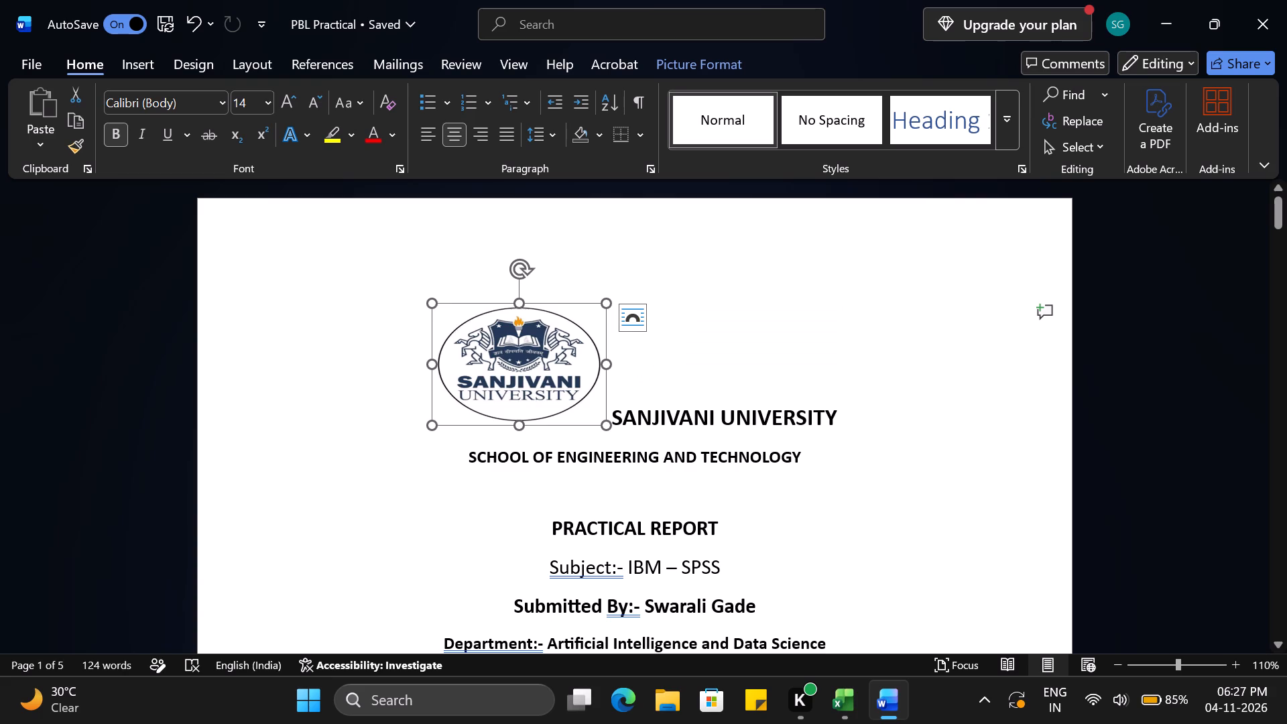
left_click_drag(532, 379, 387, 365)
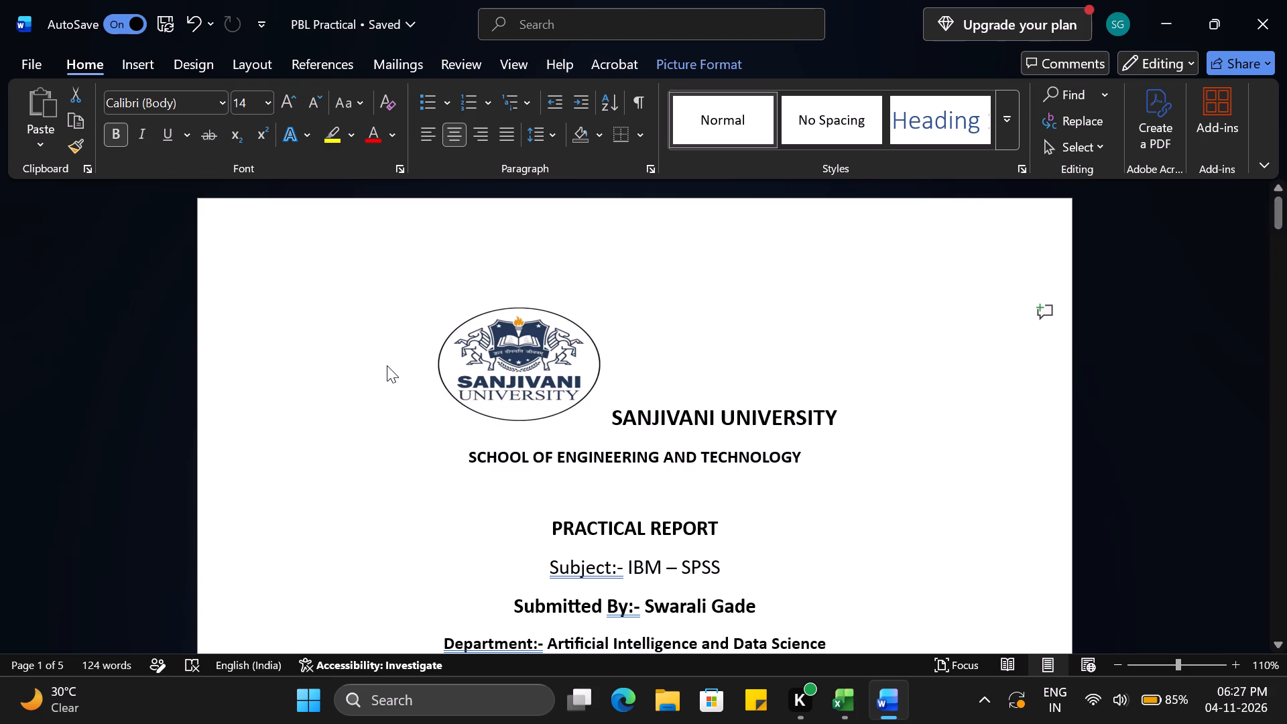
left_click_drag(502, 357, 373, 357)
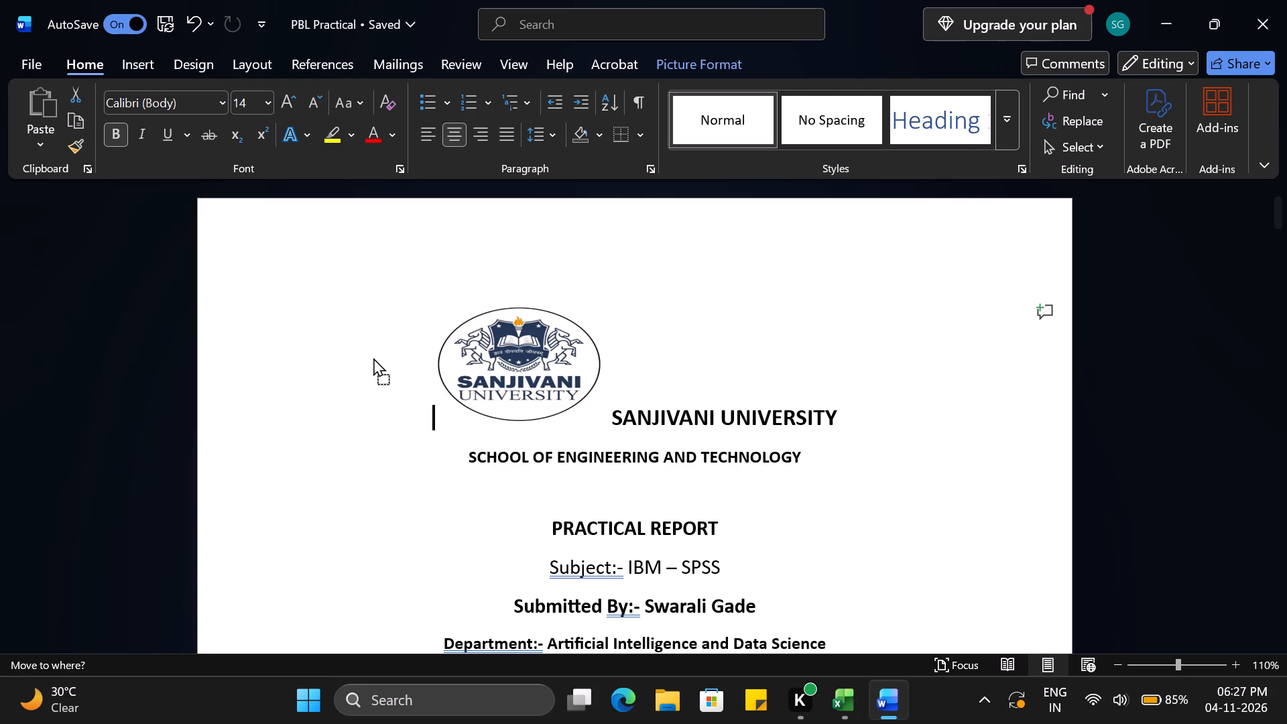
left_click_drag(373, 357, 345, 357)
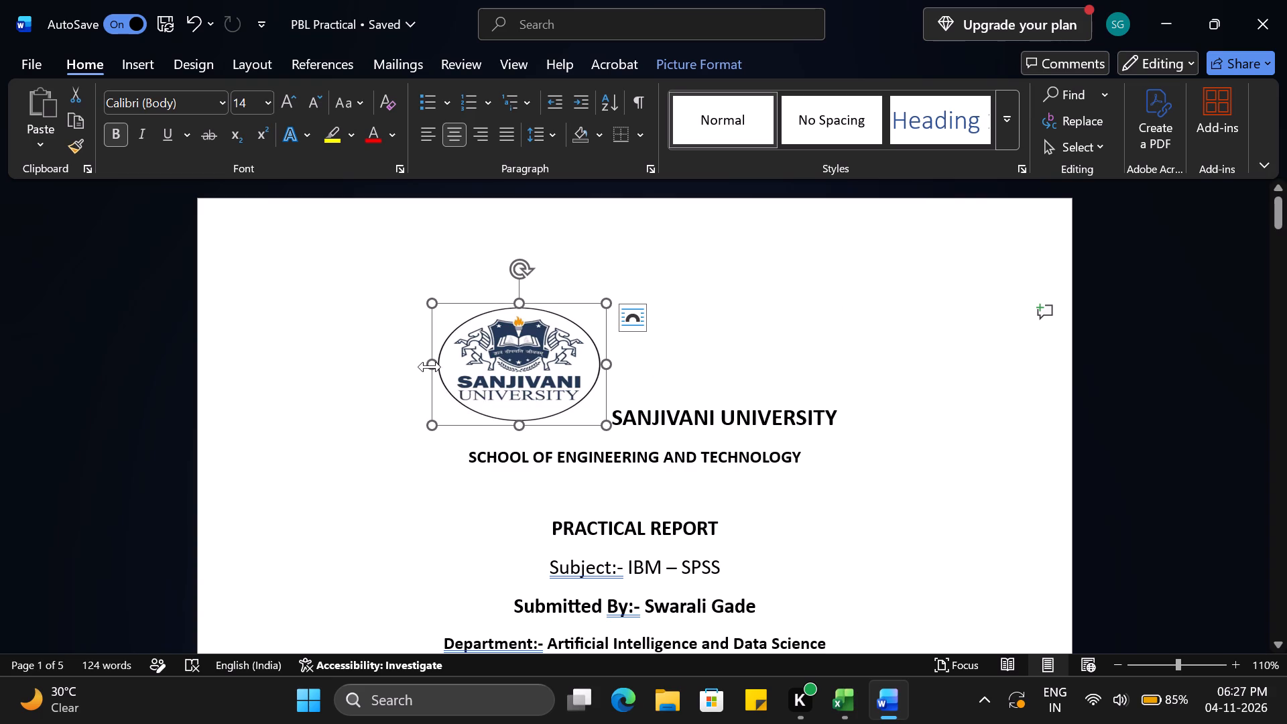
Make the logo slightly narrower, leaving its height as it is.
left_click_drag(430, 367, 453, 357)
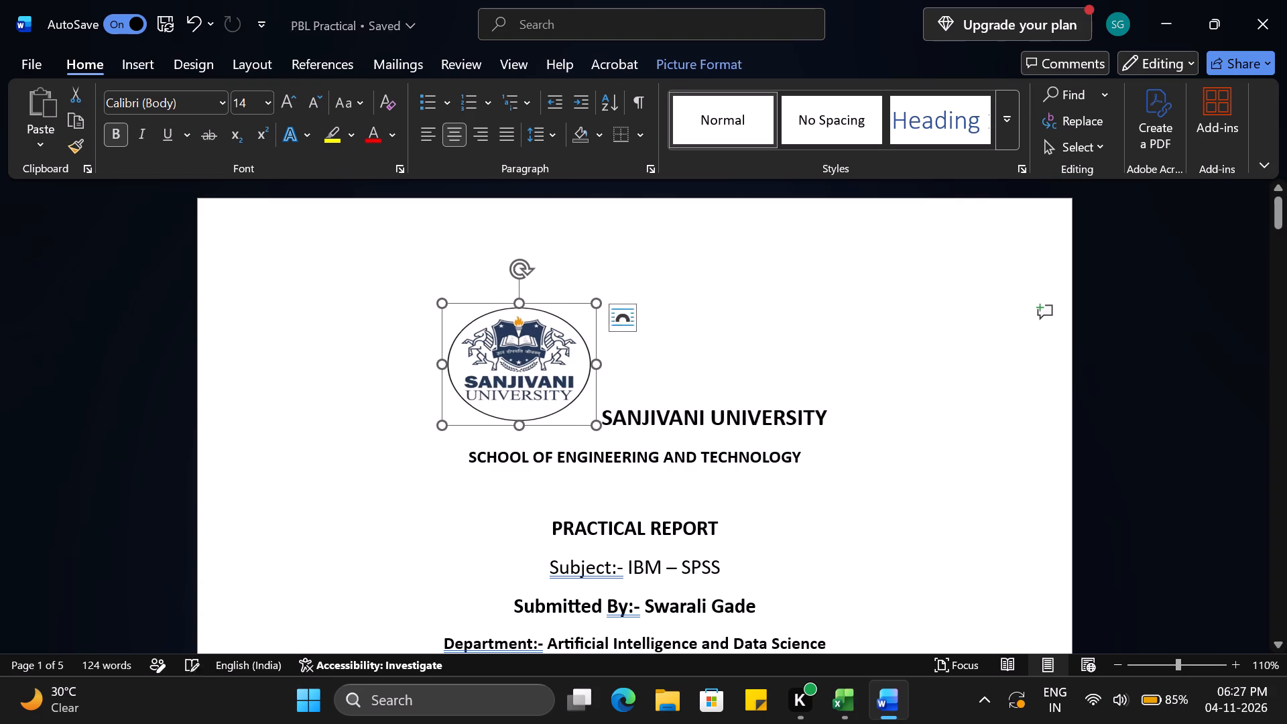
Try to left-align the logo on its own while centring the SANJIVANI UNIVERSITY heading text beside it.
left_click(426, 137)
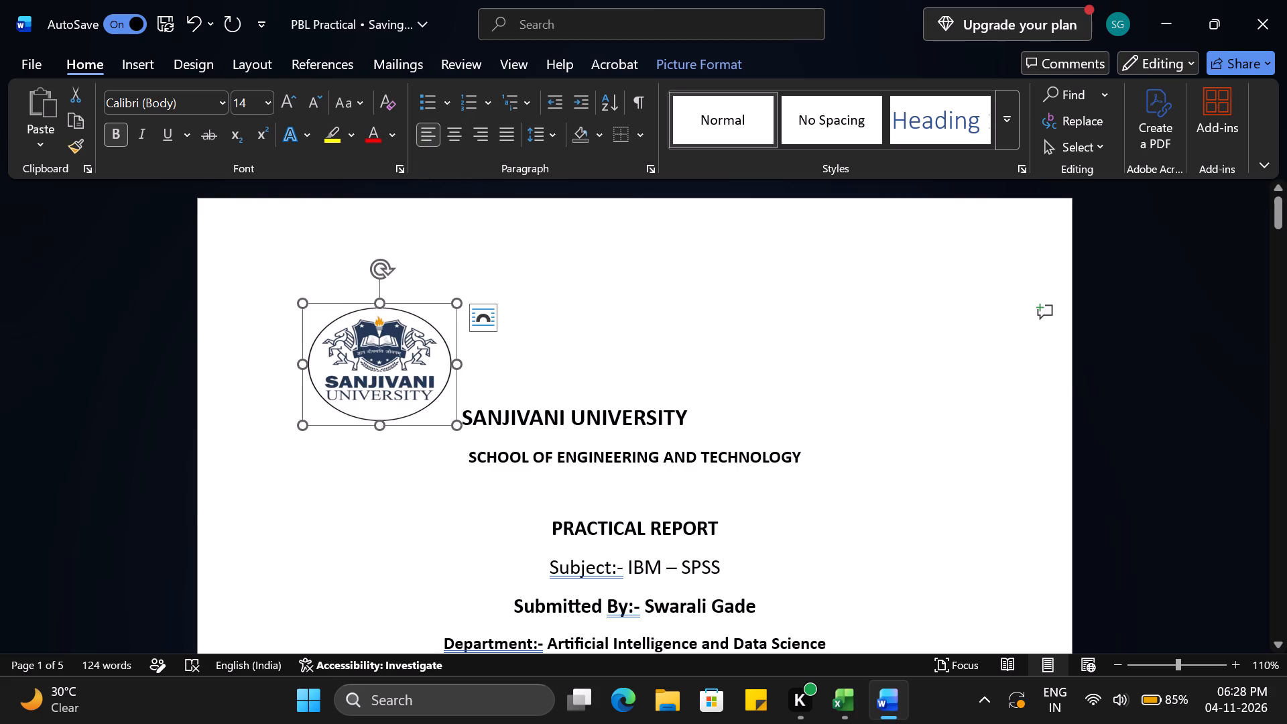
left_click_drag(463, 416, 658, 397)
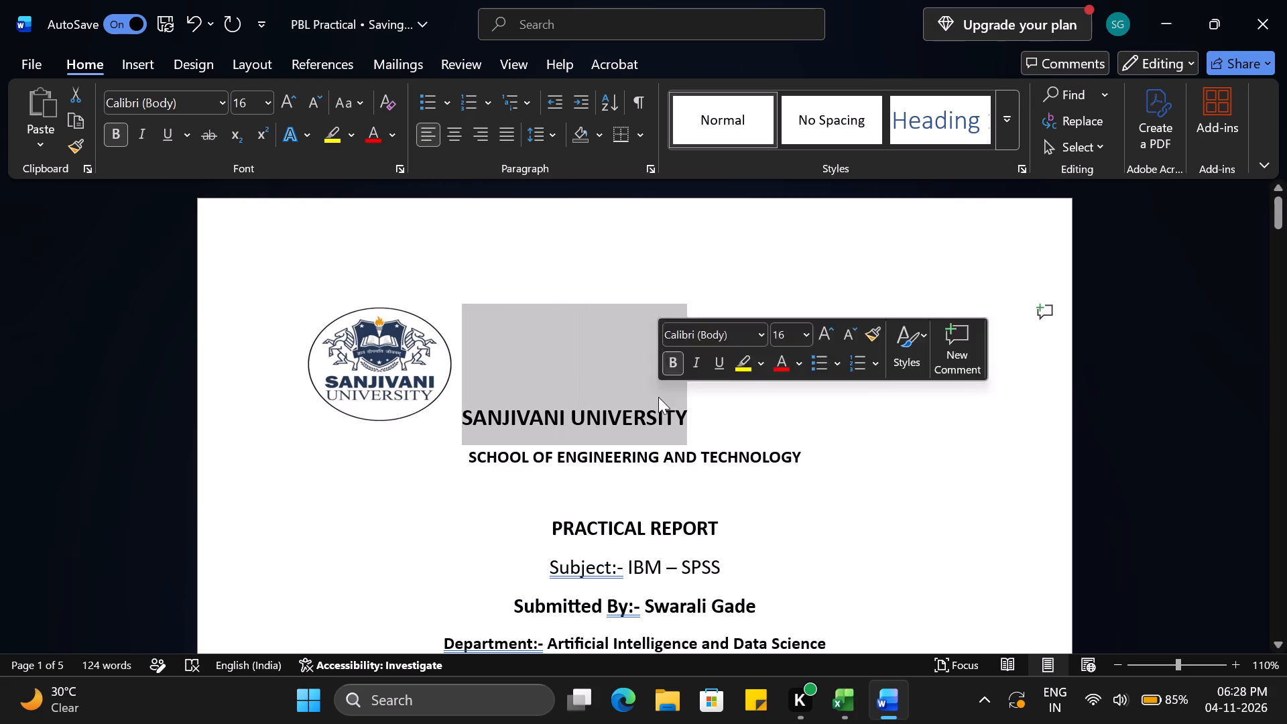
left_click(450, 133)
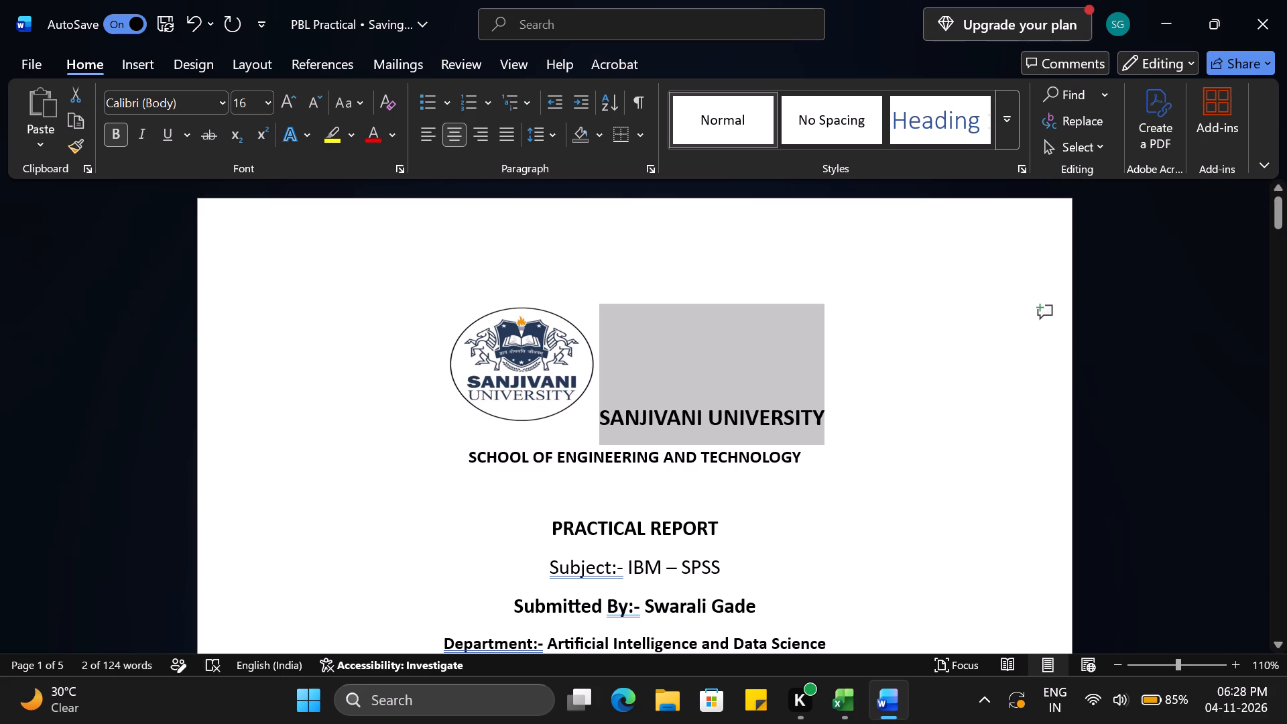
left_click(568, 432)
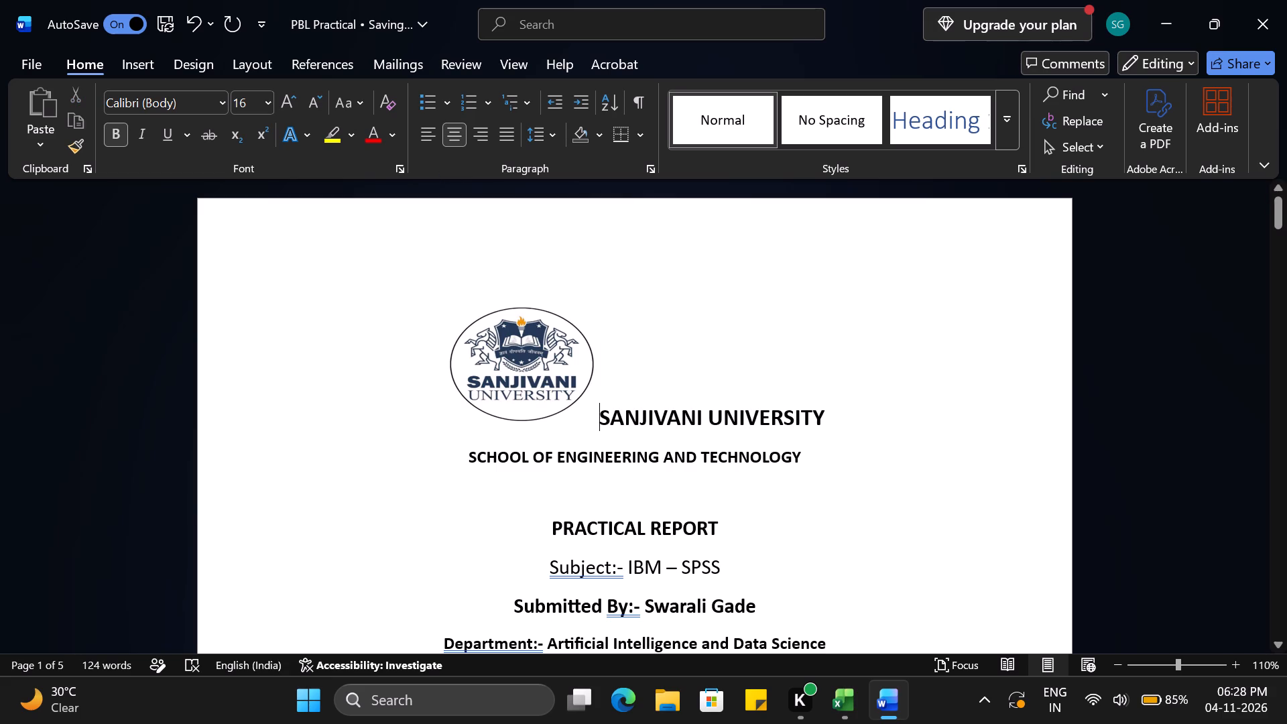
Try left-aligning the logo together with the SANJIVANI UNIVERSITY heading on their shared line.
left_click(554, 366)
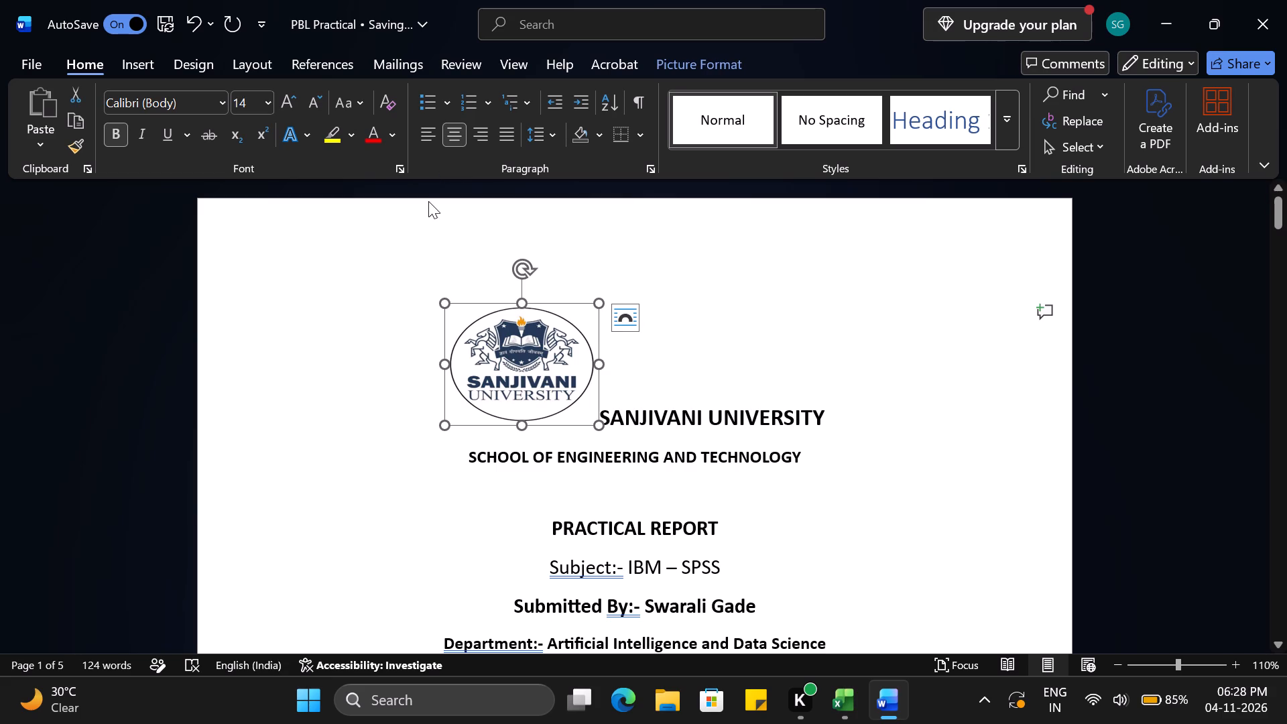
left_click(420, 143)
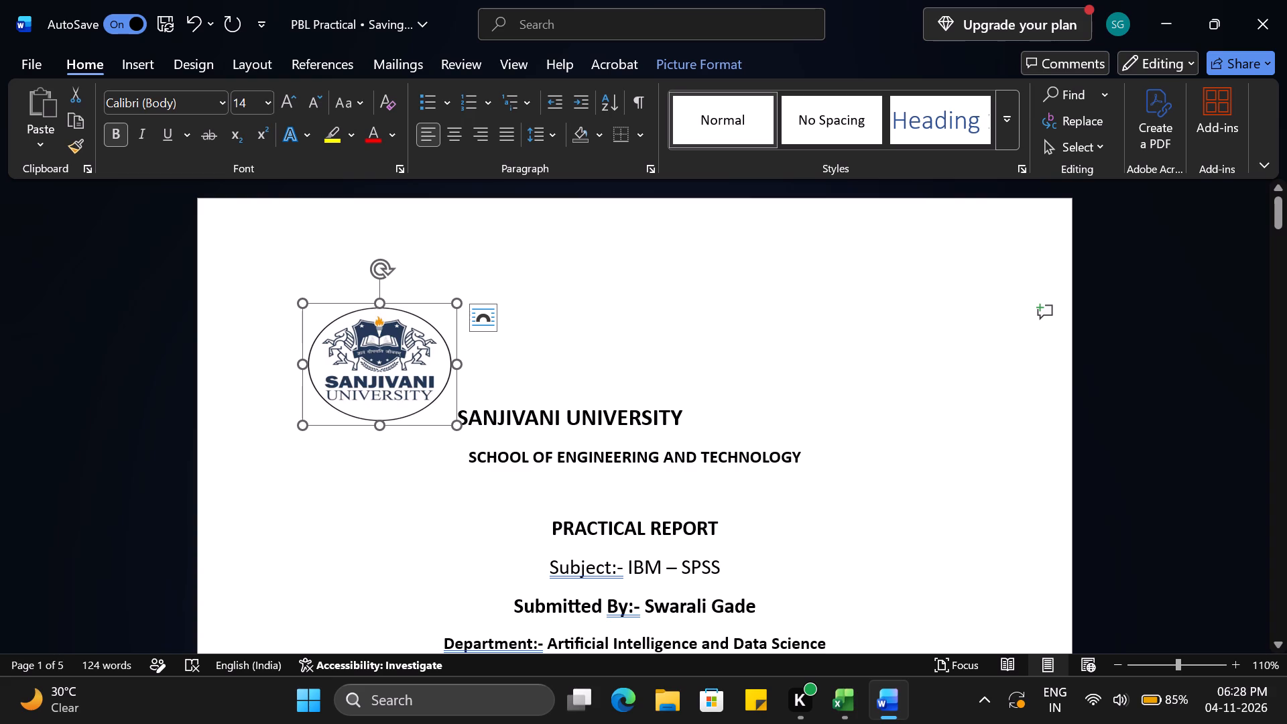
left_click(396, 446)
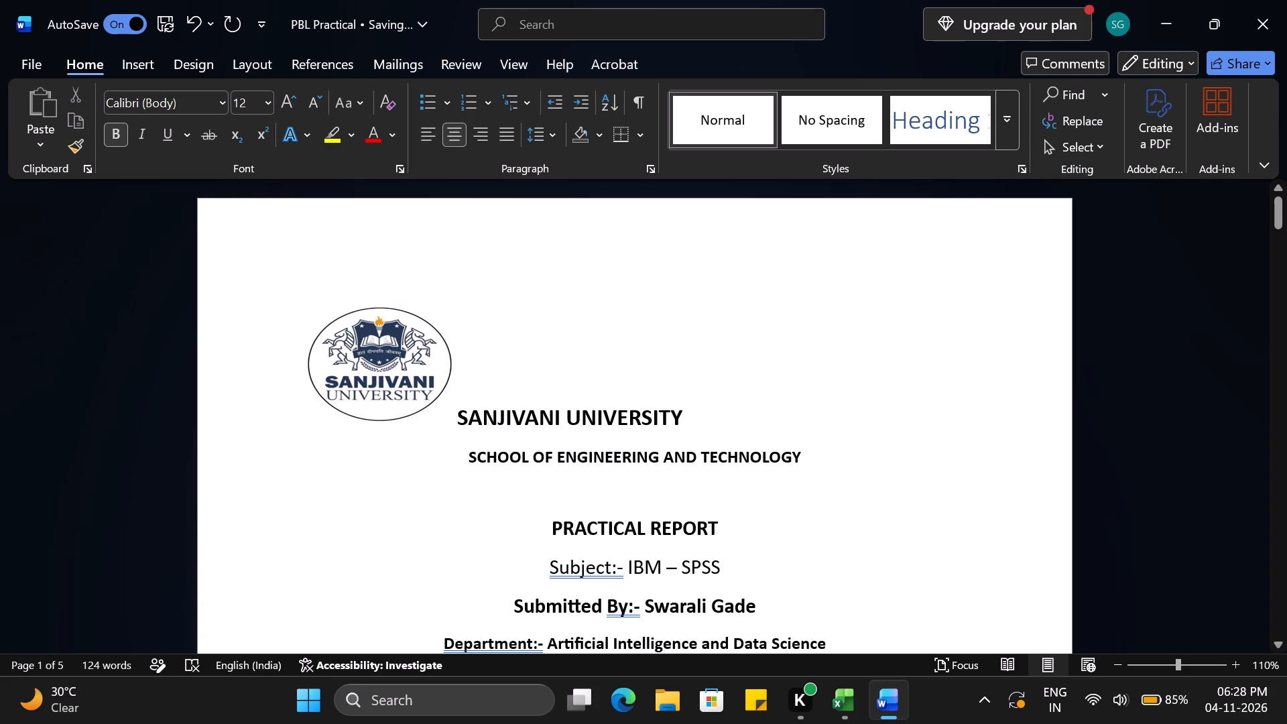
Put the SANJIVANI UNIVERSITY heading on its own line below the logo and centre both the heading and the logo.
left_click(458, 412)
key("Return")
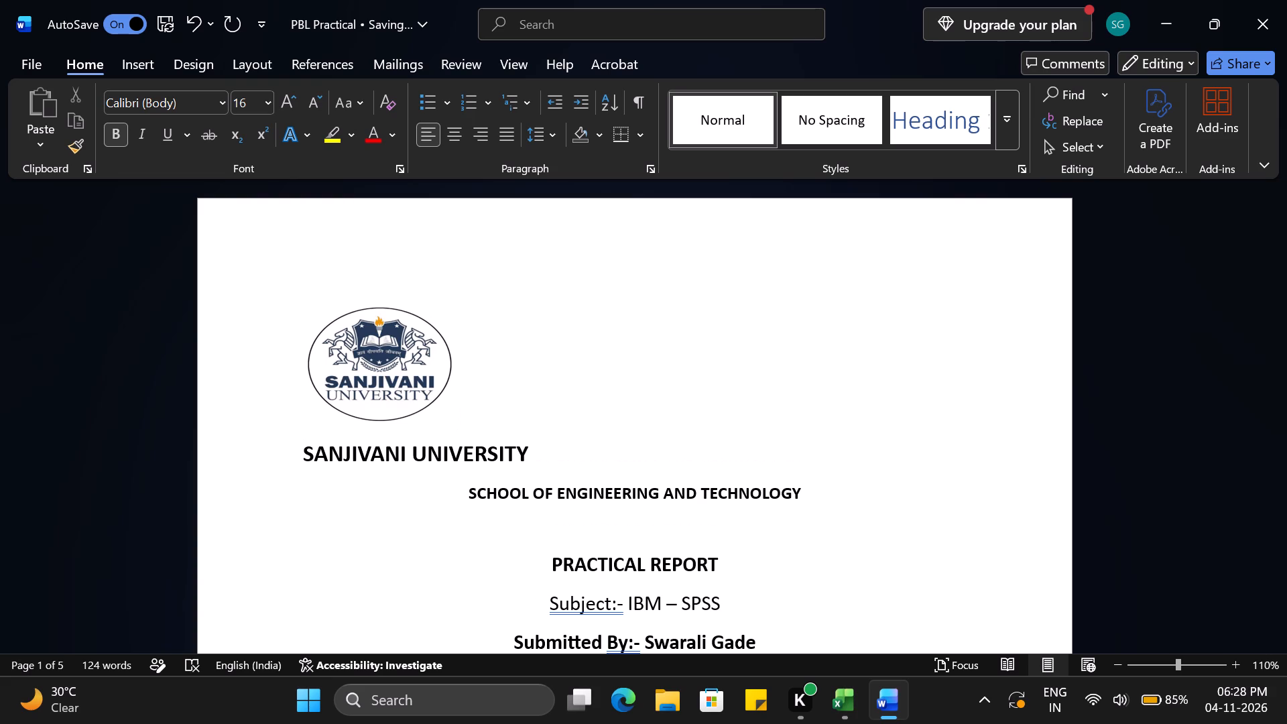
left_click(452, 140)
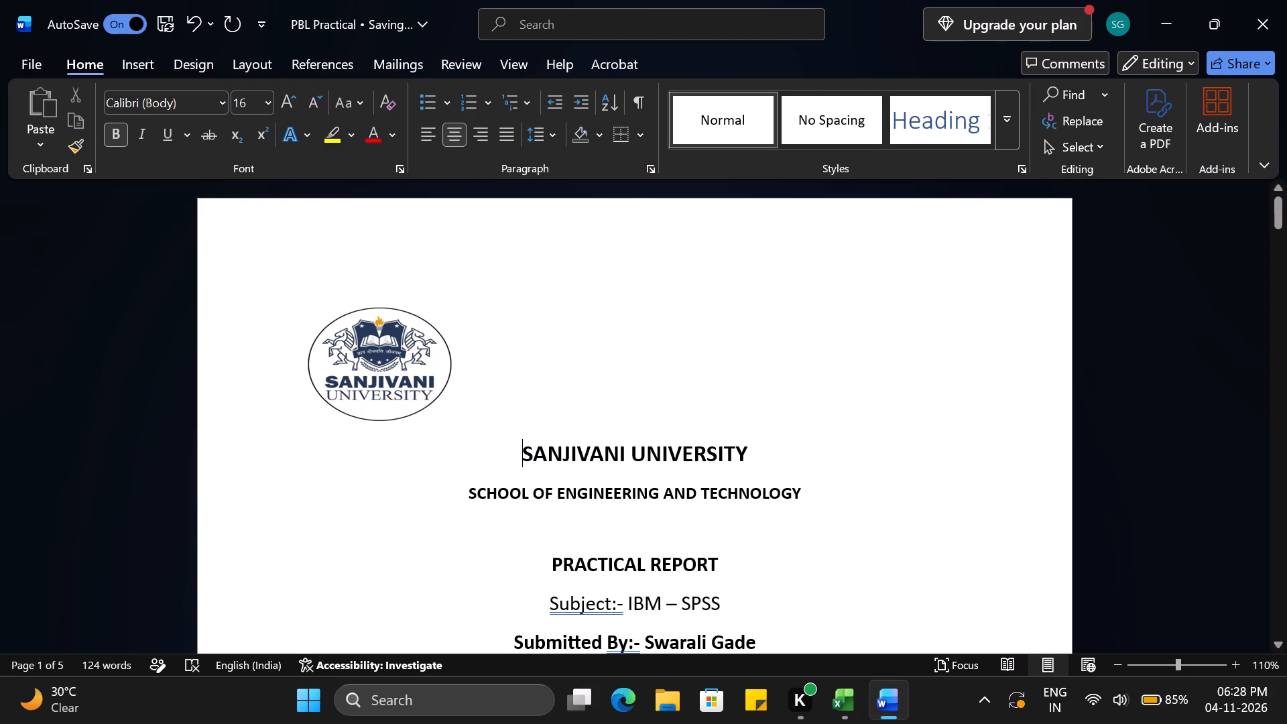
left_click(389, 356)
left_click(458, 133)
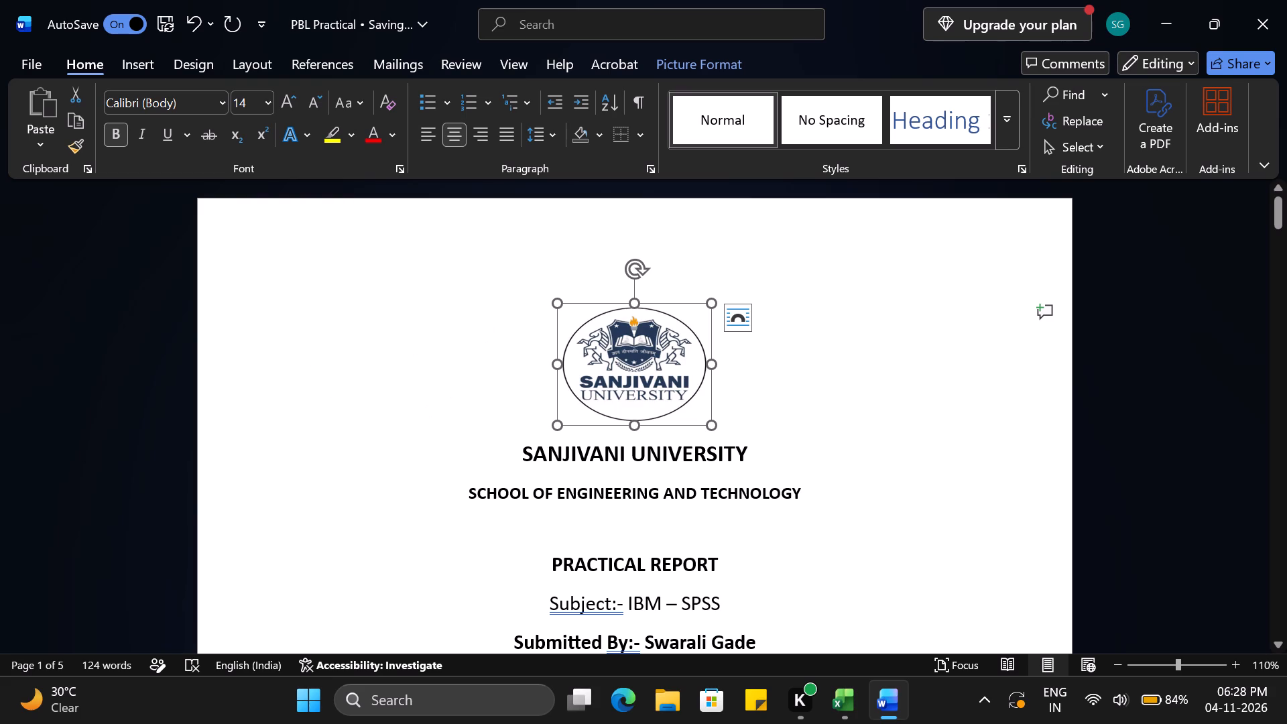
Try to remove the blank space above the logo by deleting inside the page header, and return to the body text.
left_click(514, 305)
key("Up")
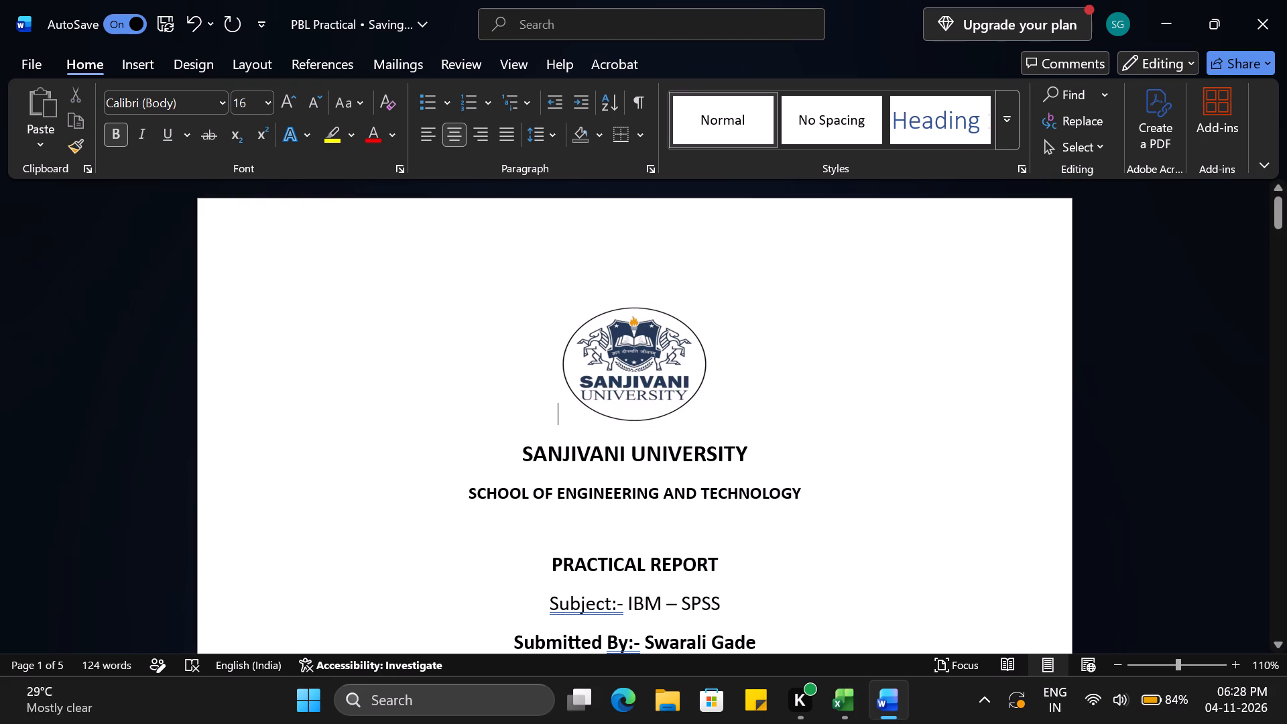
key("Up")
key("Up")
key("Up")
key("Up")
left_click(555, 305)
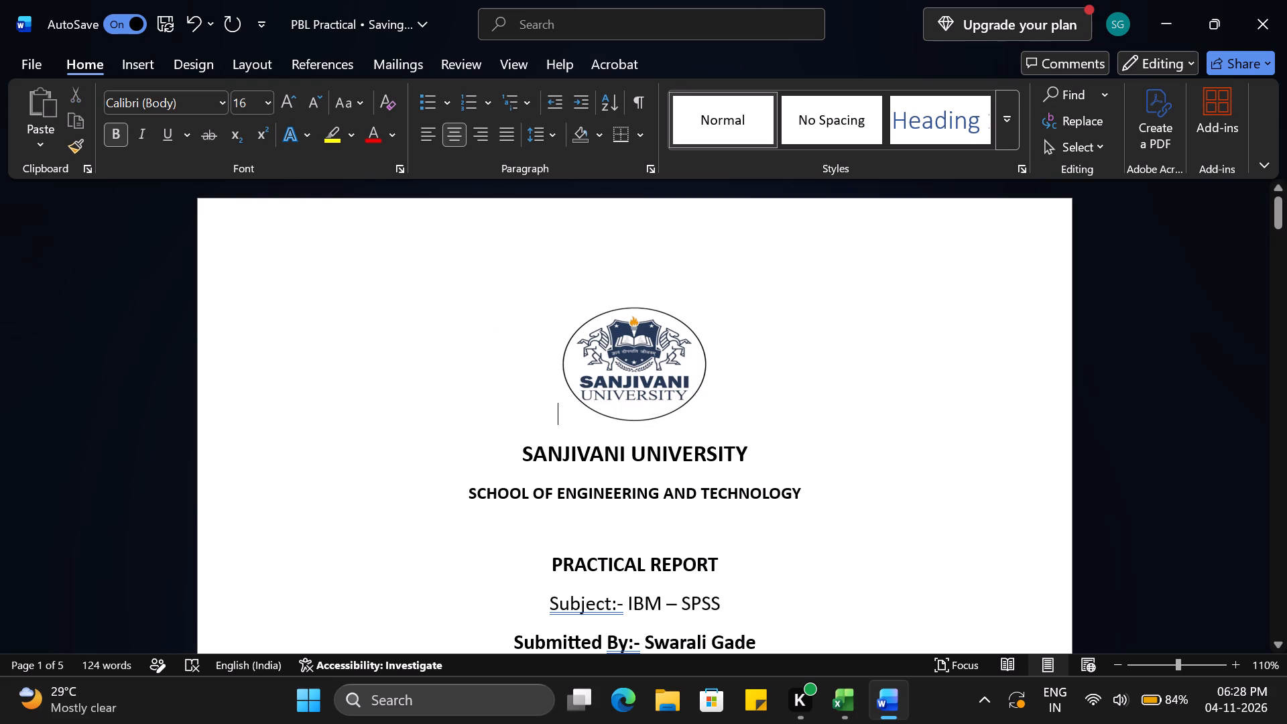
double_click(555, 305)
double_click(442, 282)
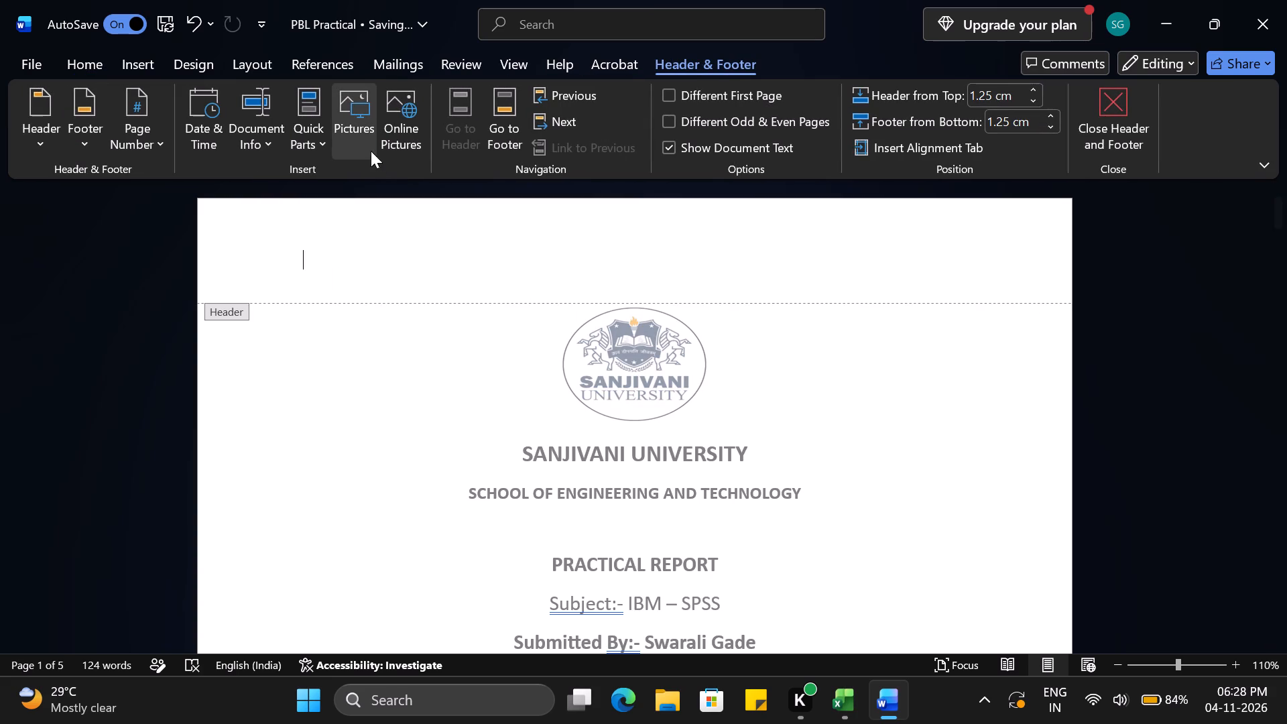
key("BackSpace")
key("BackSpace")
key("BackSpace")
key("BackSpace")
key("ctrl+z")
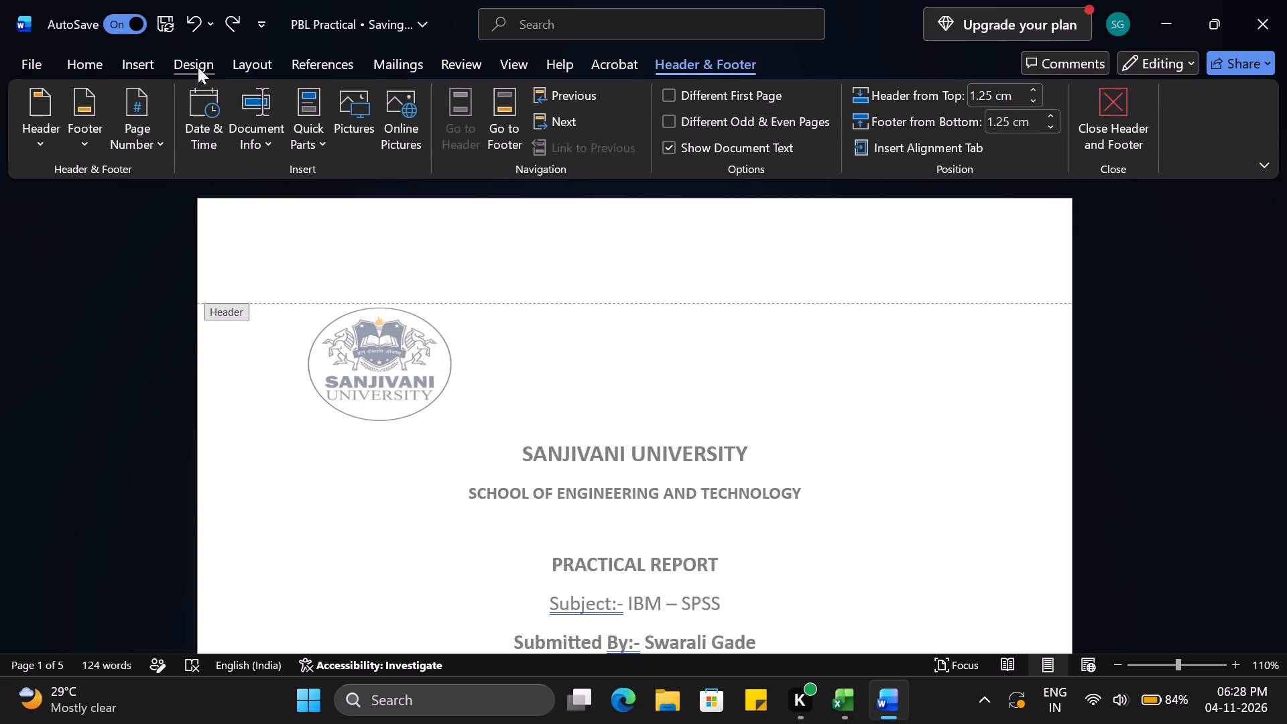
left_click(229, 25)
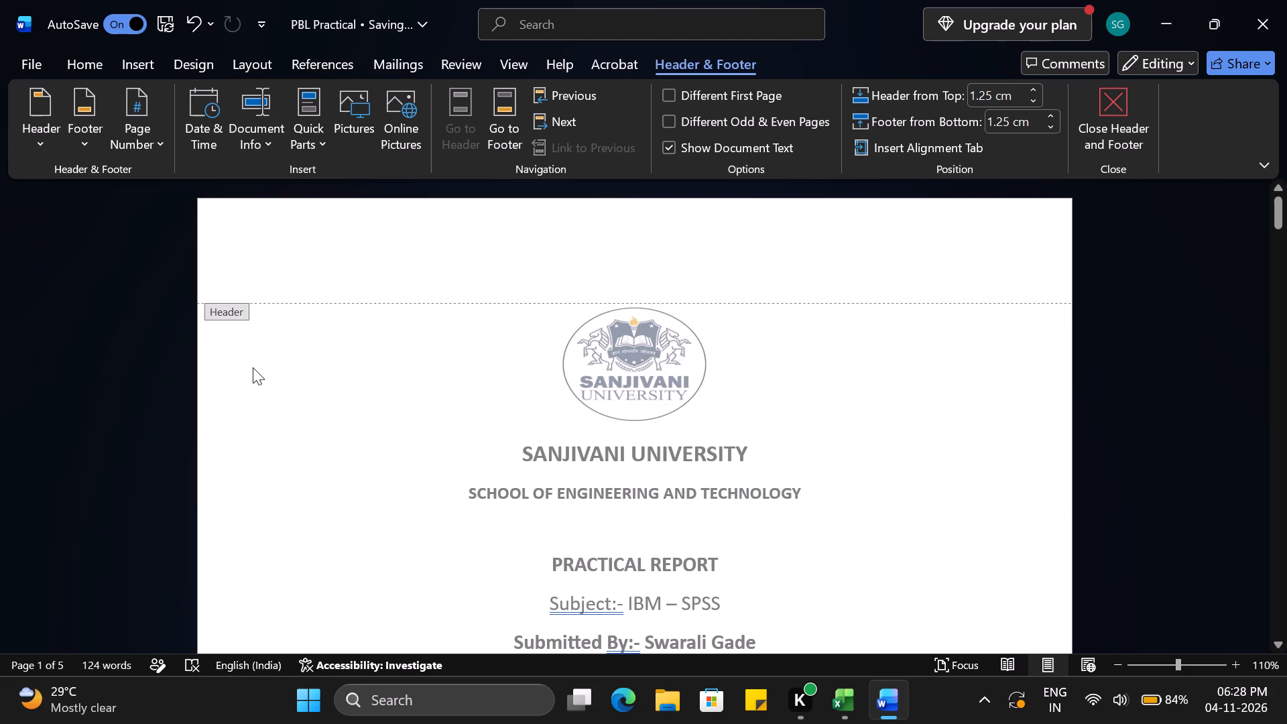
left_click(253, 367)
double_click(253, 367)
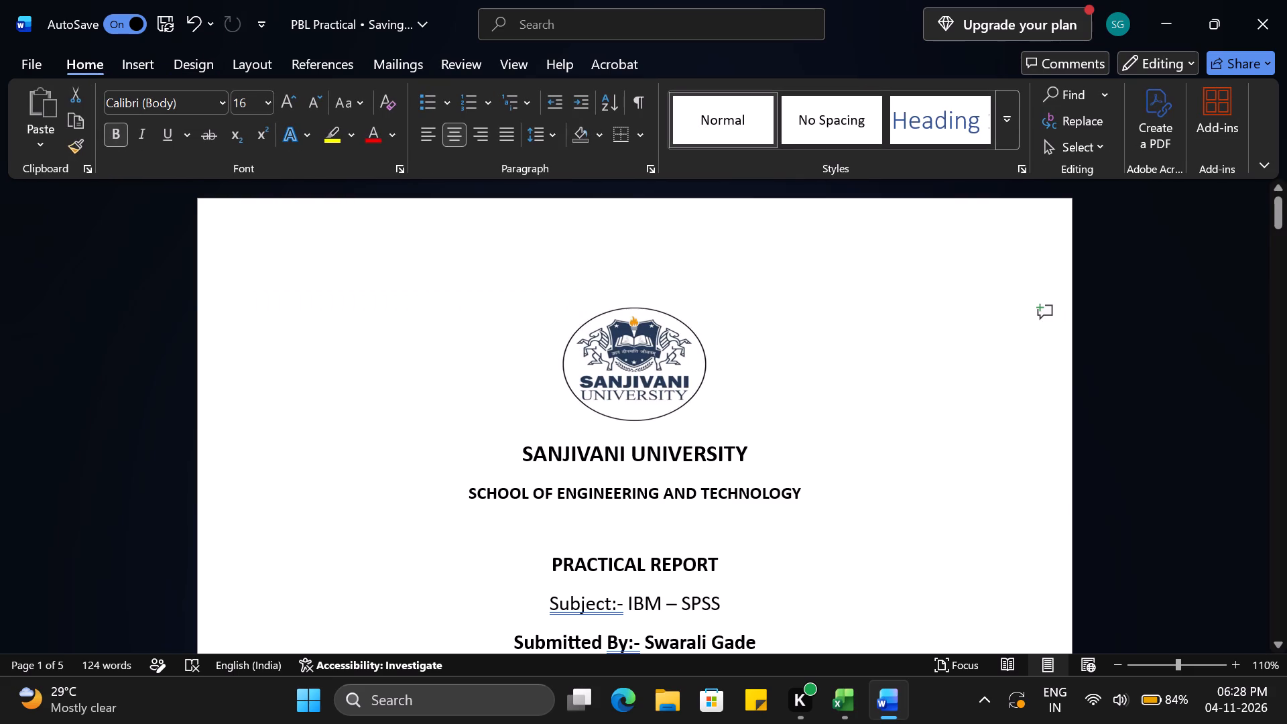
Set the SANJIVANI UNIVERSITY heading below the logo to font size 18.
scroll(358, 482, "down", 1)
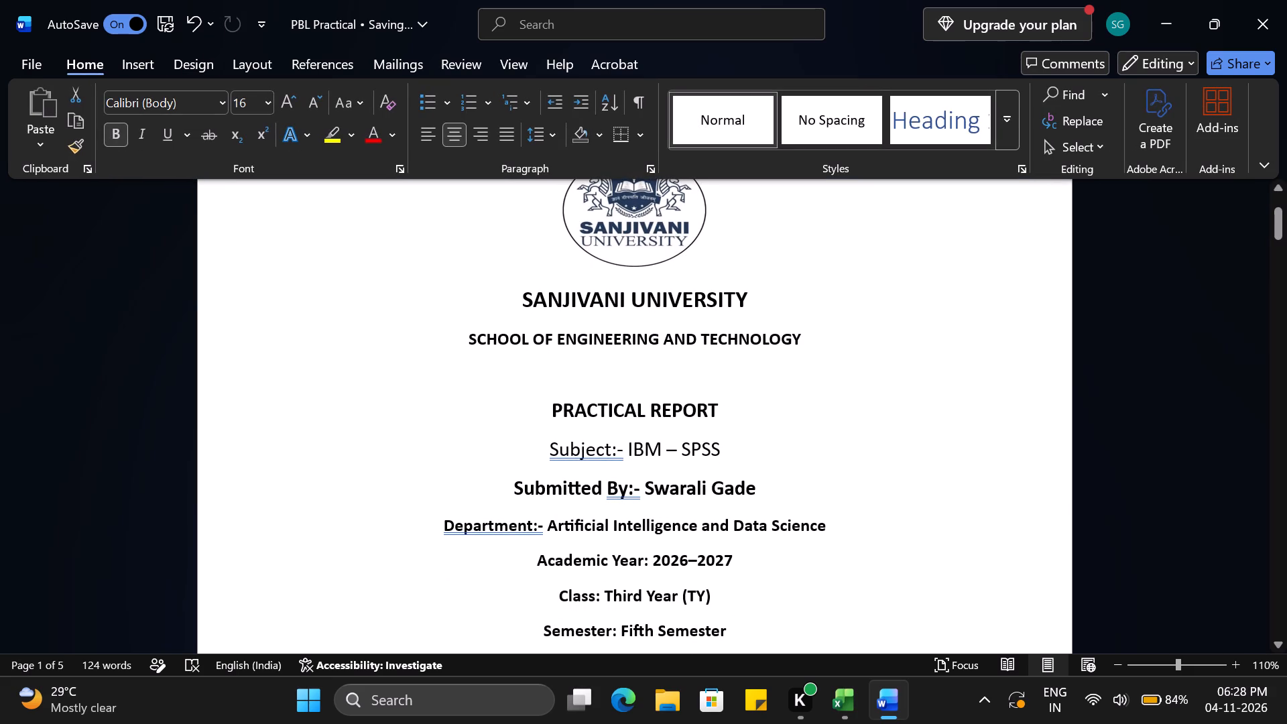
left_click_drag(756, 297, 572, 316)
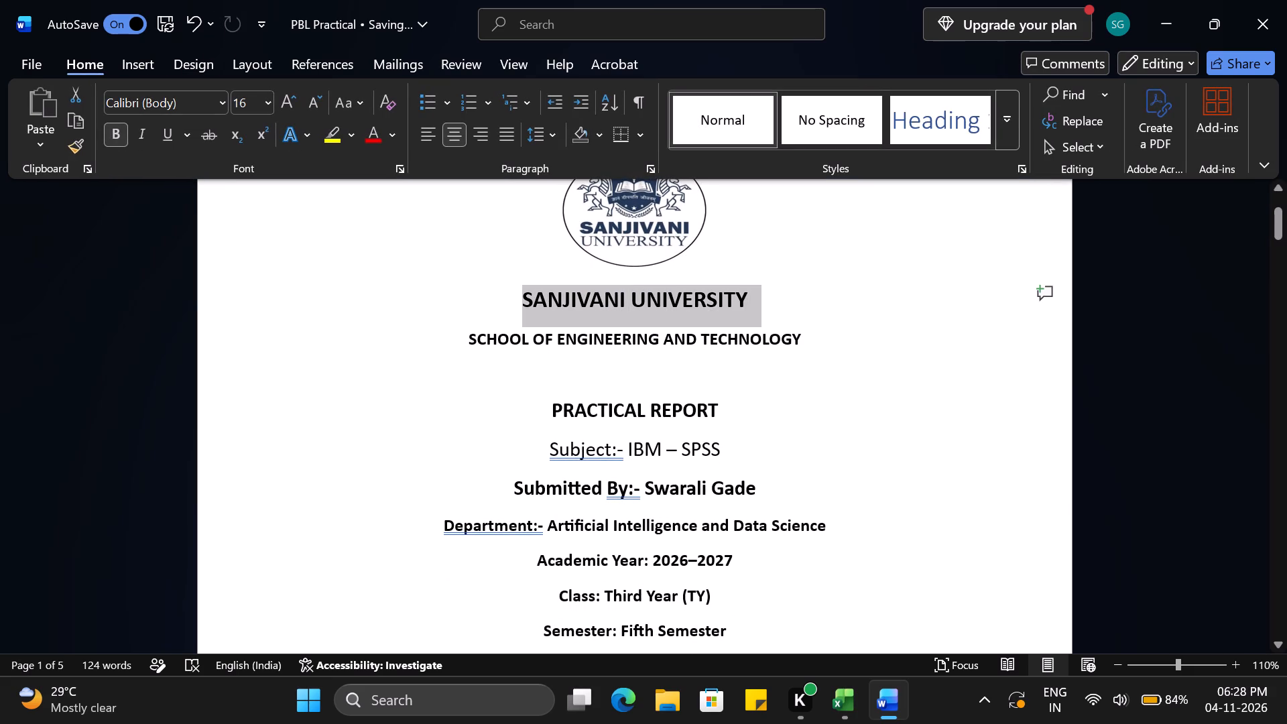
left_click_drag(572, 316, 517, 316)
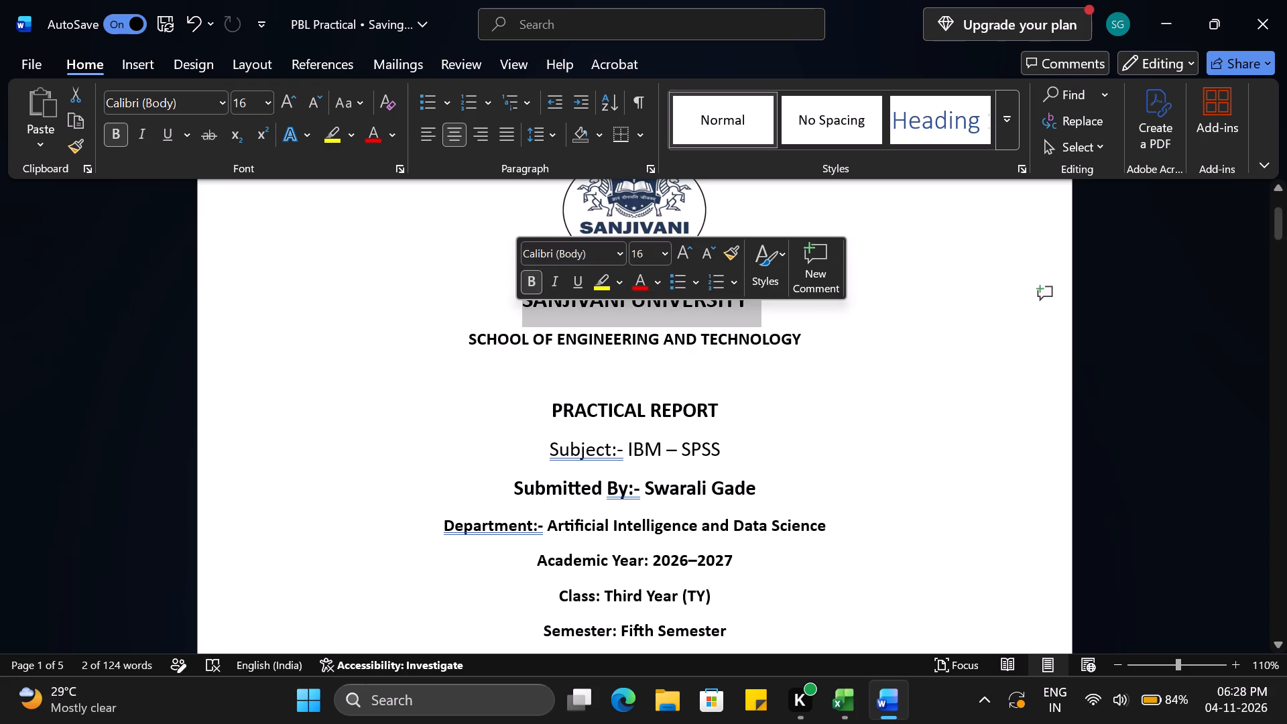
left_click(669, 250)
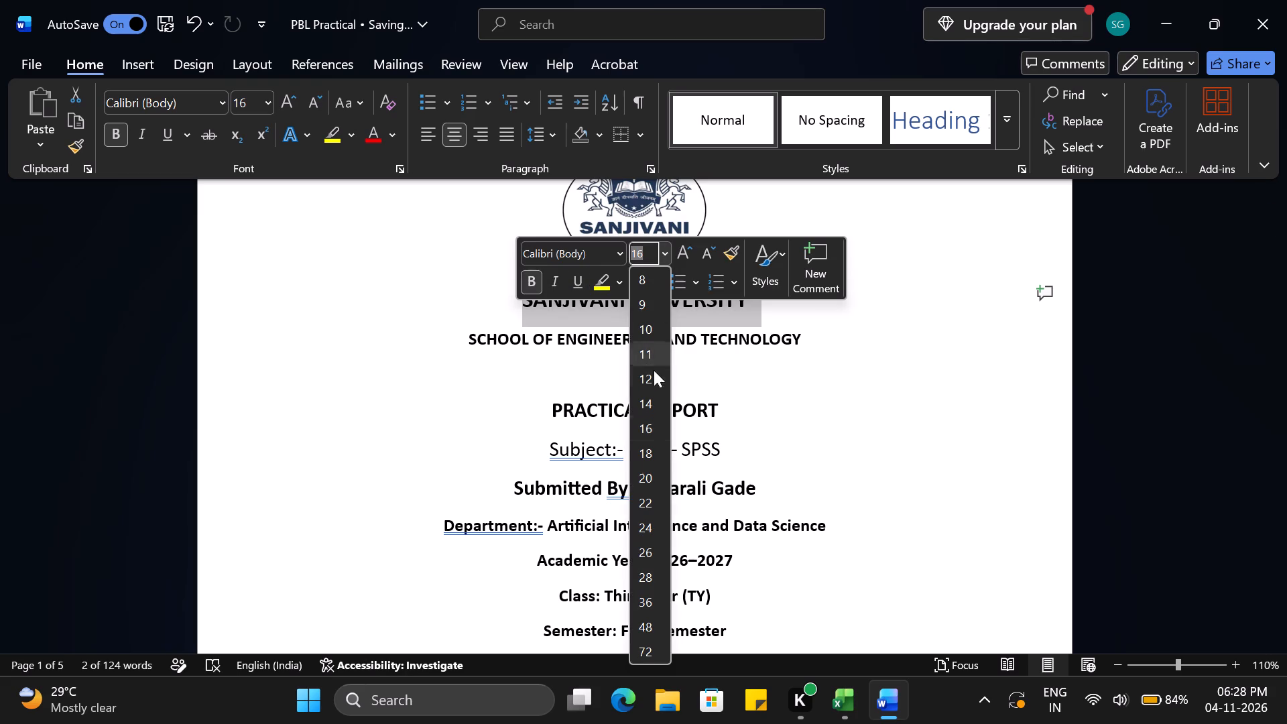
left_click(650, 452)
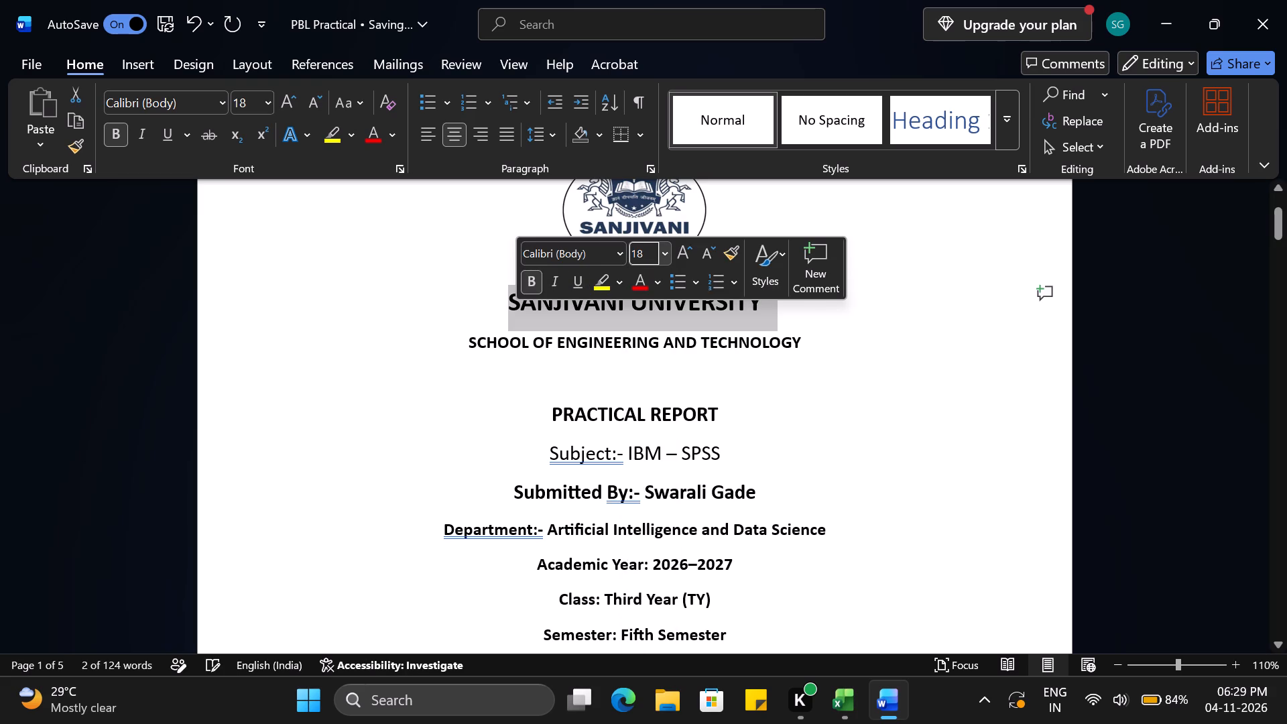
Set the SCHOOL OF ENGINEERING AND TECHNOLOGY line to font size 14.
left_click_drag(808, 345, 494, 350)
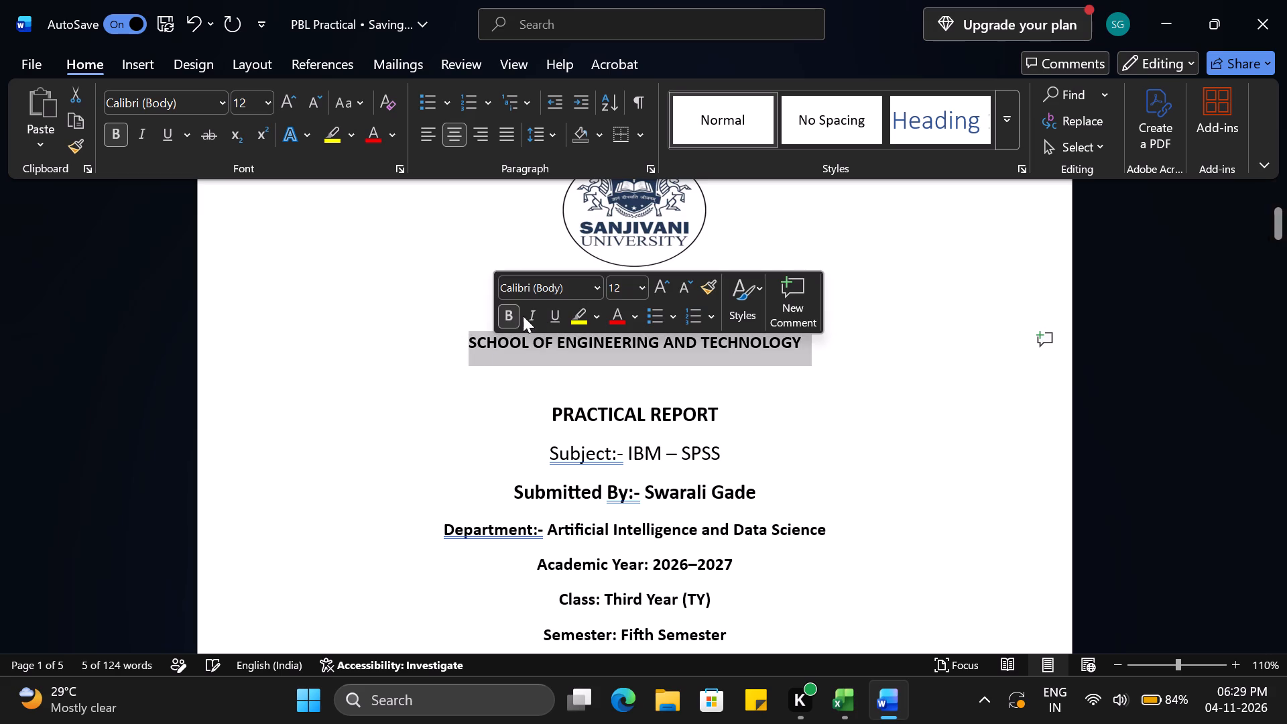
left_click(643, 284)
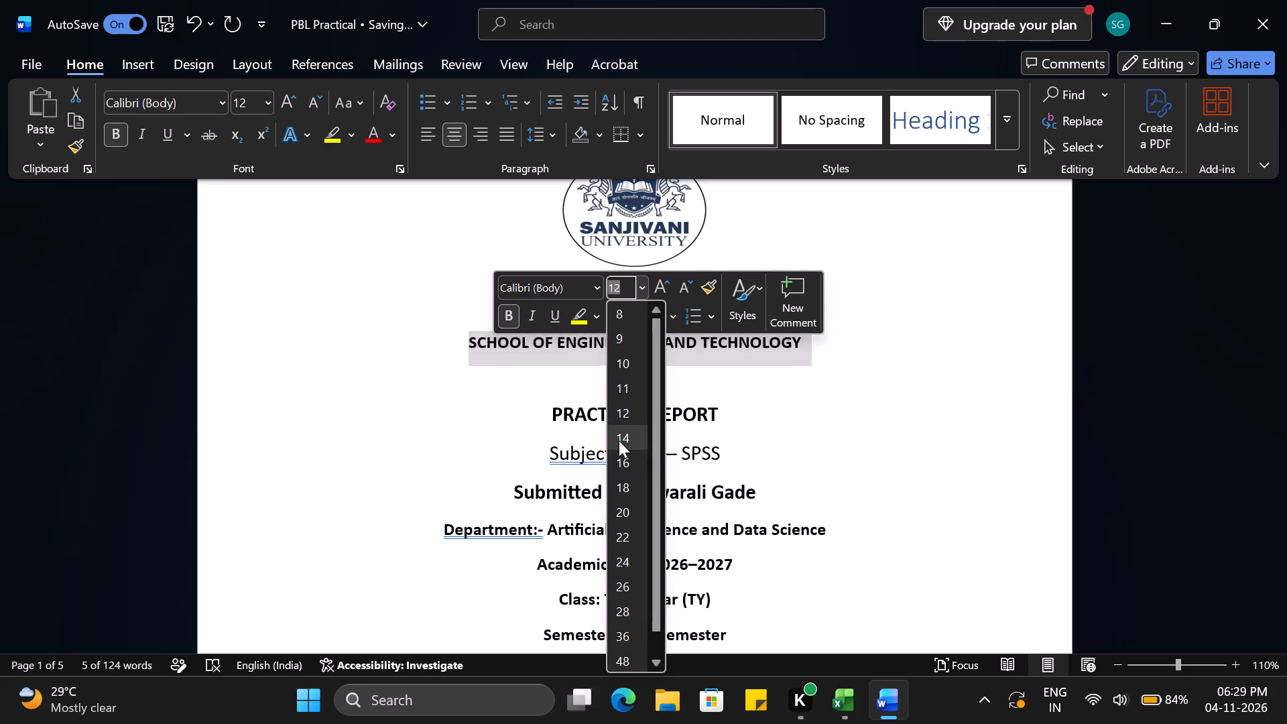
left_click(618, 439)
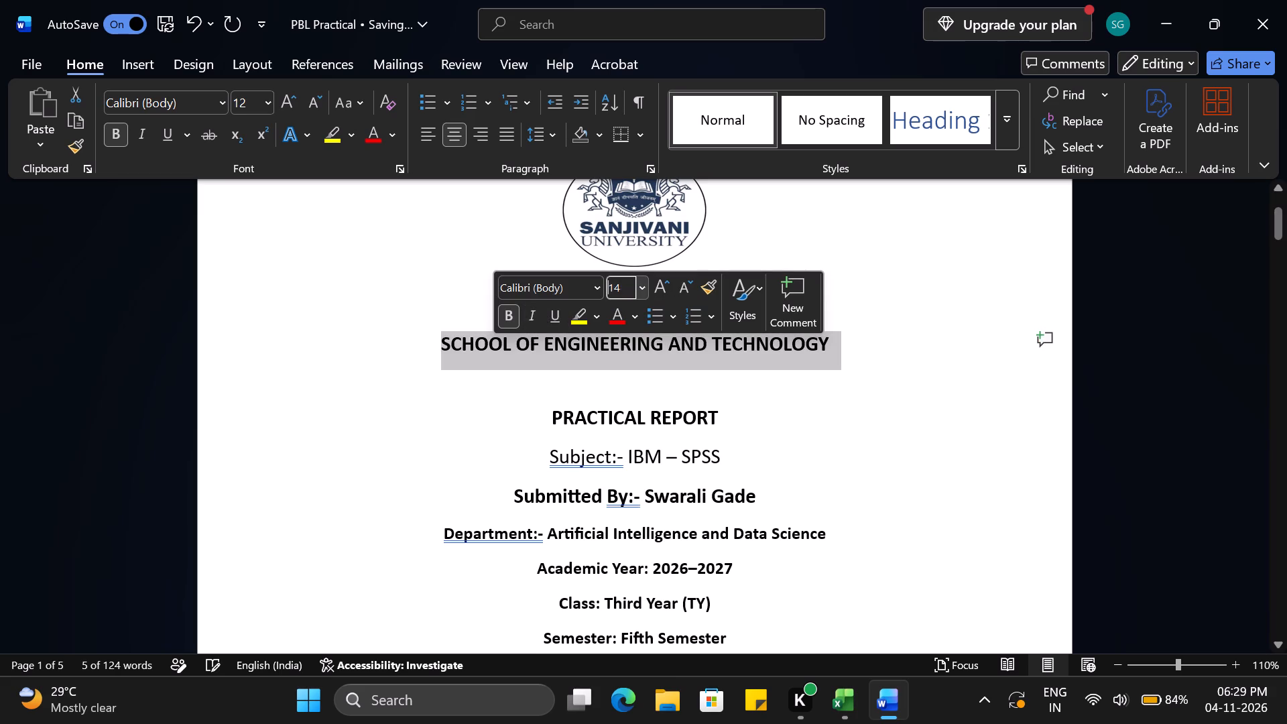
left_click(814, 437)
Move the "Subject:- IBM – SPSS" line from below PRACTICAL REPORT to the end of the Department line.
scroll(765, 435, "down", 1)
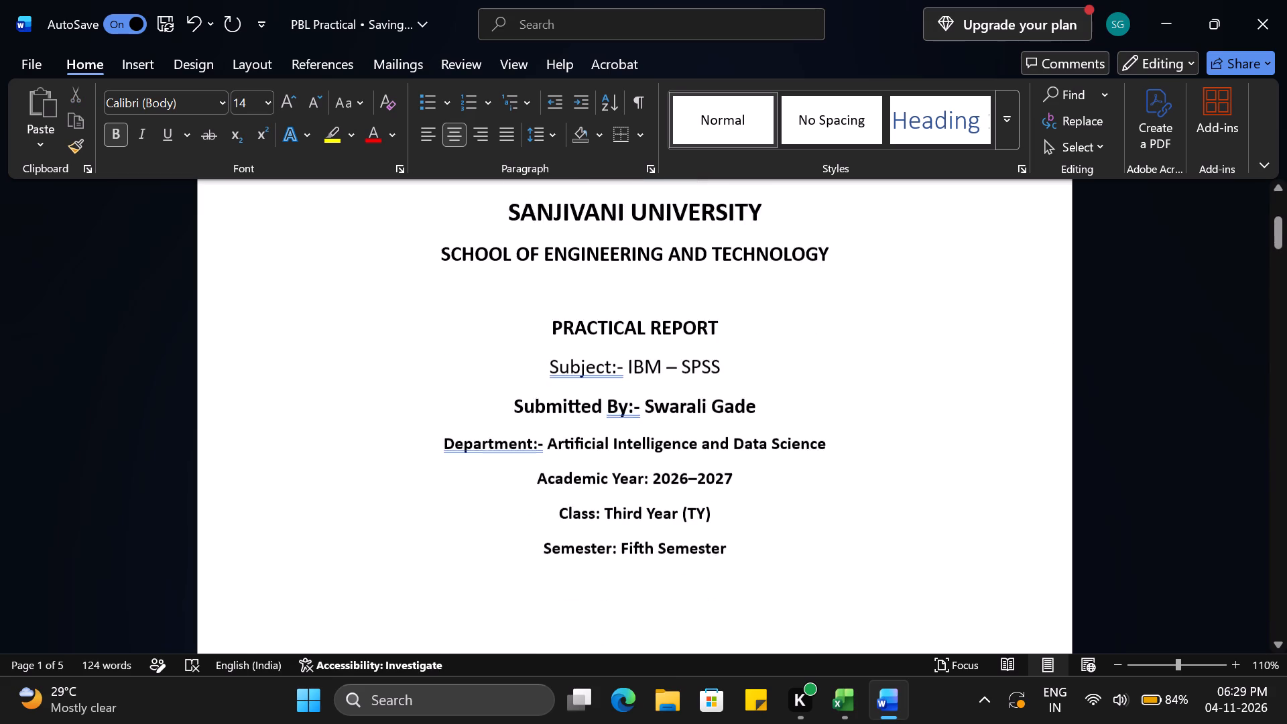
scroll(765, 435, "down", 1)
left_click_drag(724, 321, 544, 314)
left_click_drag(594, 333, 603, 414)
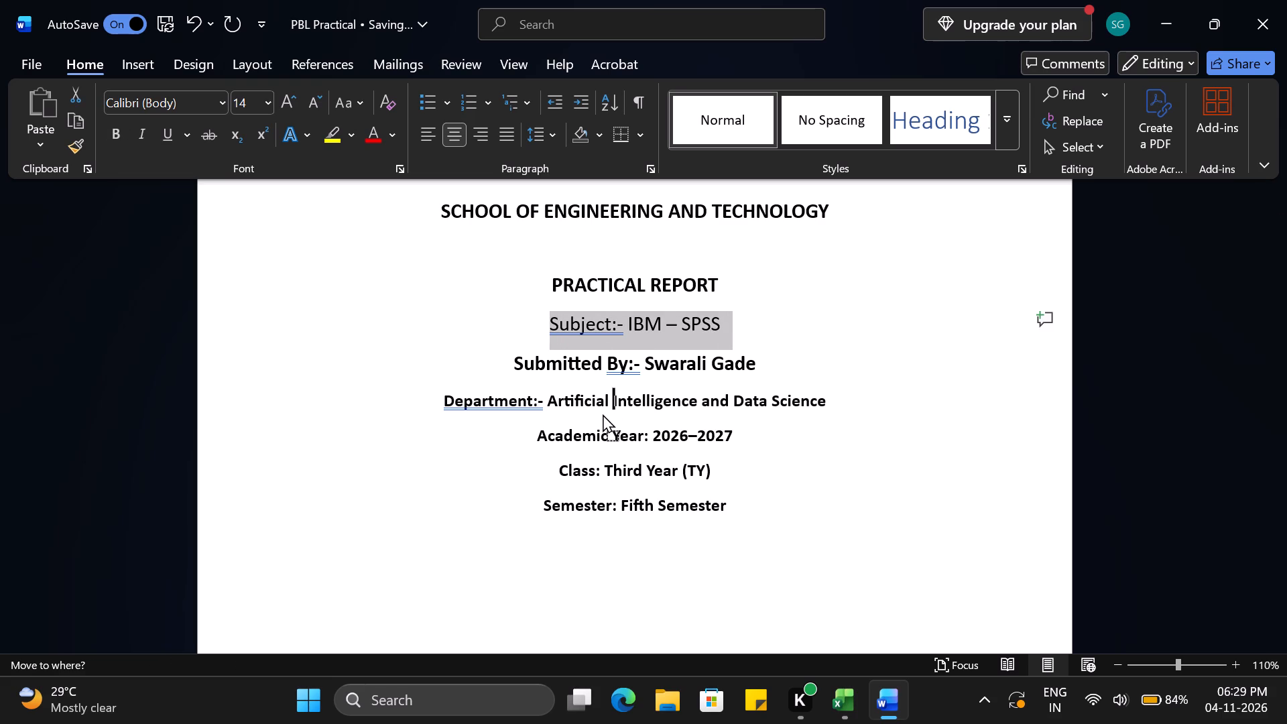
left_click_drag(603, 414, 894, 412)
left_click_drag(894, 412, 829, 404)
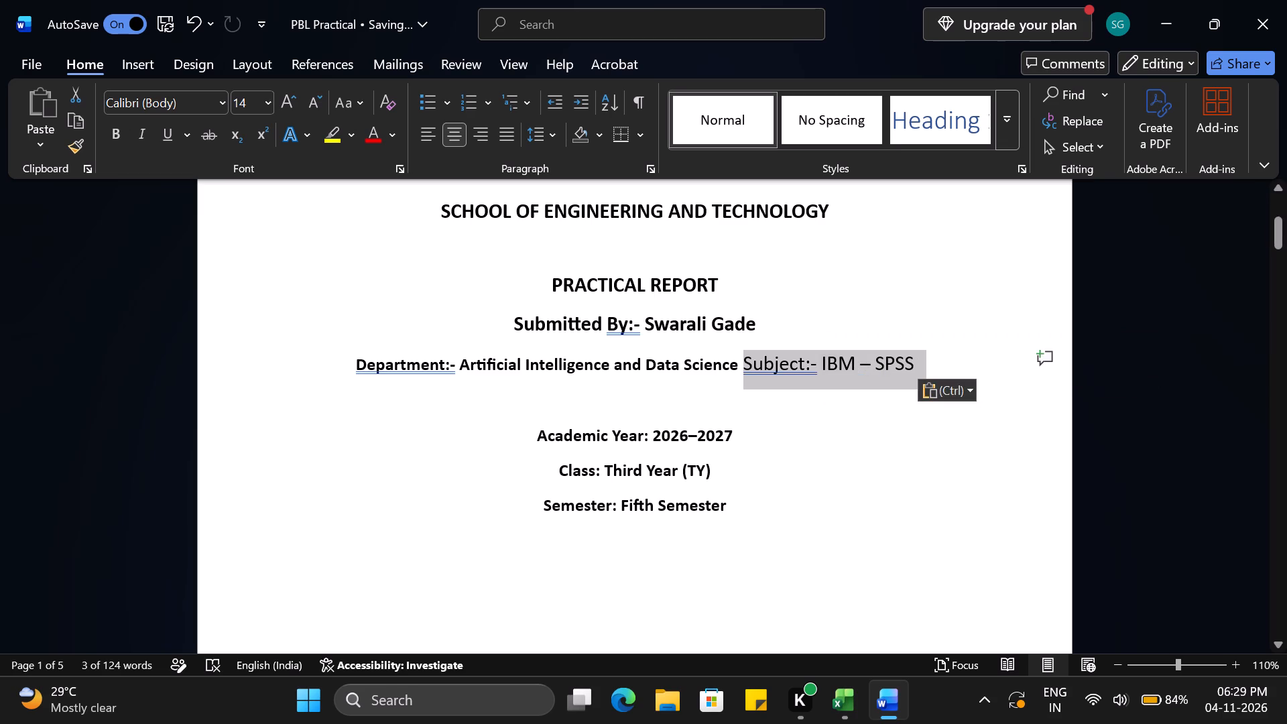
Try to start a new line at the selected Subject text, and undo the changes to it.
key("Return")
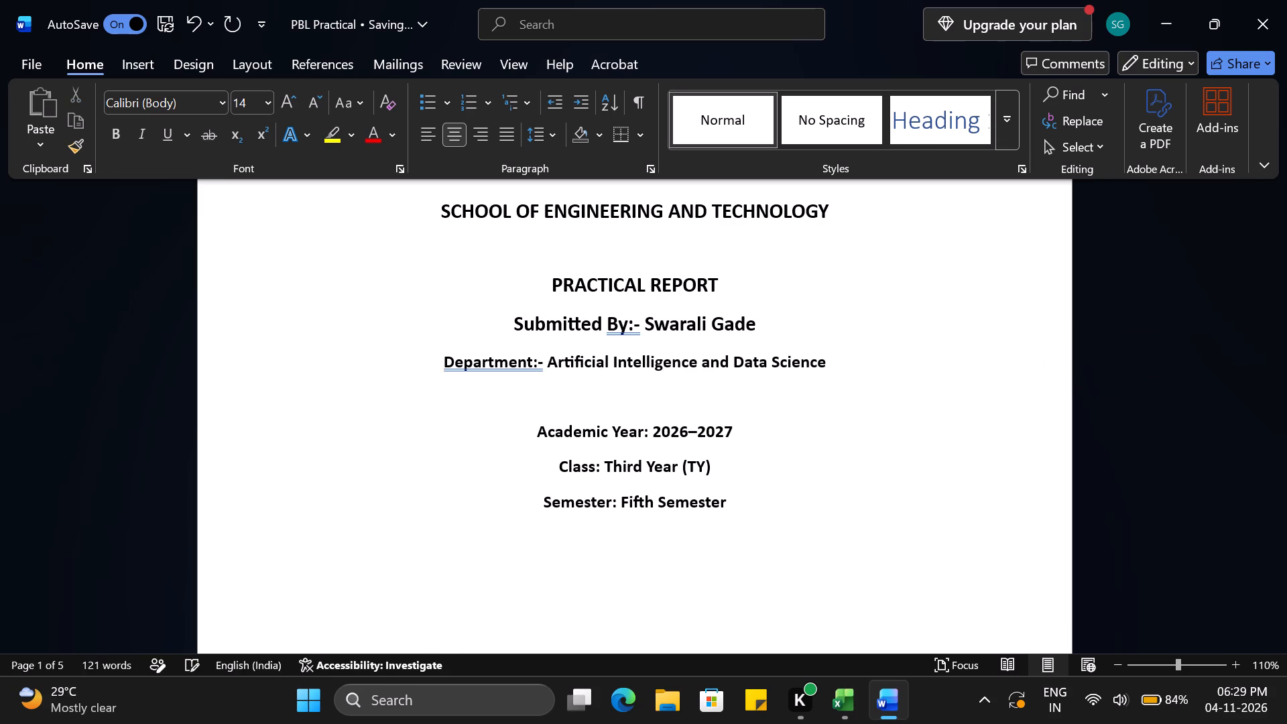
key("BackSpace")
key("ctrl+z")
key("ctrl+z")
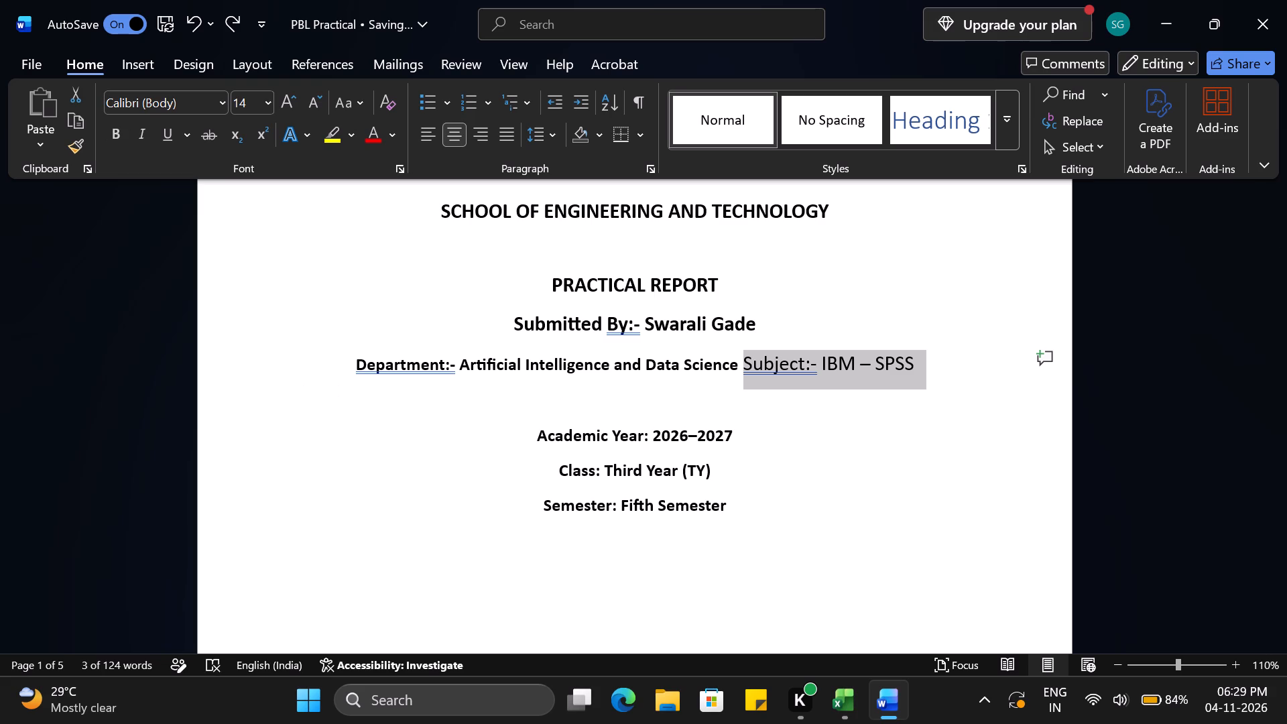
Break the Subject text off the Department line onto its own line directly below.
left_click(783, 425)
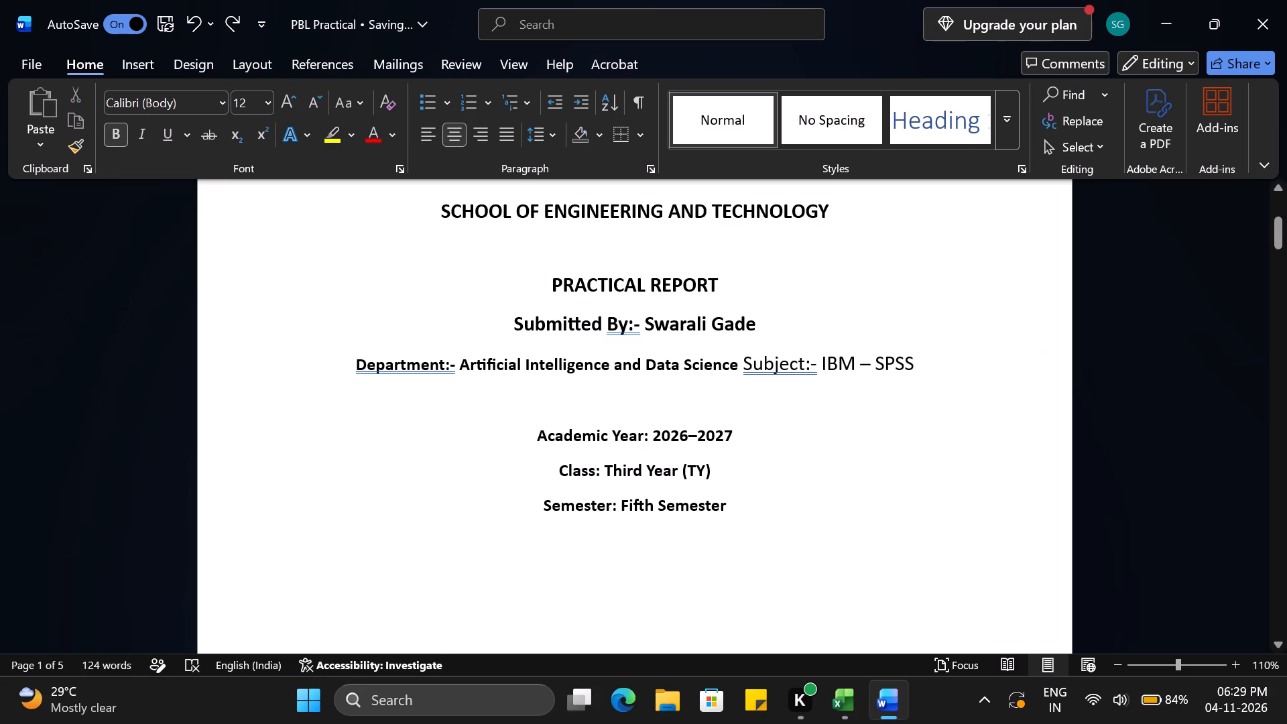
left_click(744, 363)
key("Return")
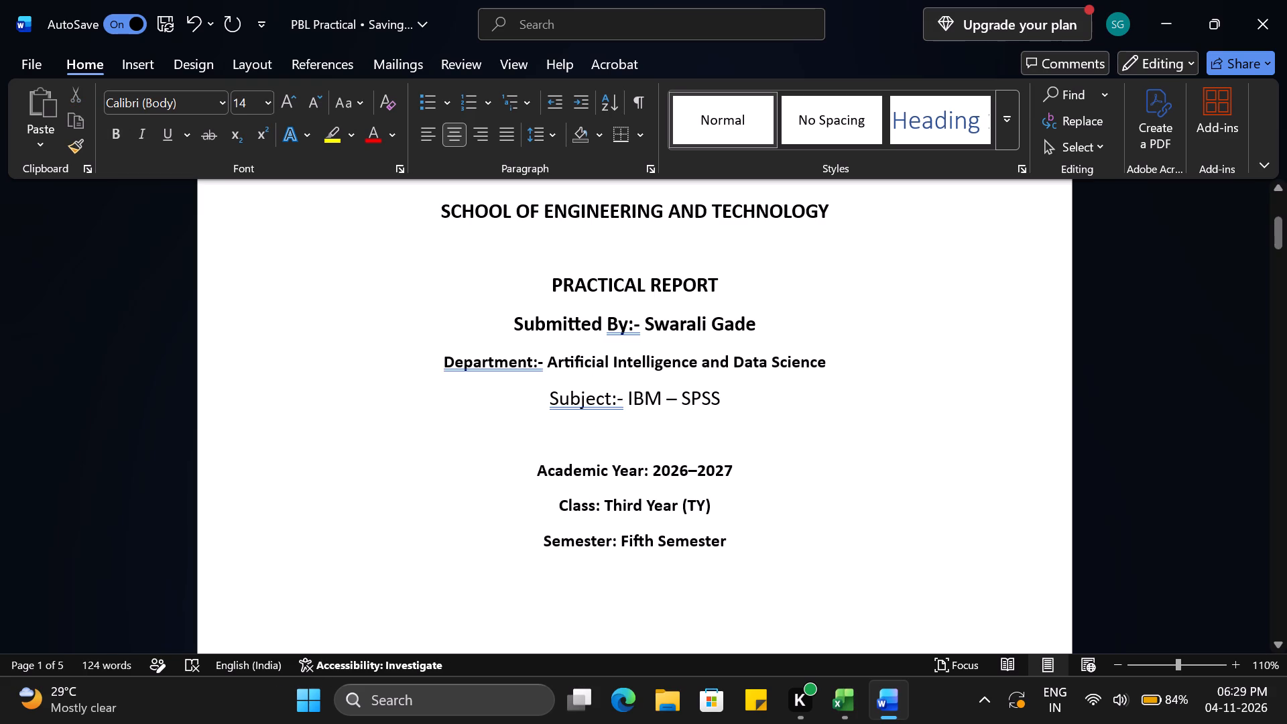
Remove the blank line between the Subject line and the Academic Year line.
left_click(532, 472)
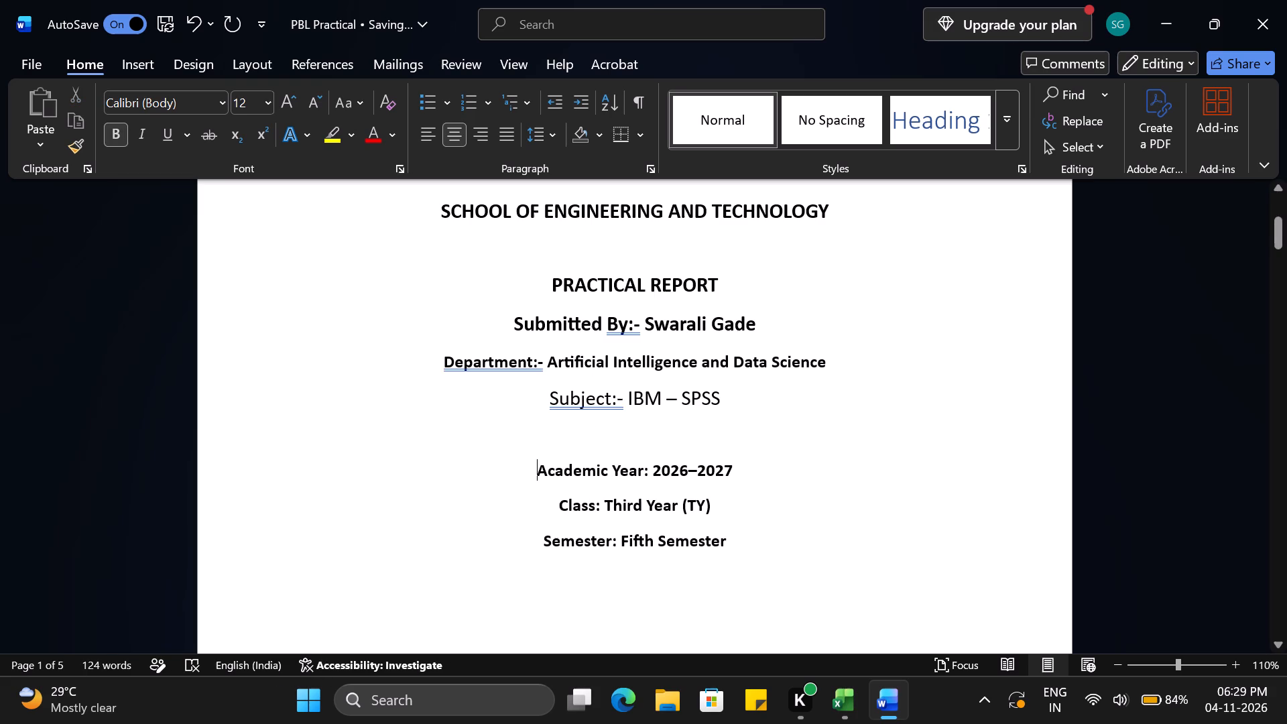
key("BackSpace")
Make the "Subject:- IBM – SPSS" line on the cover page bold.
scroll(570, 562, "up", 1)
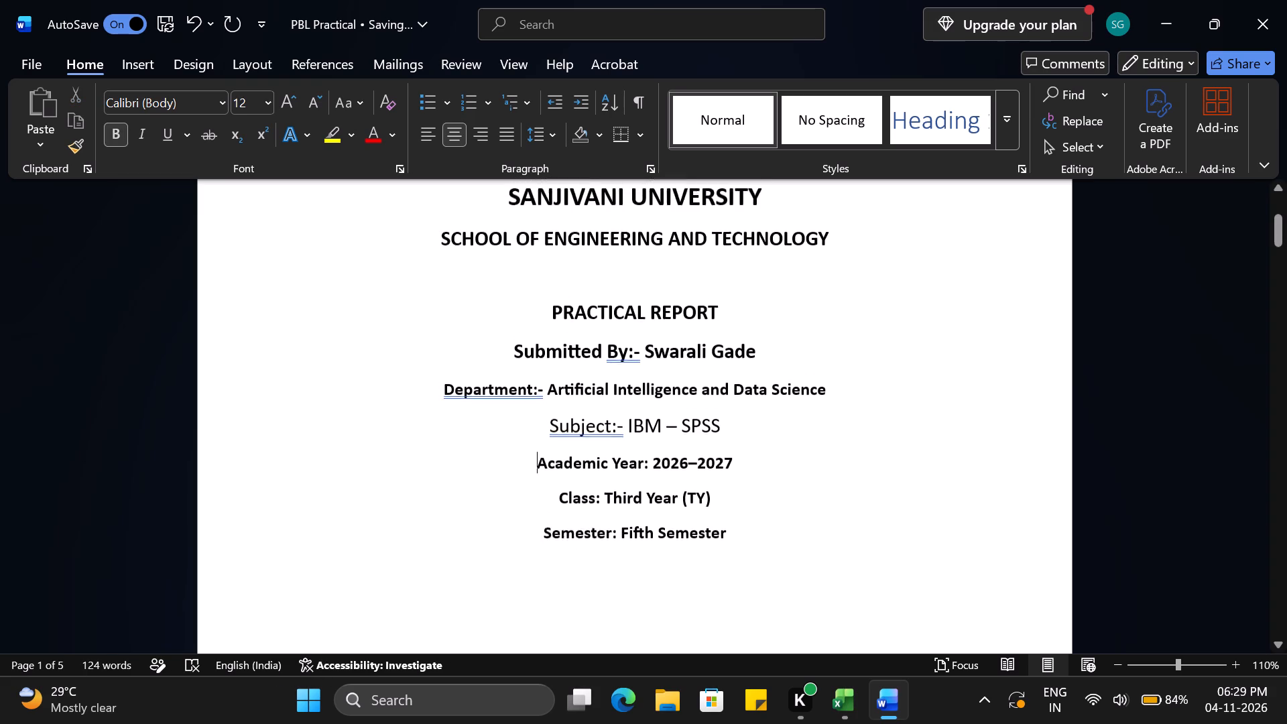
scroll(570, 562, "up", 1)
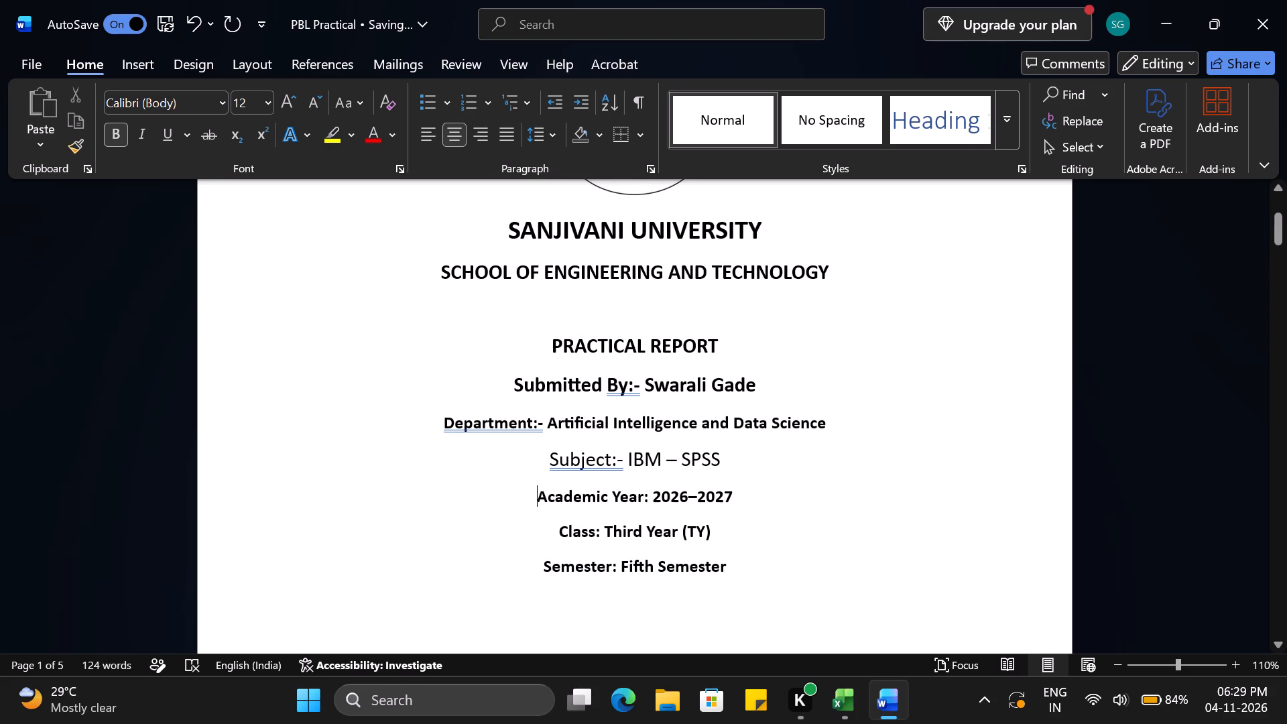
scroll(591, 402, "up", 1)
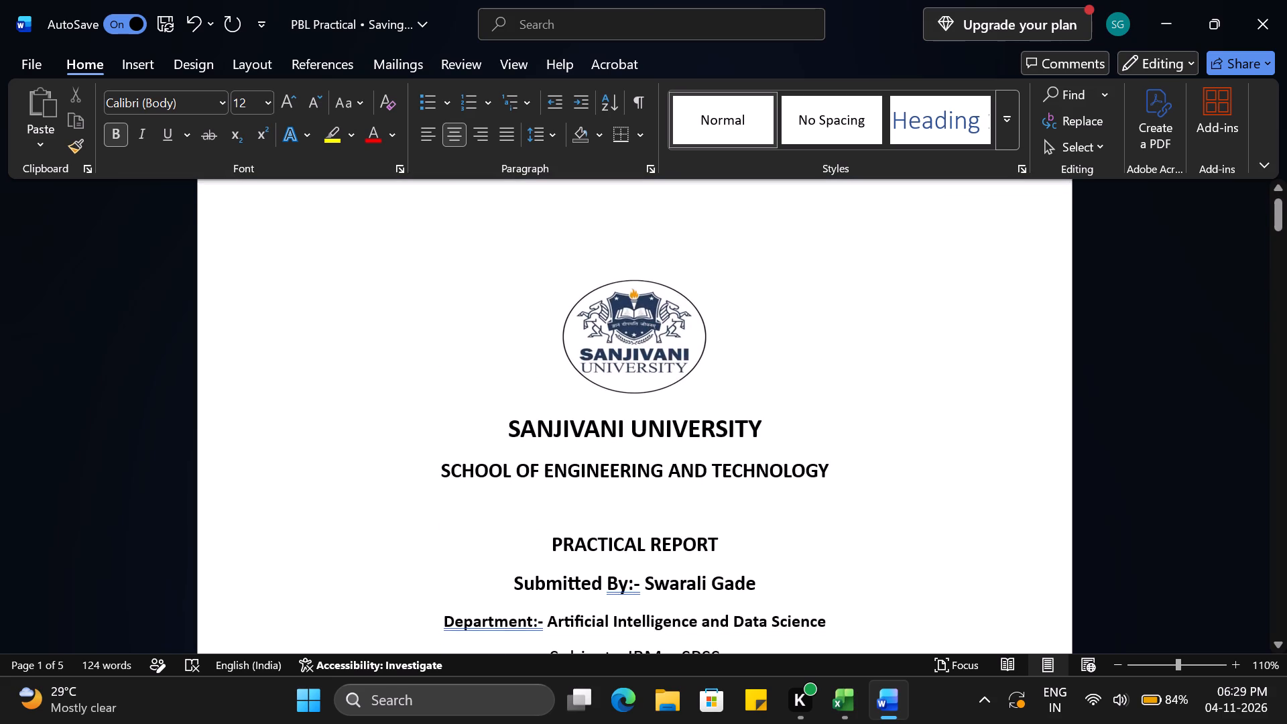
scroll(682, 476, "down", 1)
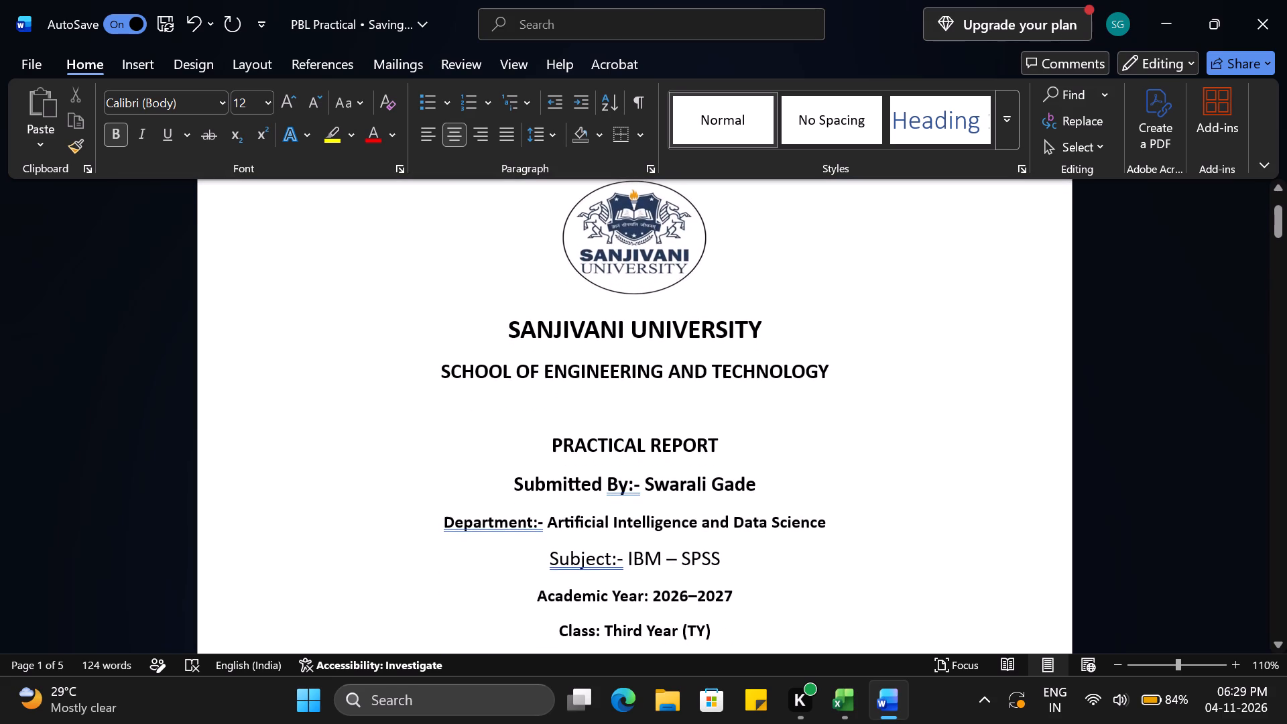
scroll(653, 418, "down", 1)
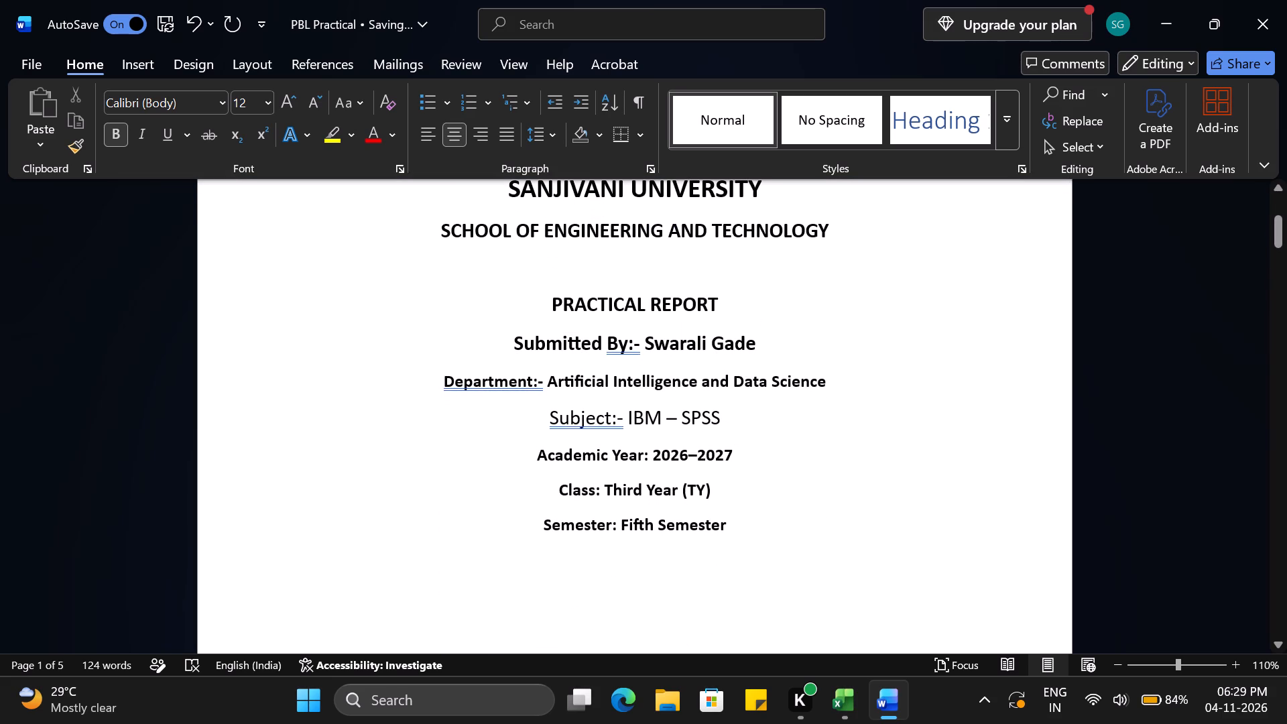
scroll(664, 367, "down", 1)
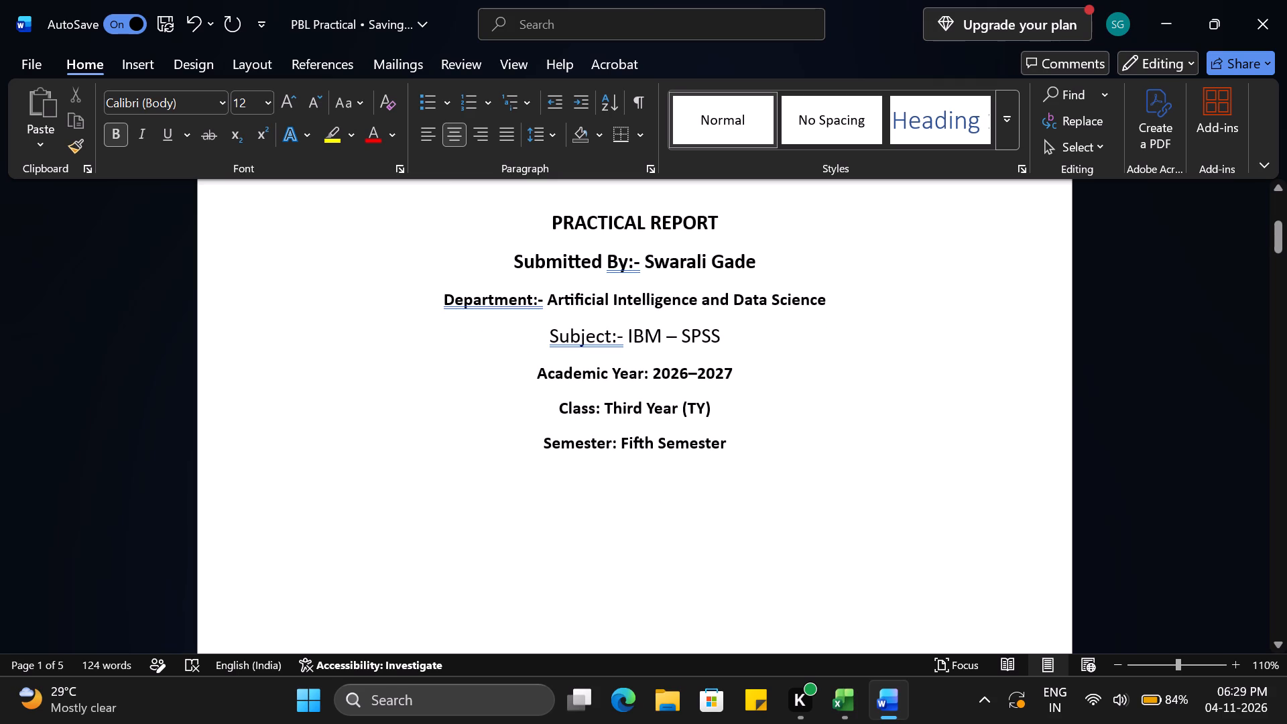
left_click_drag(725, 333, 527, 345)
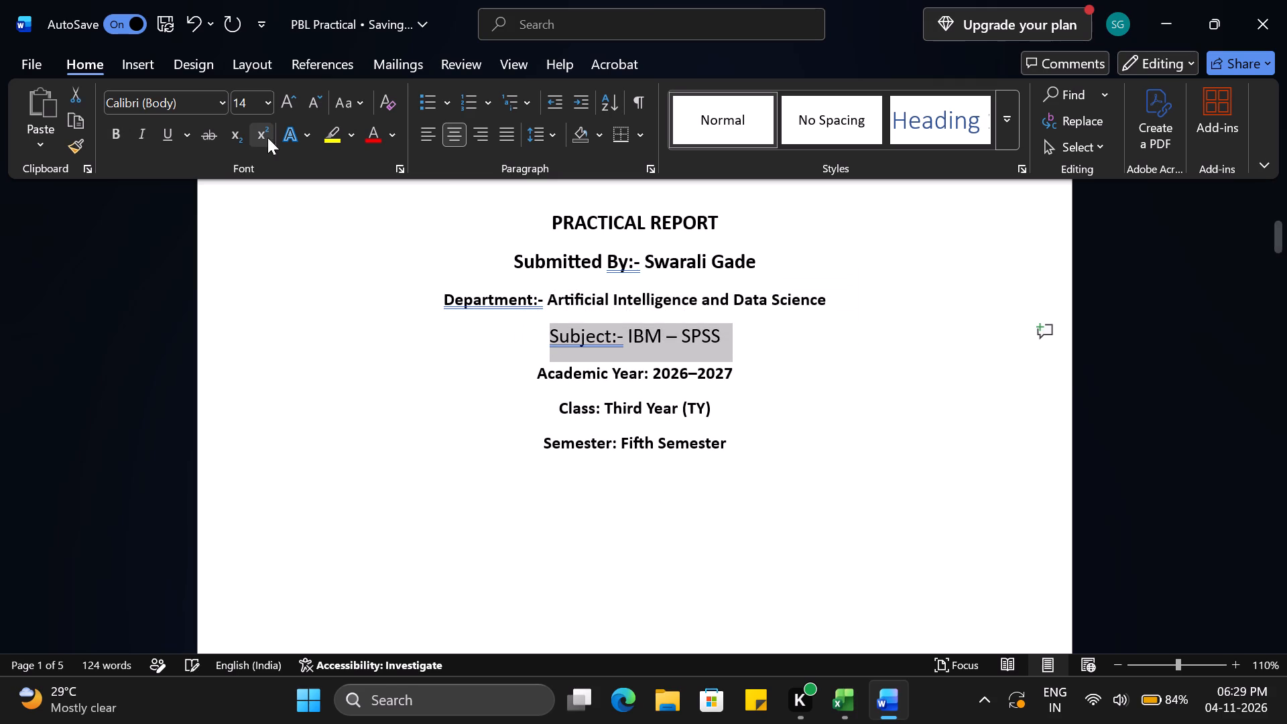
left_click(119, 136)
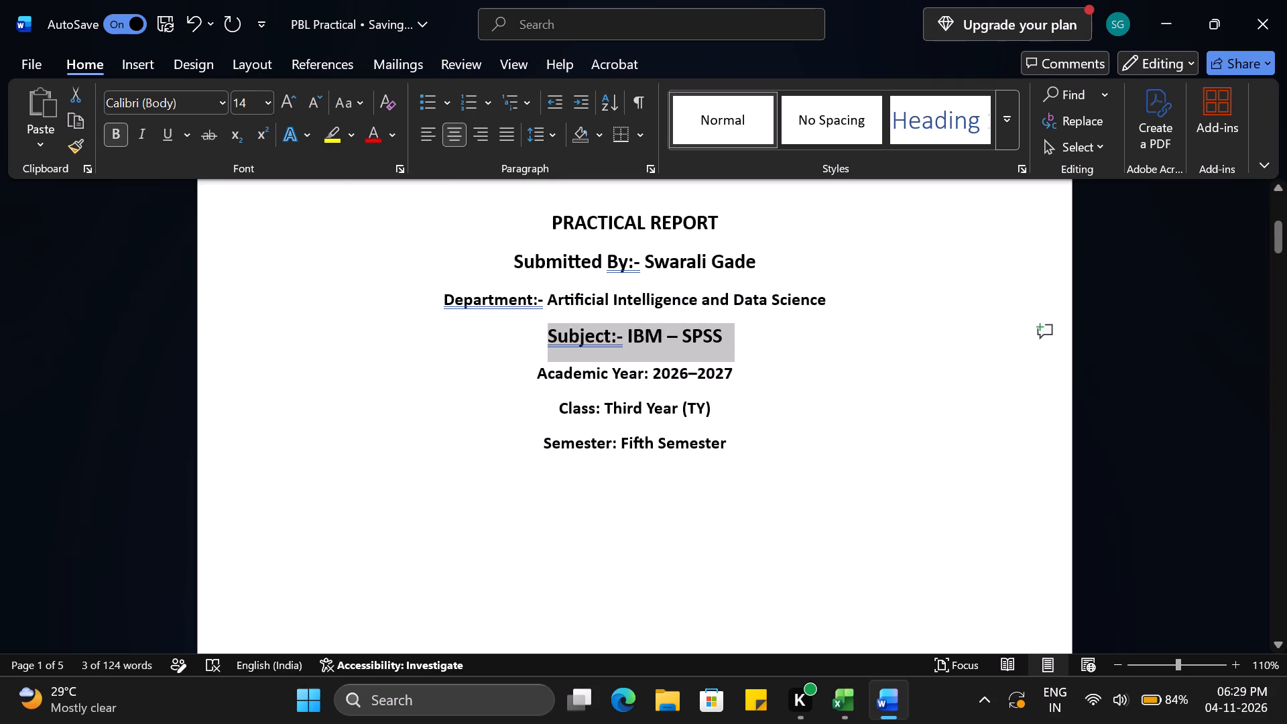
left_click(362, 416)
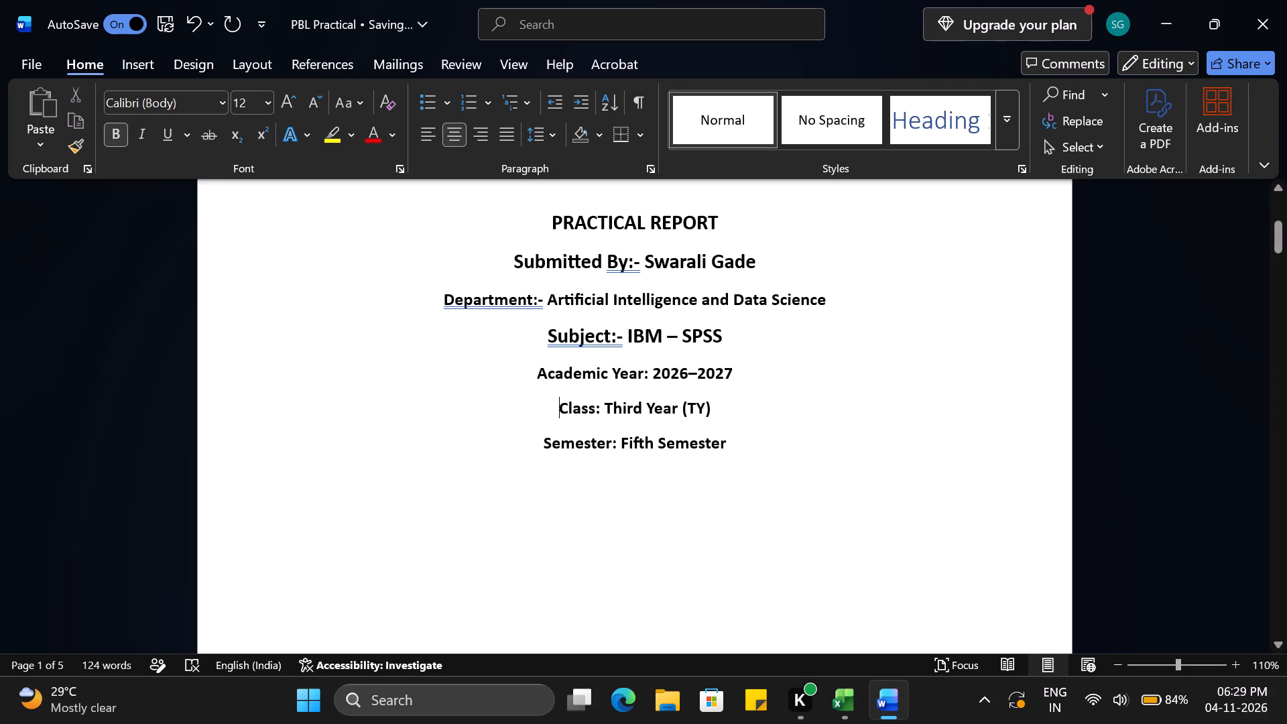
Set the "Department:- Artificial Intelligence and Data Science" line to font size 14.
left_click_drag(442, 296, 825, 306)
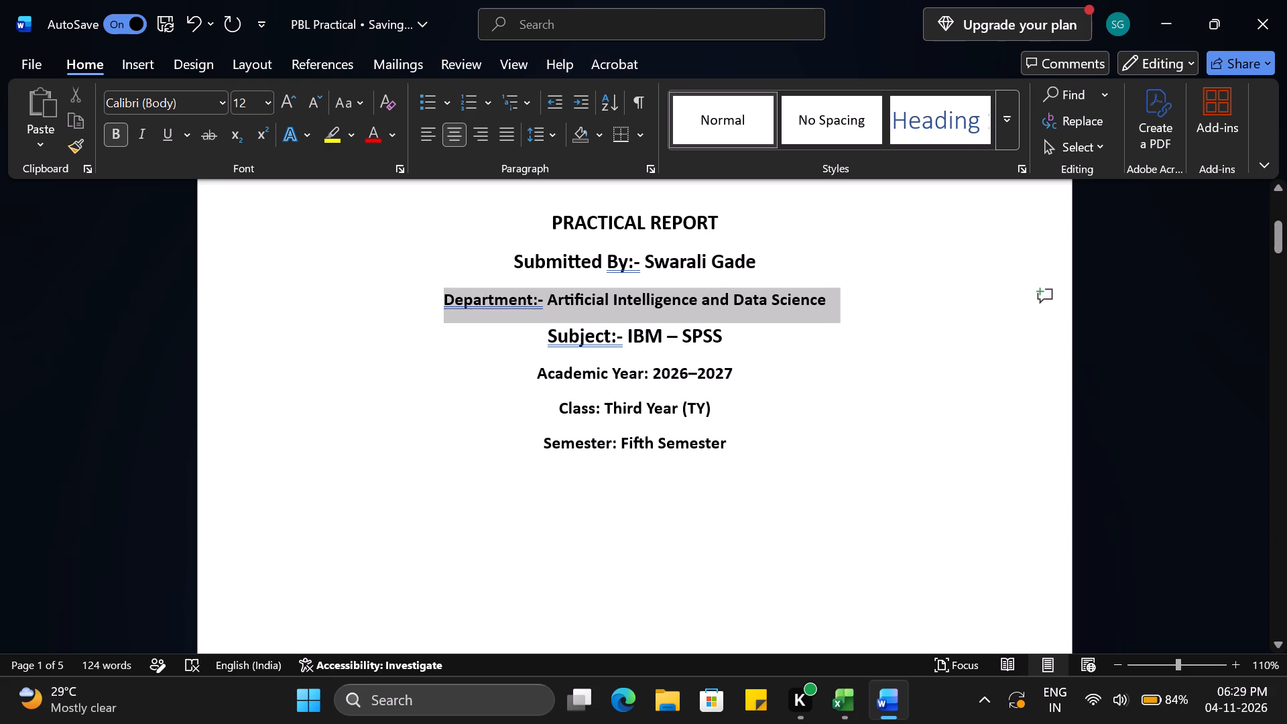
left_click_drag(825, 306, 861, 307)
left_click(264, 99)
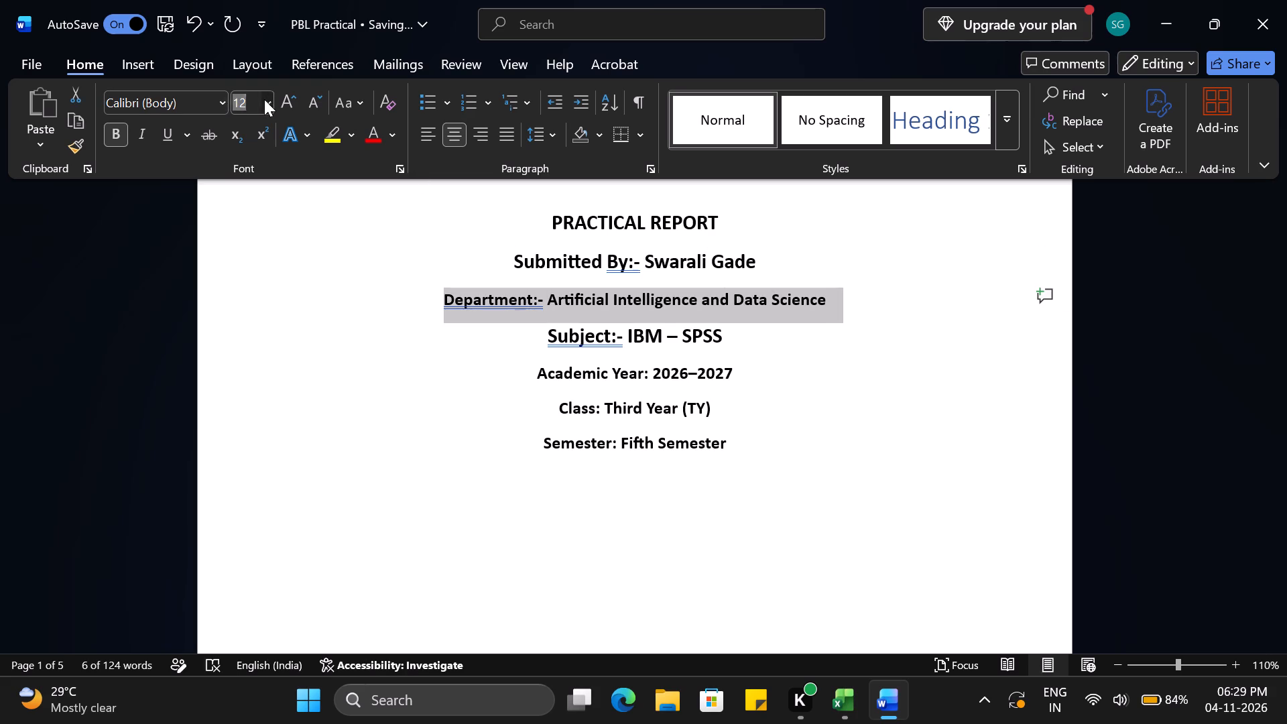
left_click(245, 255)
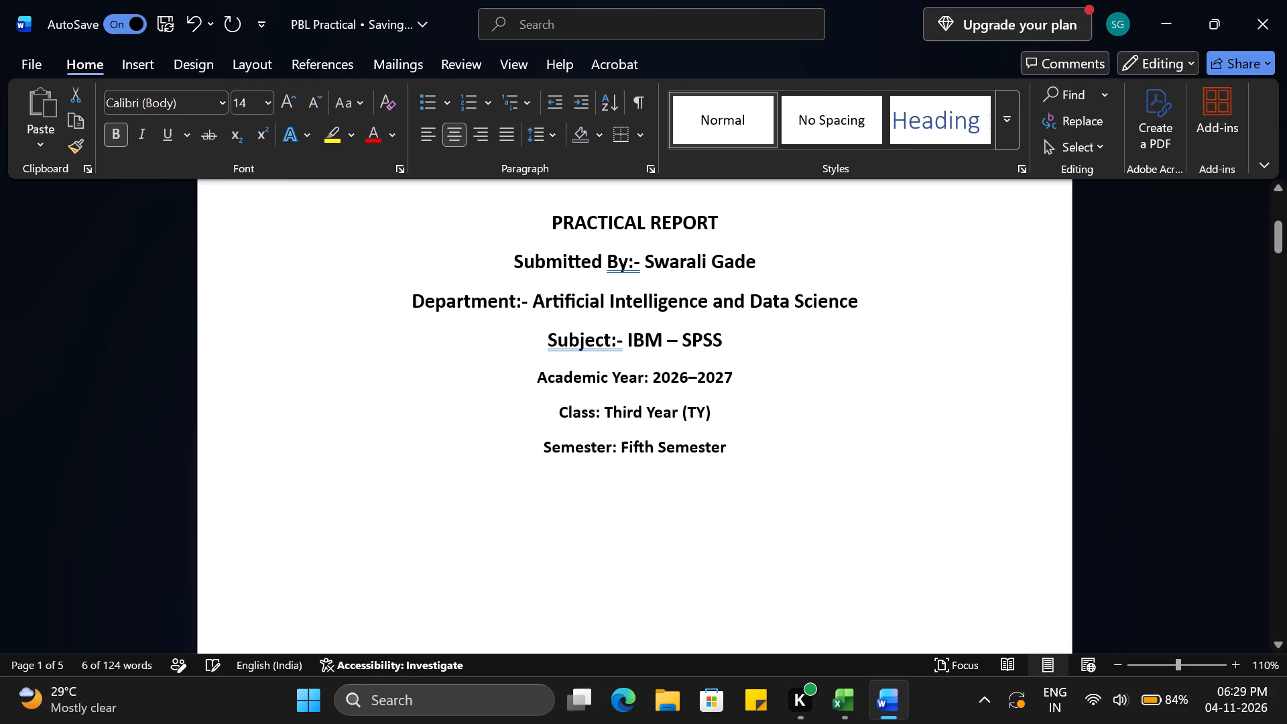
left_click(500, 562)
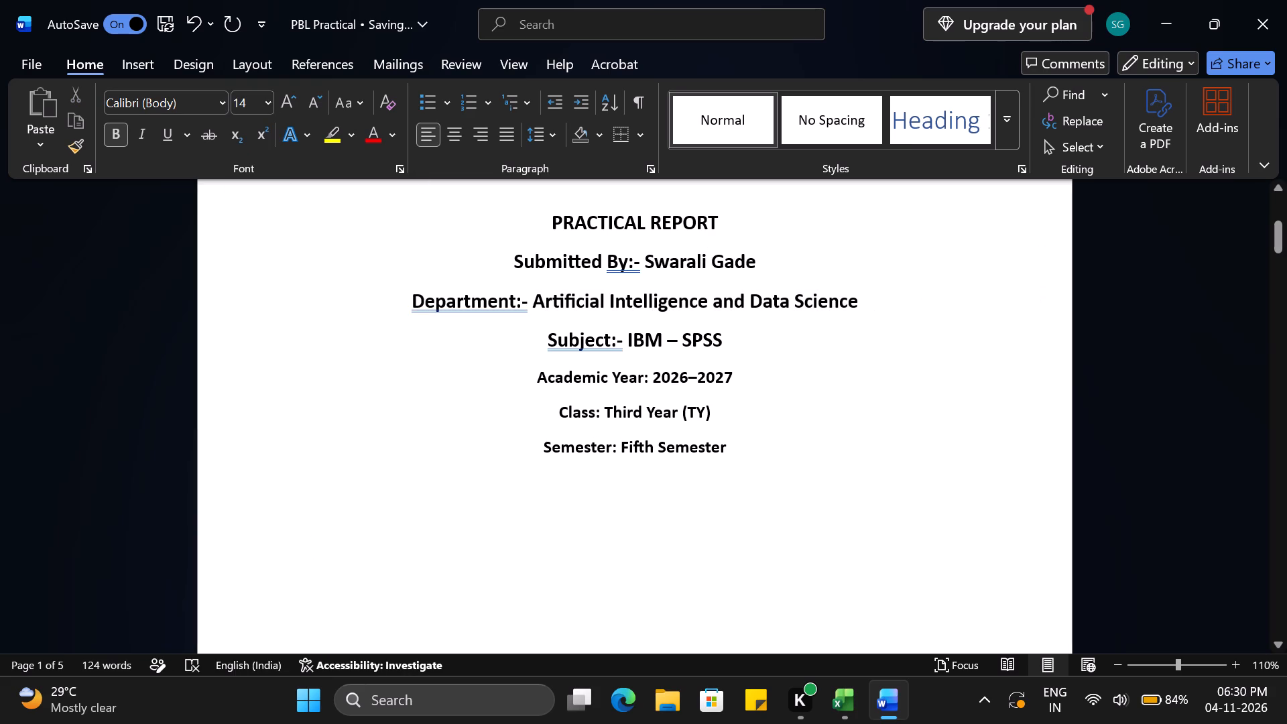
Select the "Class: Third Year (TY)" line and open the font size choices for it.
left_click_drag(719, 416, 501, 426)
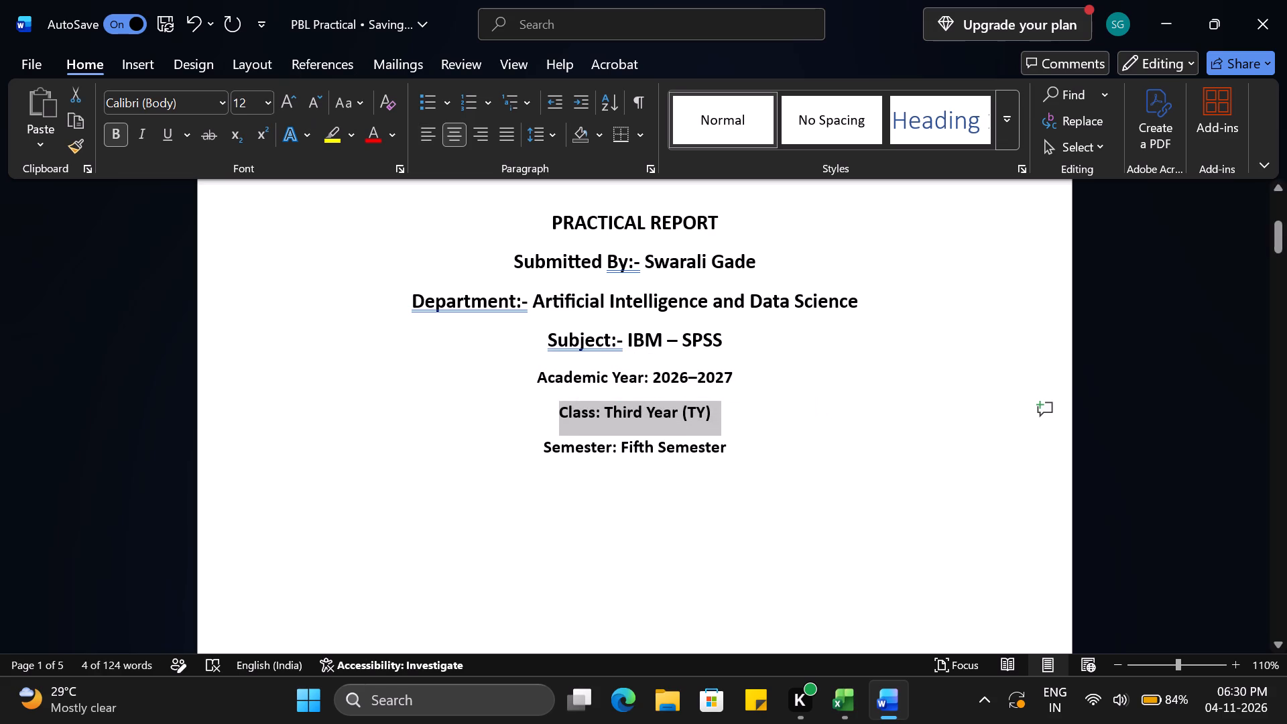
left_click(265, 103)
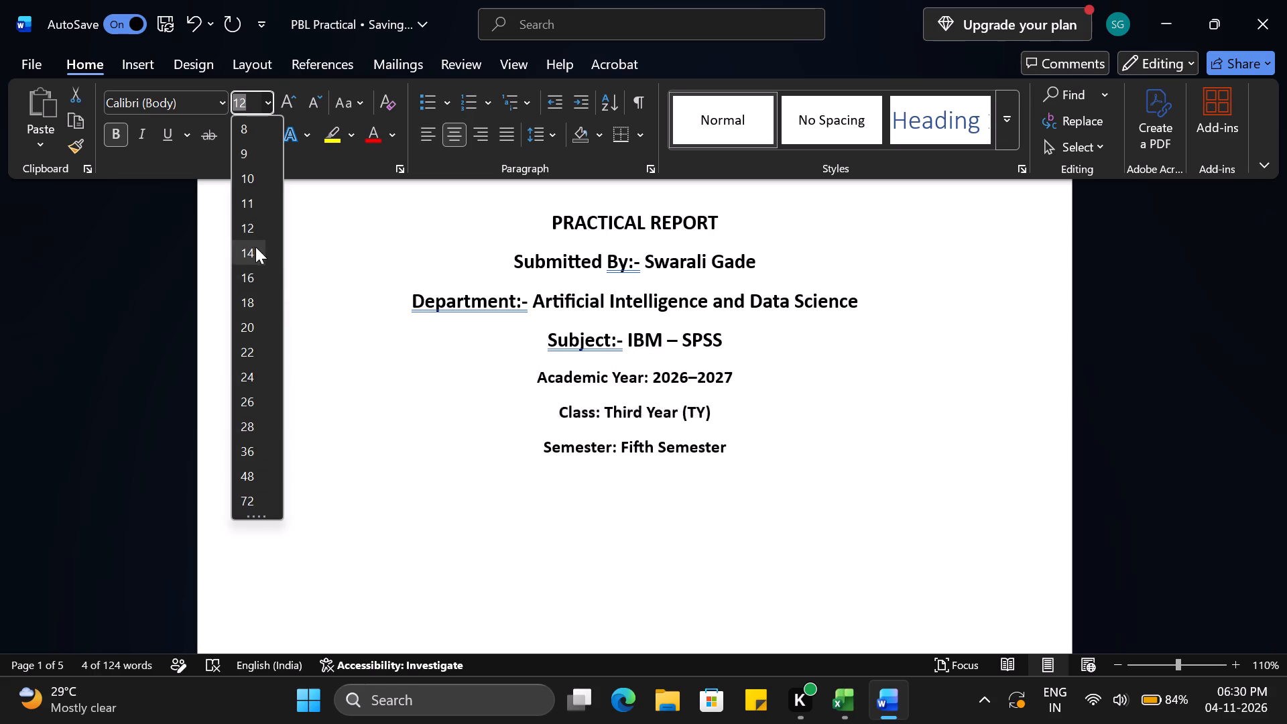
Set the Academic Year, Class and Semester lines on the cover page to font size 14.
left_click(255, 246)
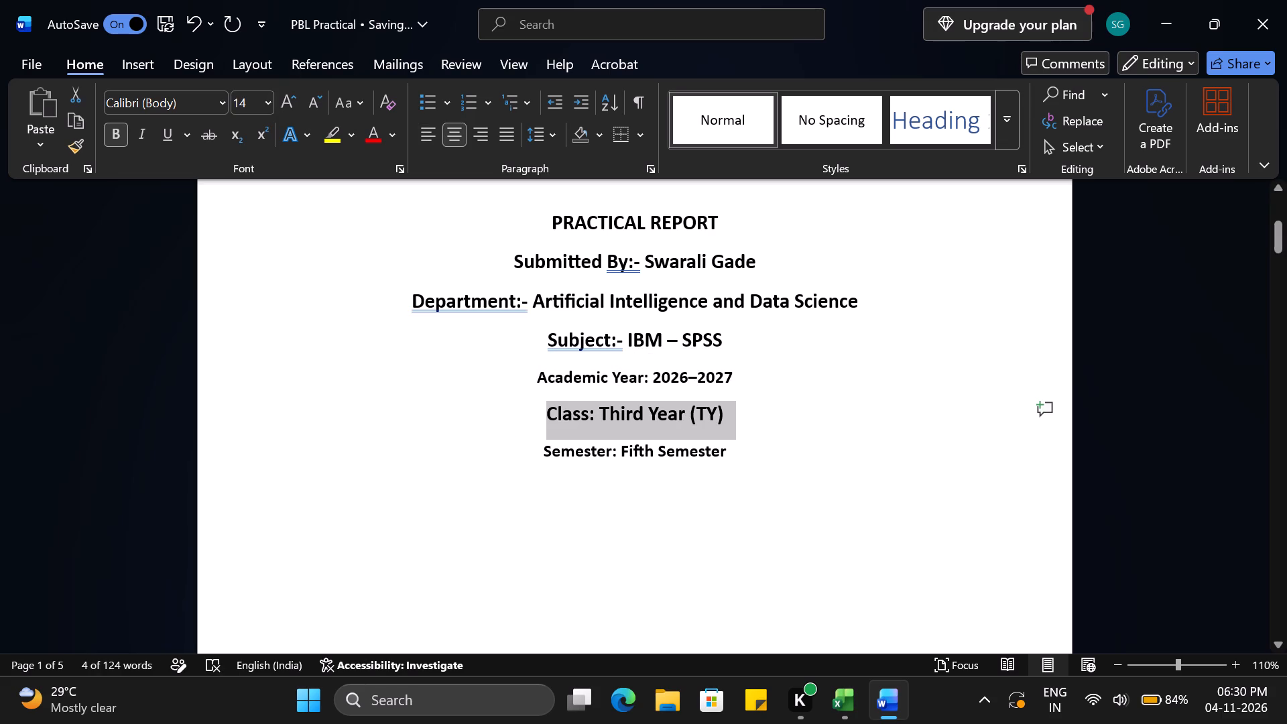
left_click_drag(535, 375, 672, 421)
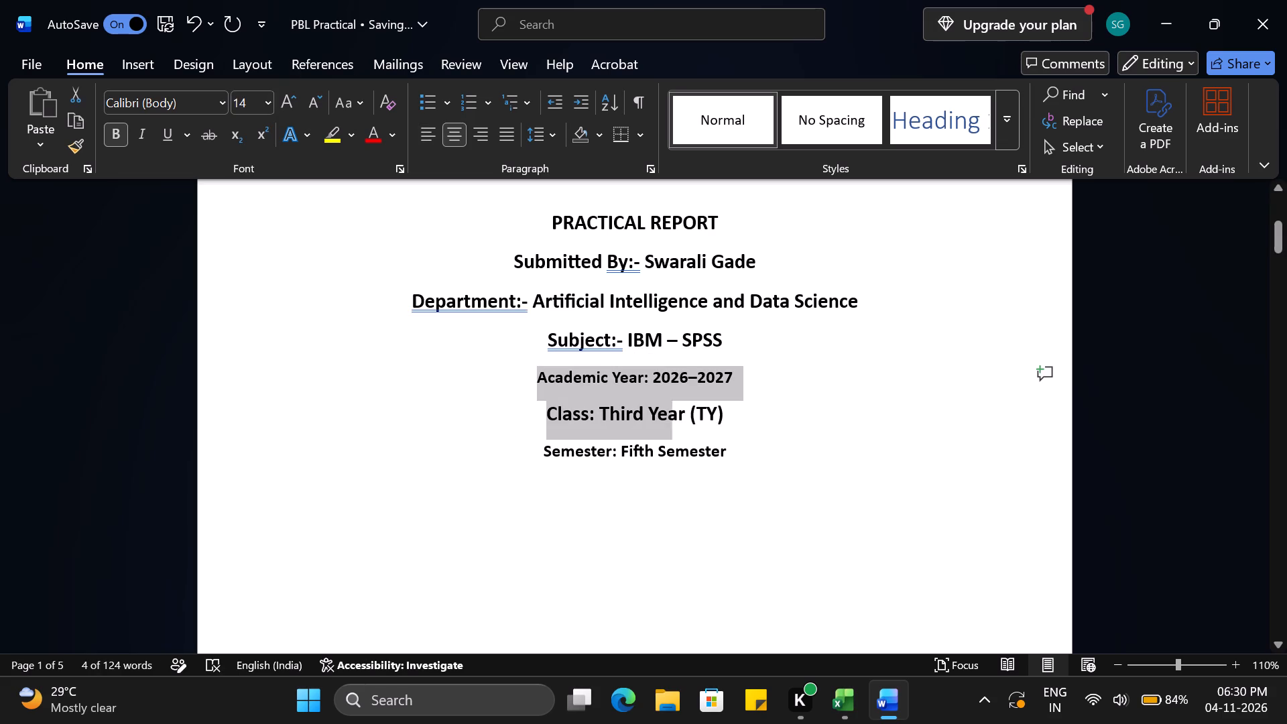
left_click_drag(672, 421, 725, 456)
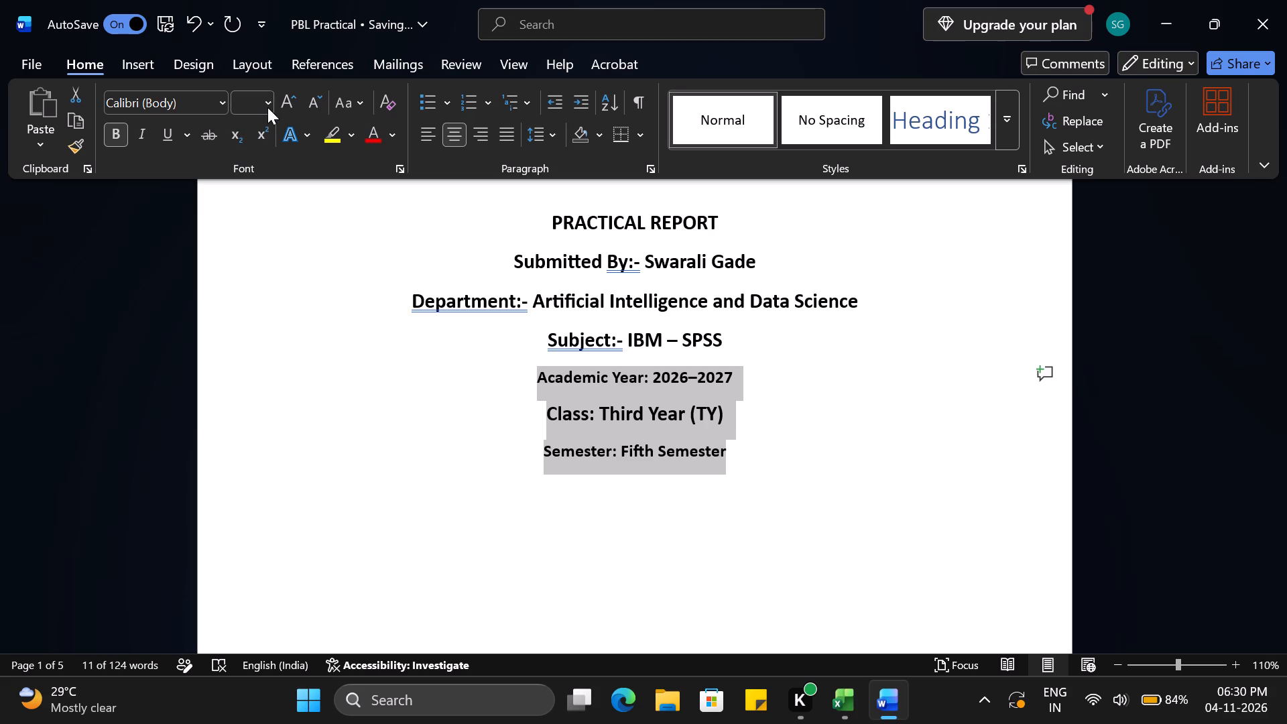
left_click(267, 107)
left_click(251, 247)
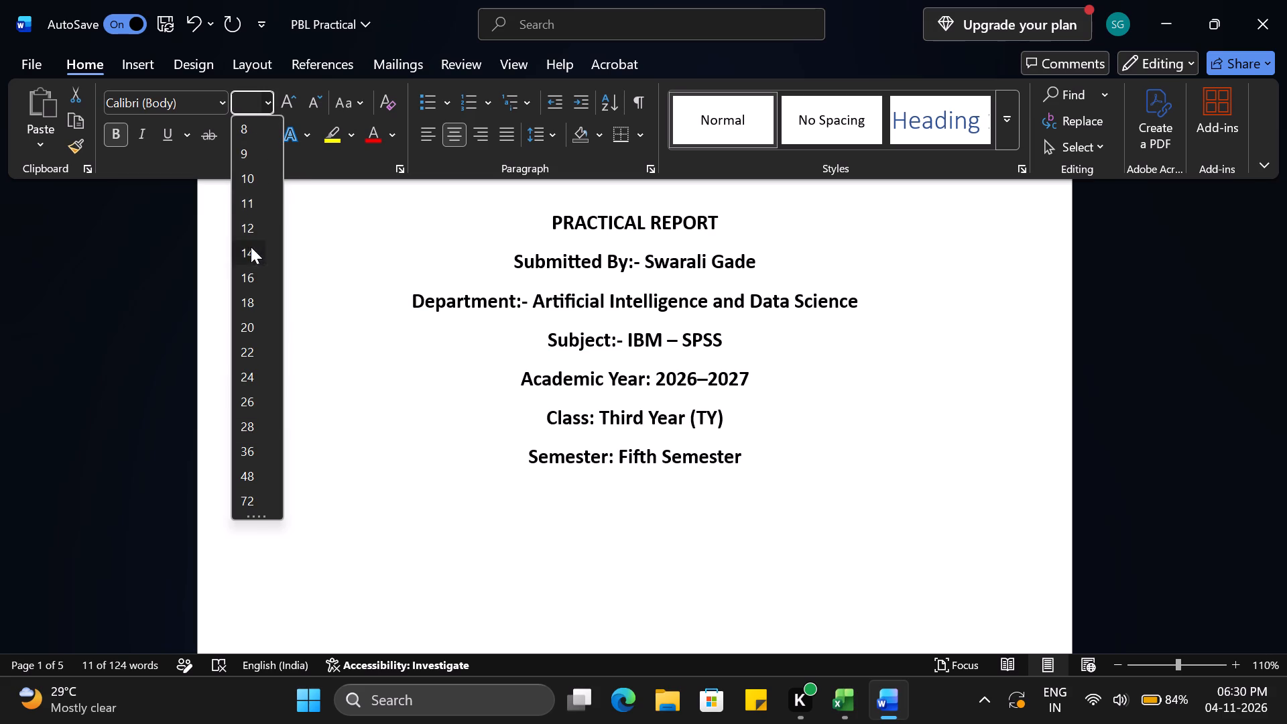
Underline the PRACTICAL REPORT heading on the cover page with a single line.
left_click(436, 500)
scroll(436, 500, "up", 1)
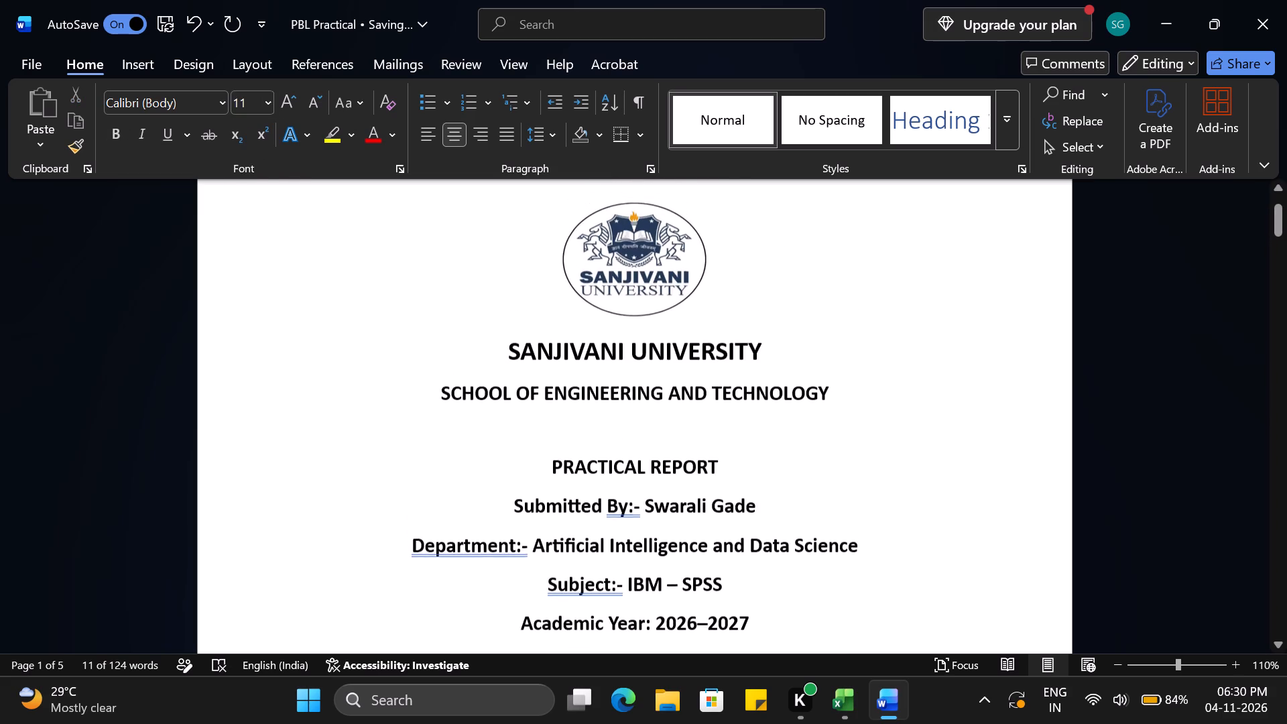
scroll(385, 543, "down", 2)
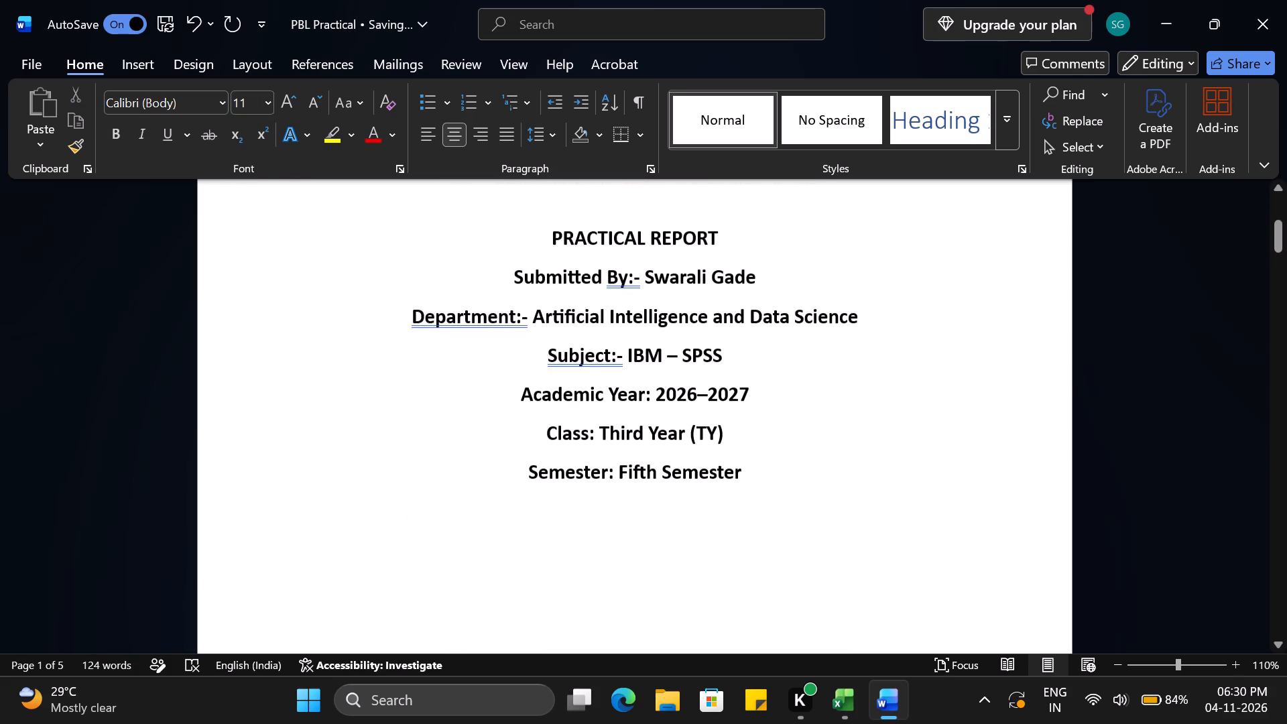
right_click(385, 543)
left_click(739, 231)
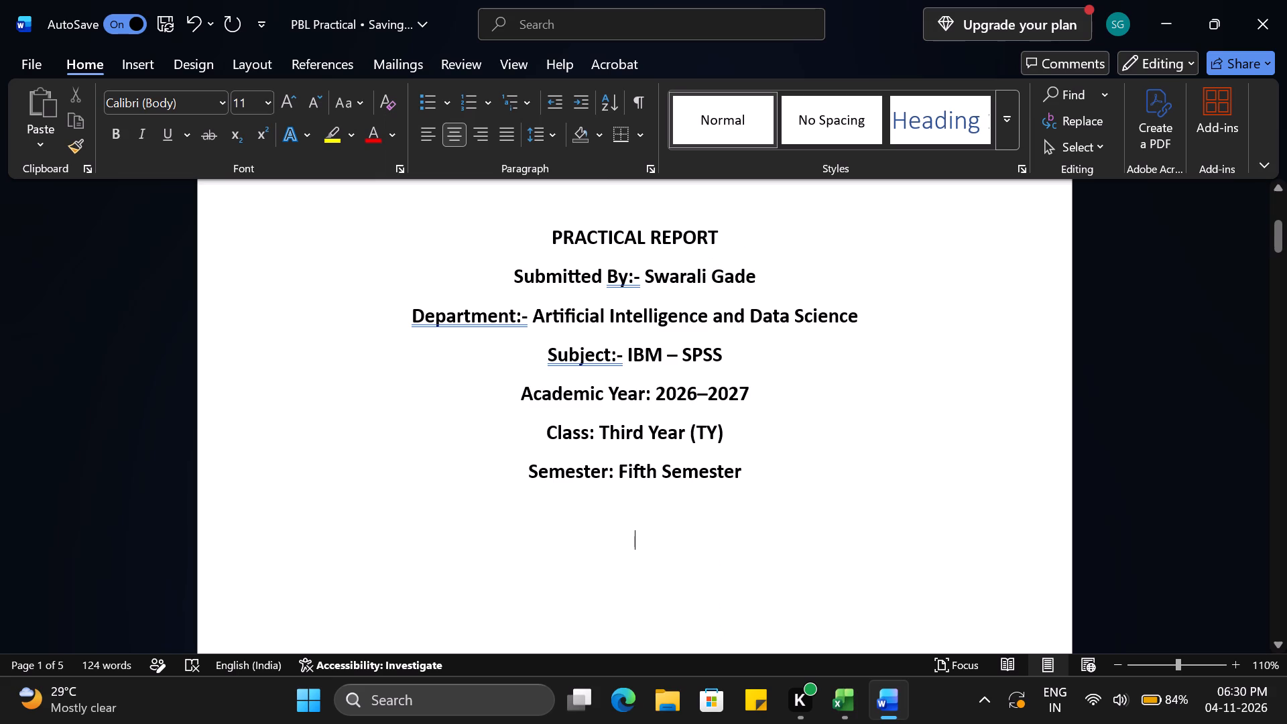
left_click_drag(725, 231, 555, 248)
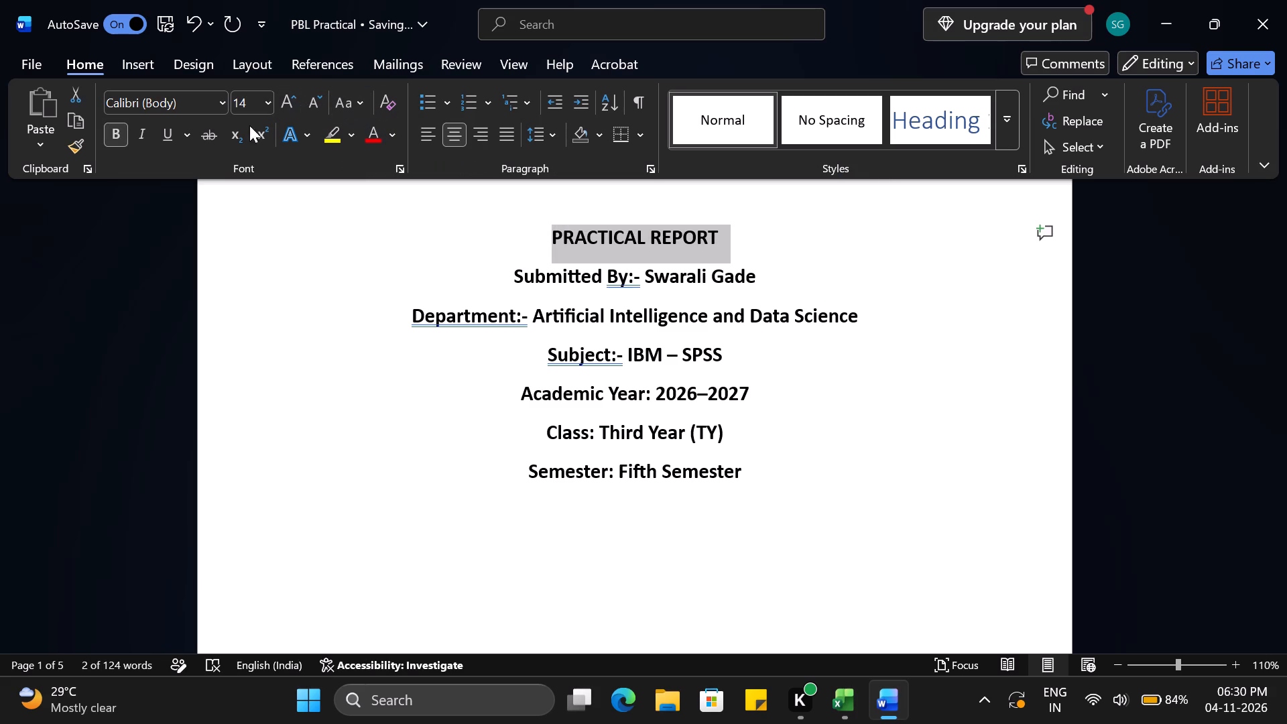
left_click(180, 138)
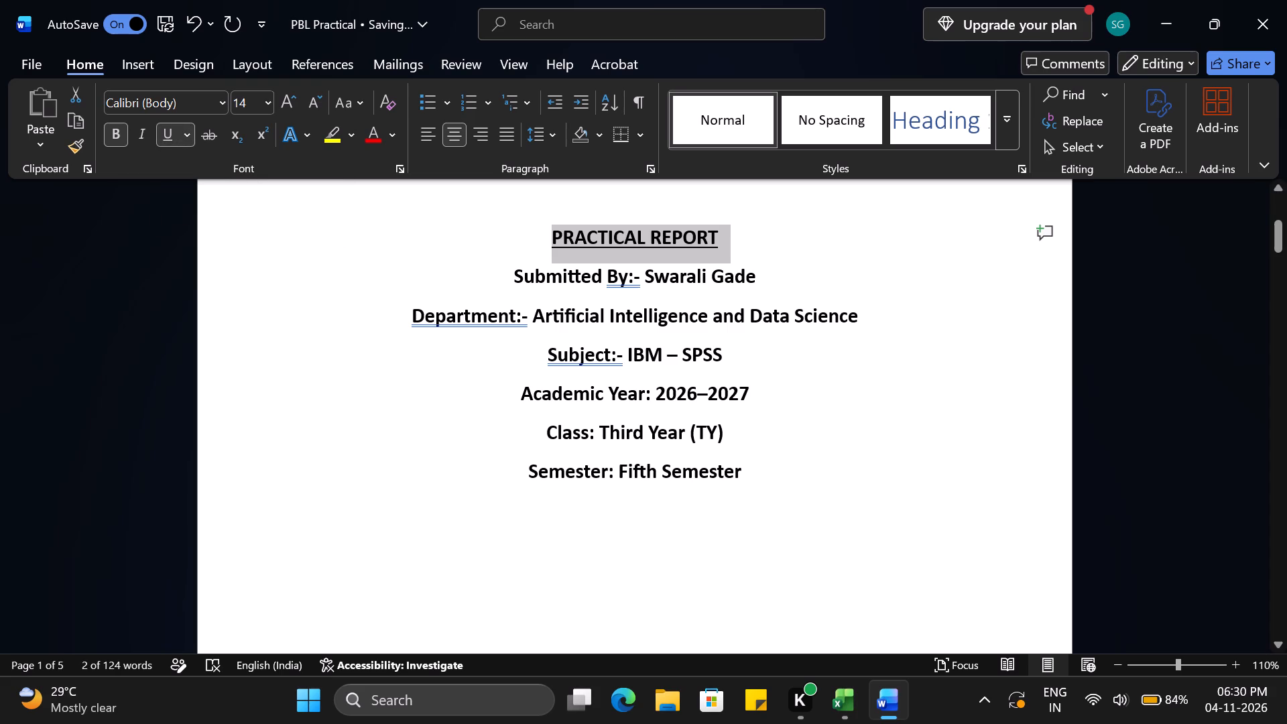
Apply a double underline to the "Subject:- IBM – SPSS" line on the cover page.
left_click(278, 377)
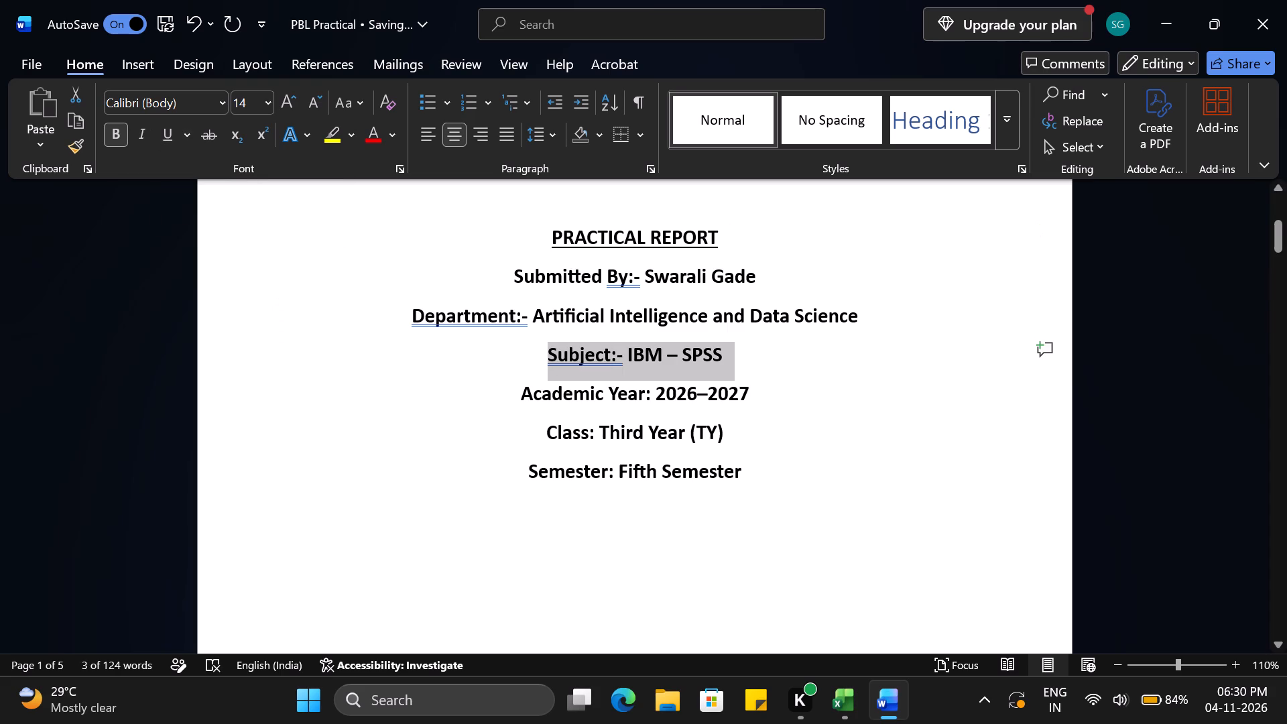
scroll(379, 497, "up", 1)
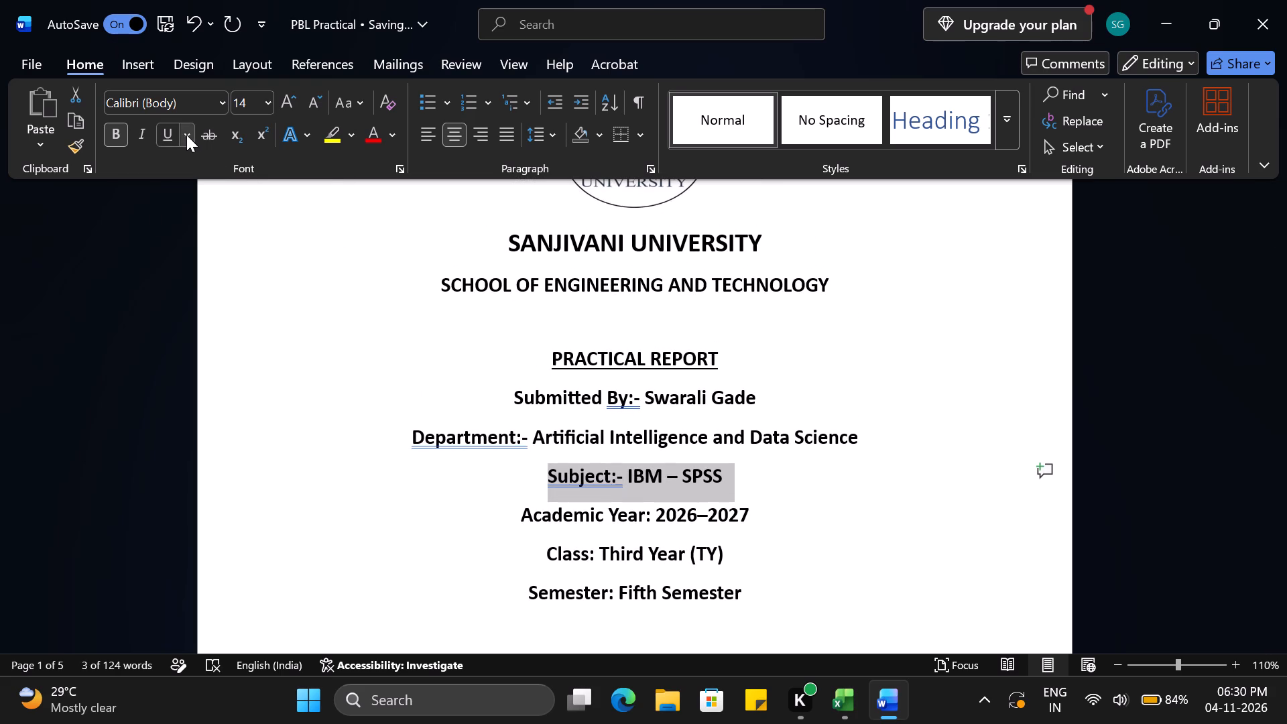
left_click(188, 135)
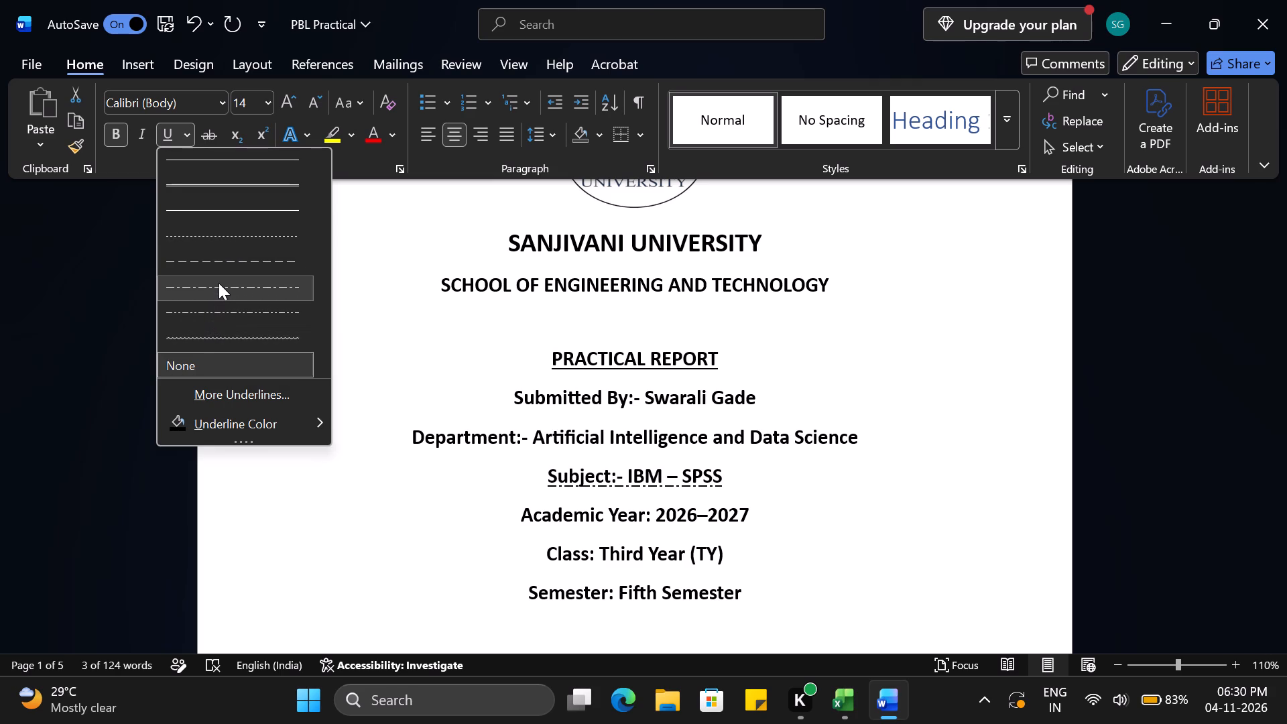
left_click(209, 193)
left_click(253, 442)
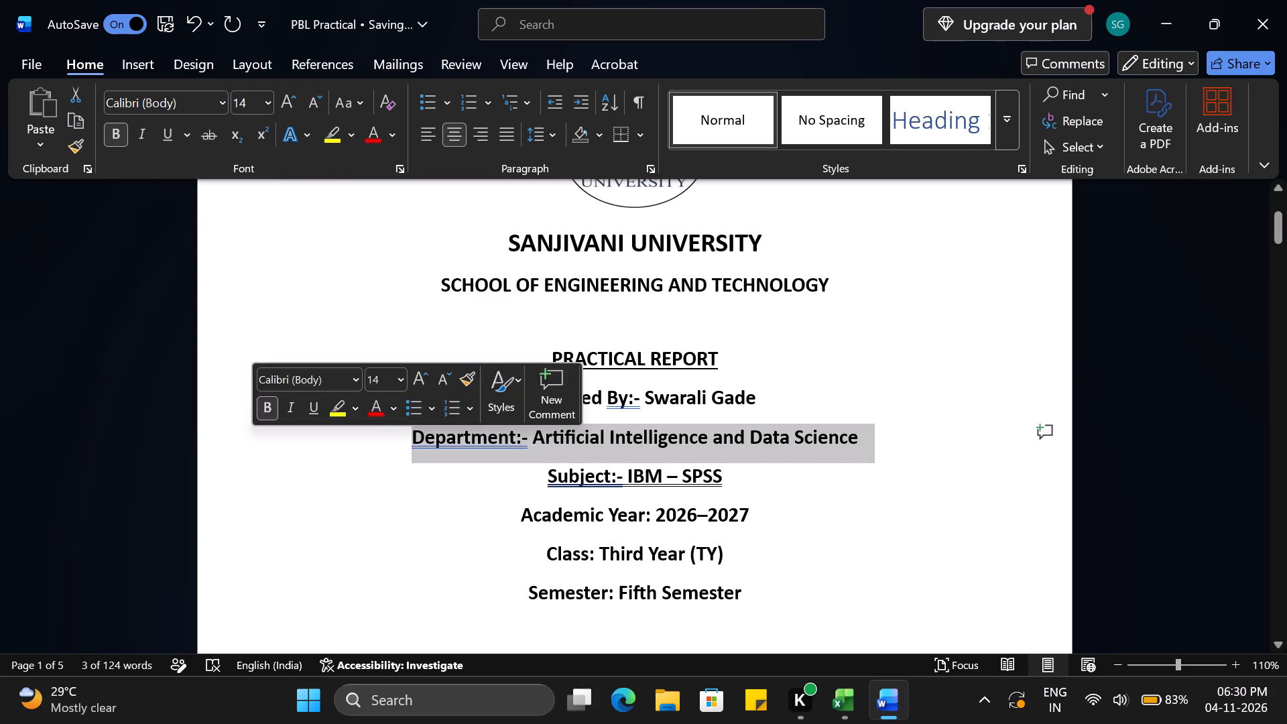
left_click(381, 615)
Review the cover page layout and the report's SET-A question sections through to the end of the last page.
scroll(381, 615, "down", 2)
scroll(381, 615, "up", 1)
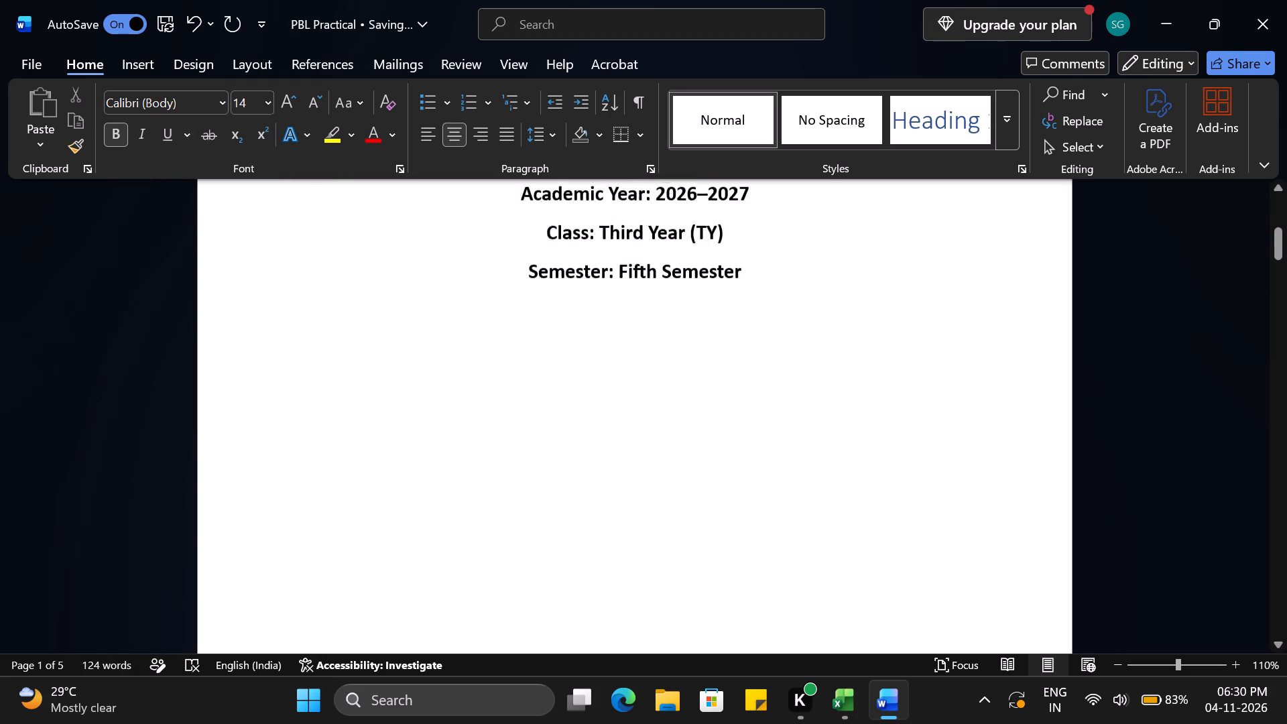
scroll(381, 615, "up", 1)
scroll(504, 713, "down", 1)
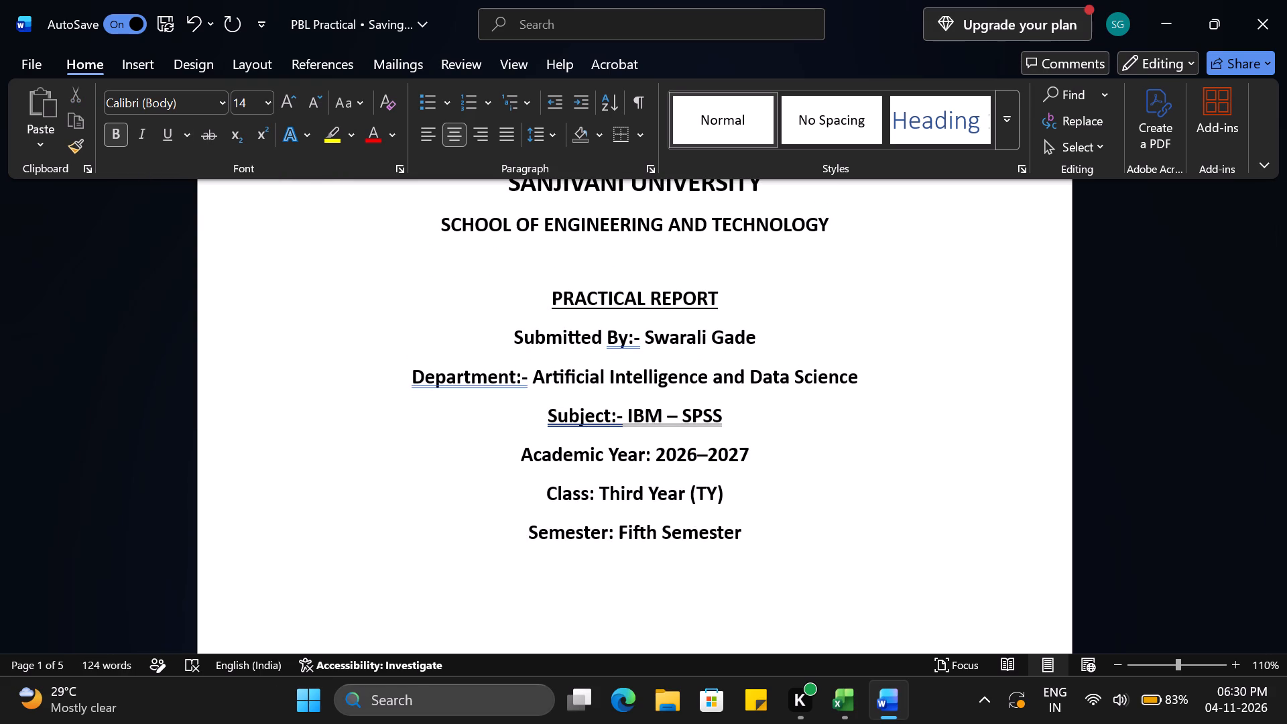
scroll(504, 713, "down", 1)
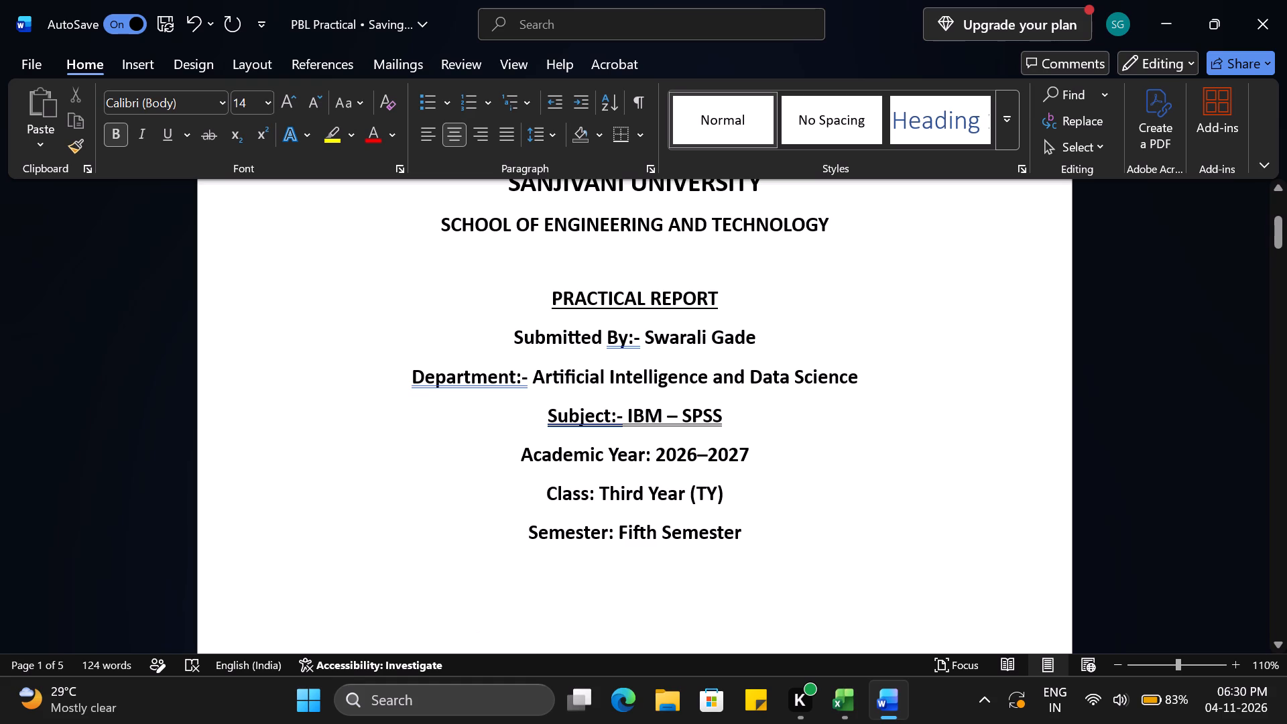
scroll(444, 522, "down", 4)
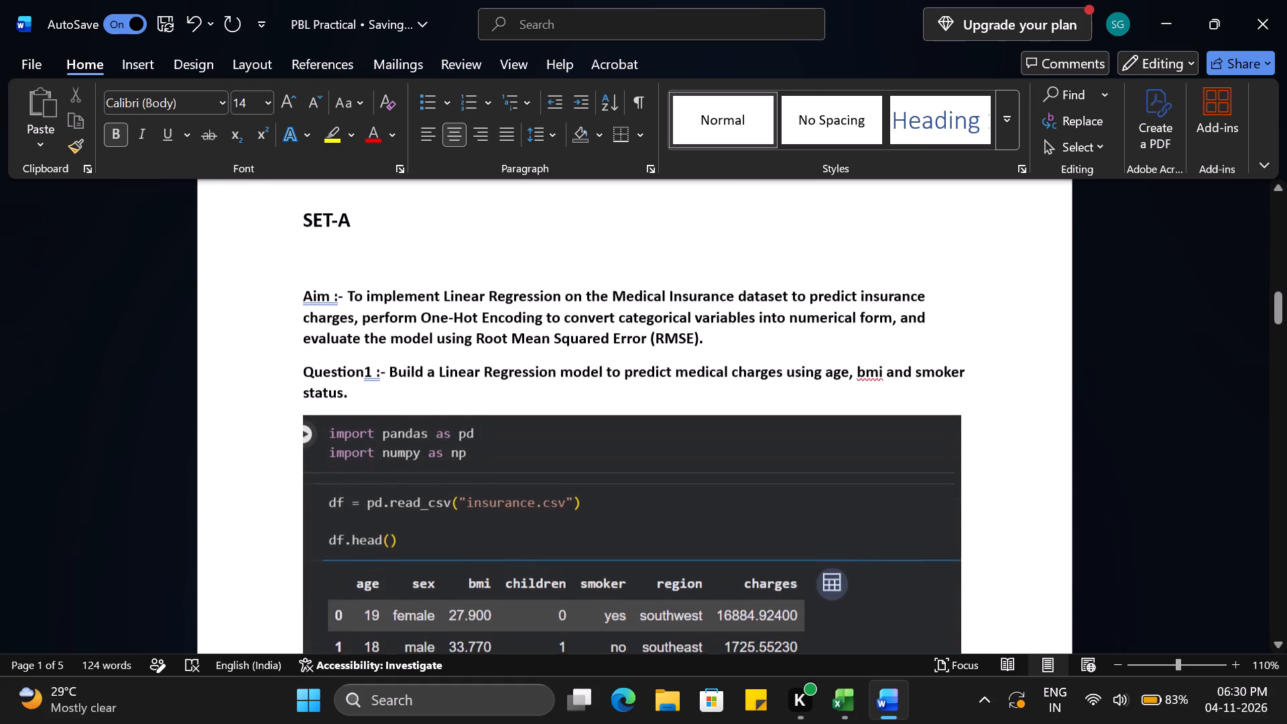
scroll(347, 341, "down", 4)
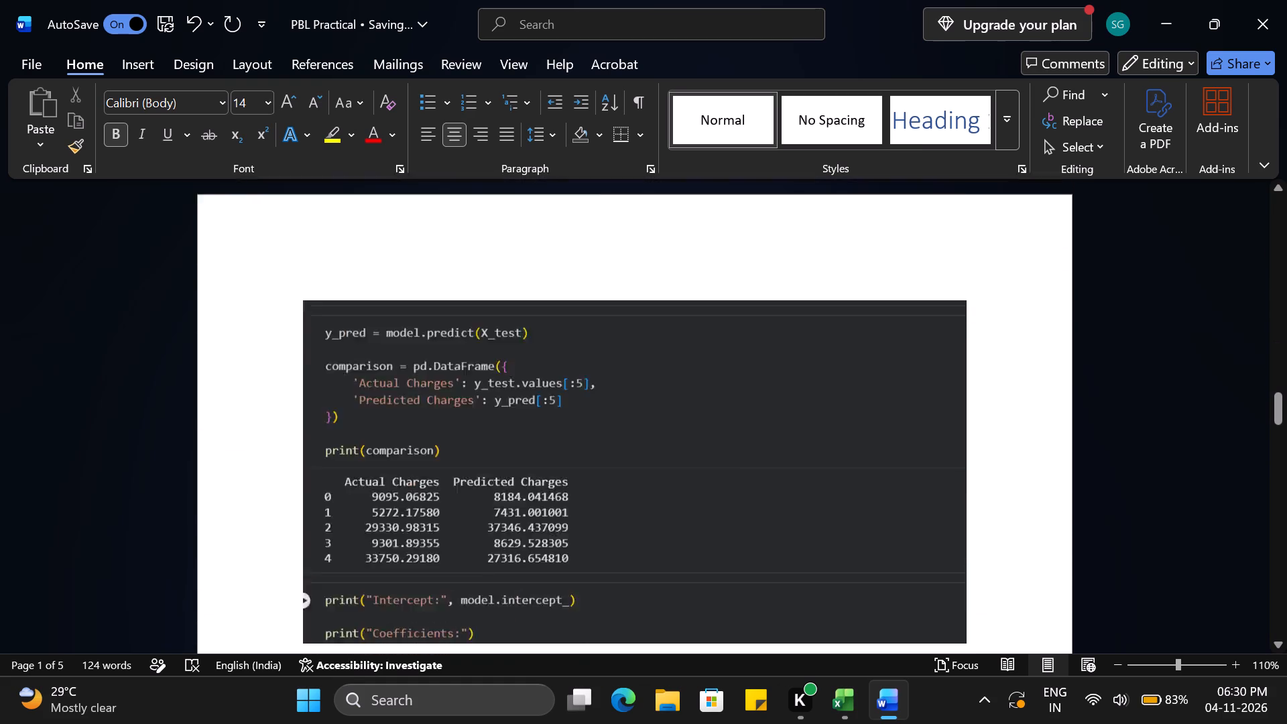
scroll(347, 341, "down", 2)
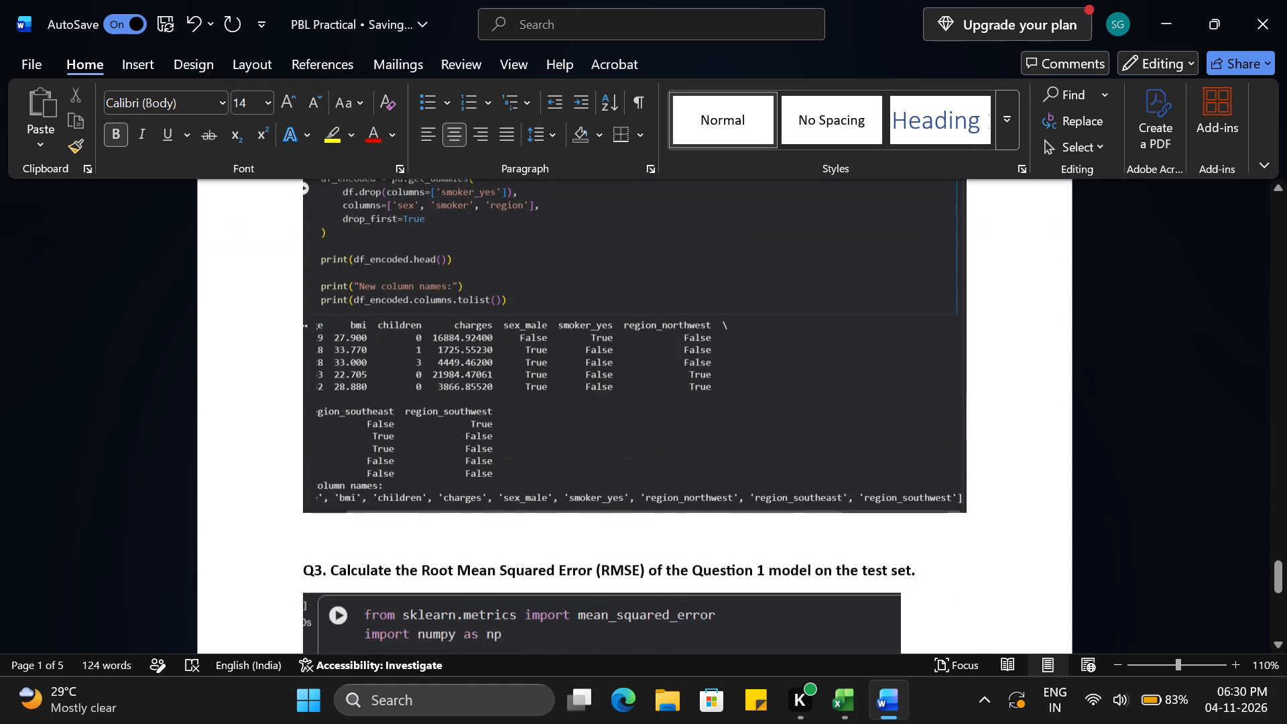
scroll(347, 341, "down", 3)
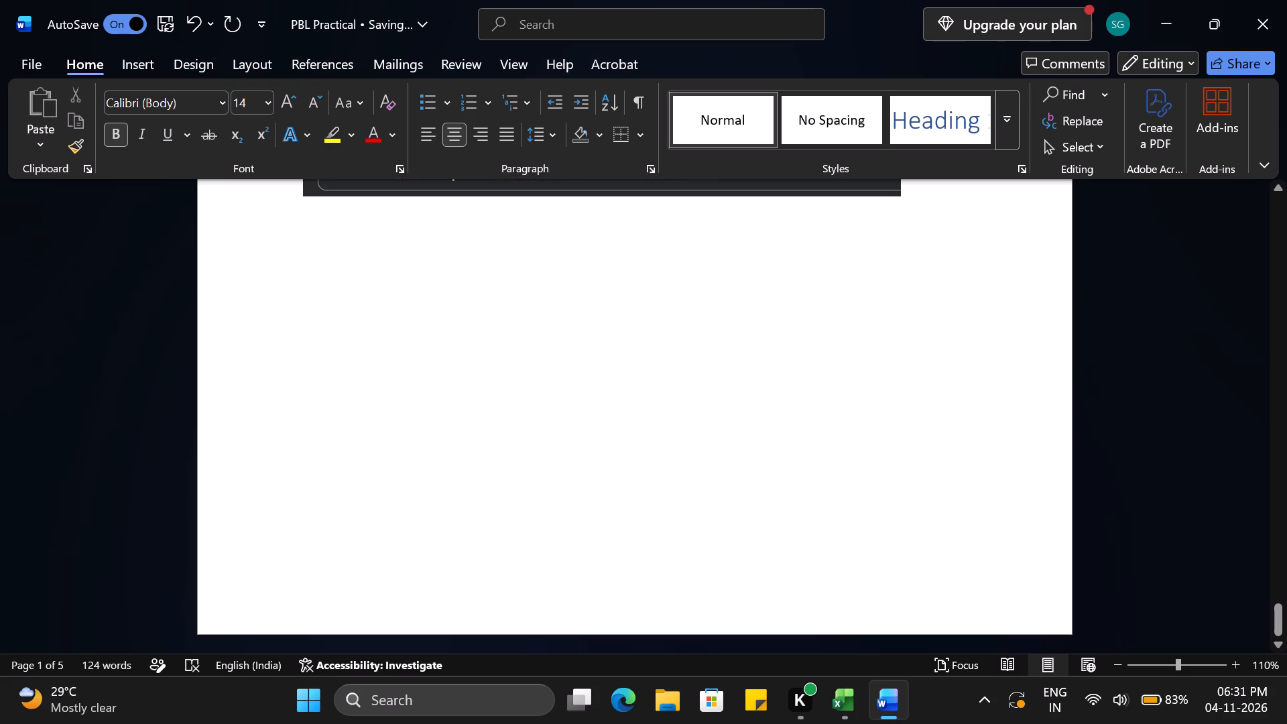
Insert a blank page at the end of the report, after the Q3 Root Mean Squared Error code screenshot.
left_click(145, 60)
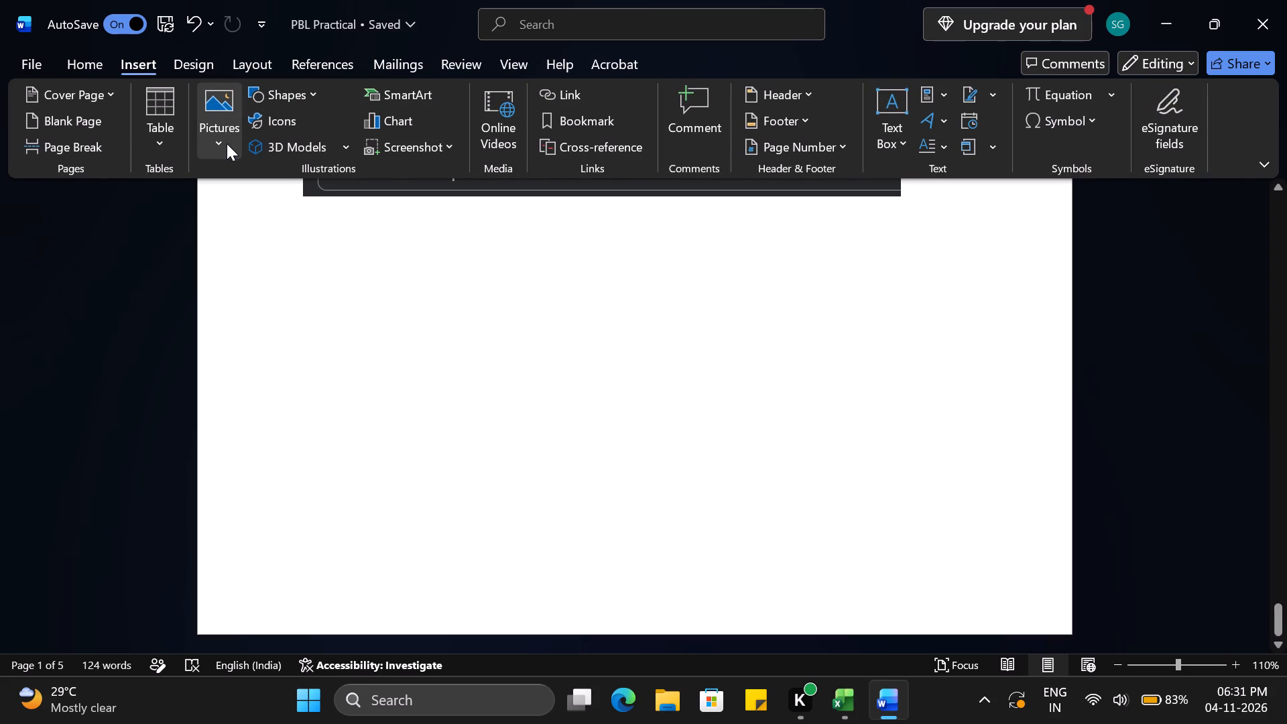
scroll(320, 323, "down", 1)
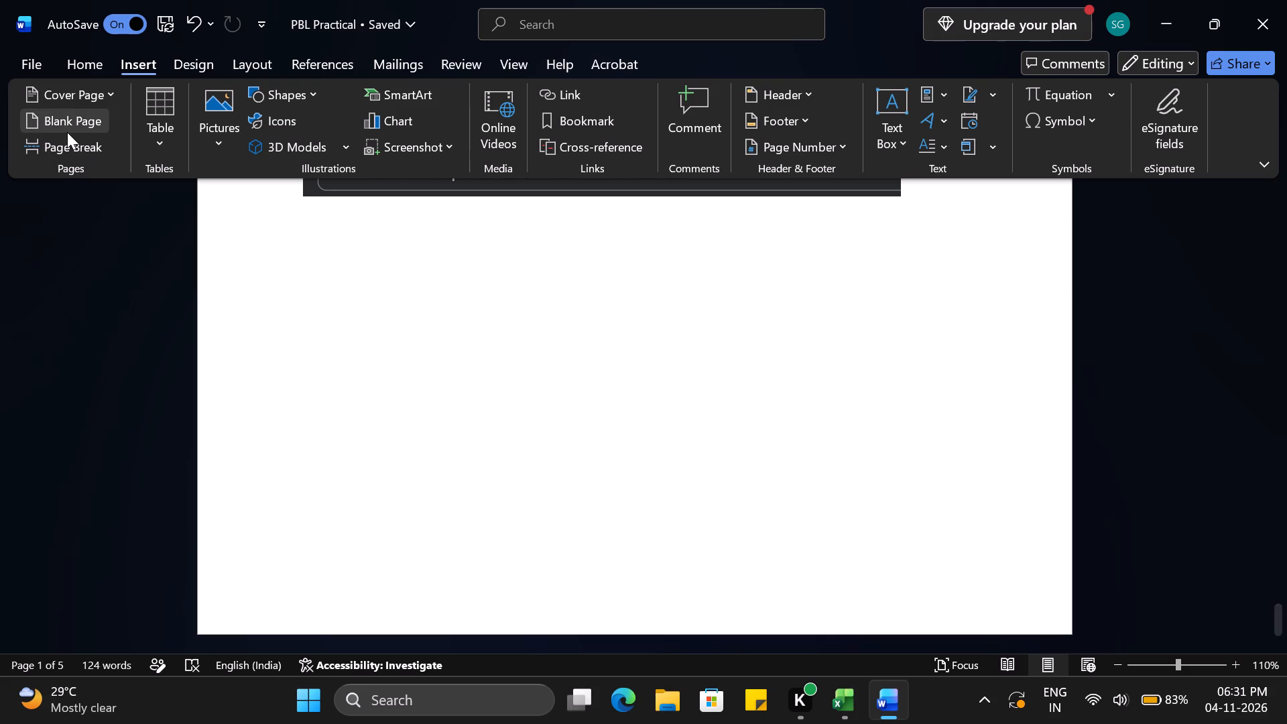
left_click(302, 391)
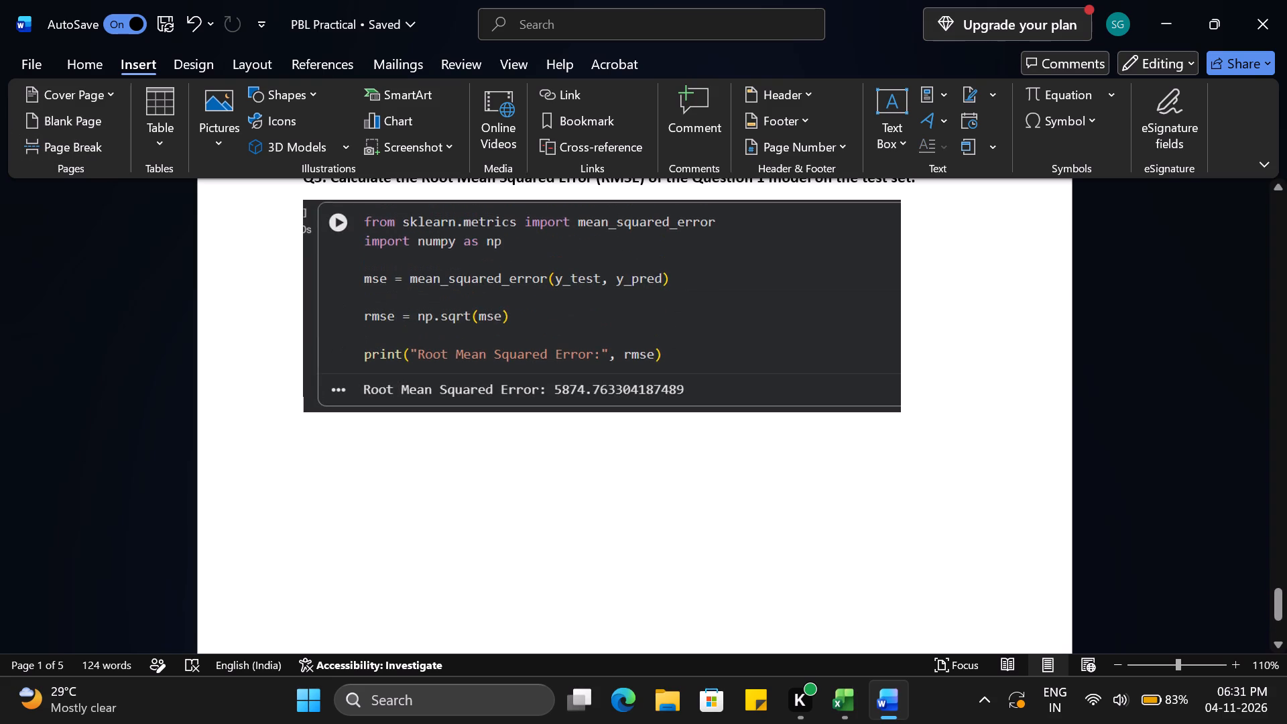
scroll(851, 627, "up", 1)
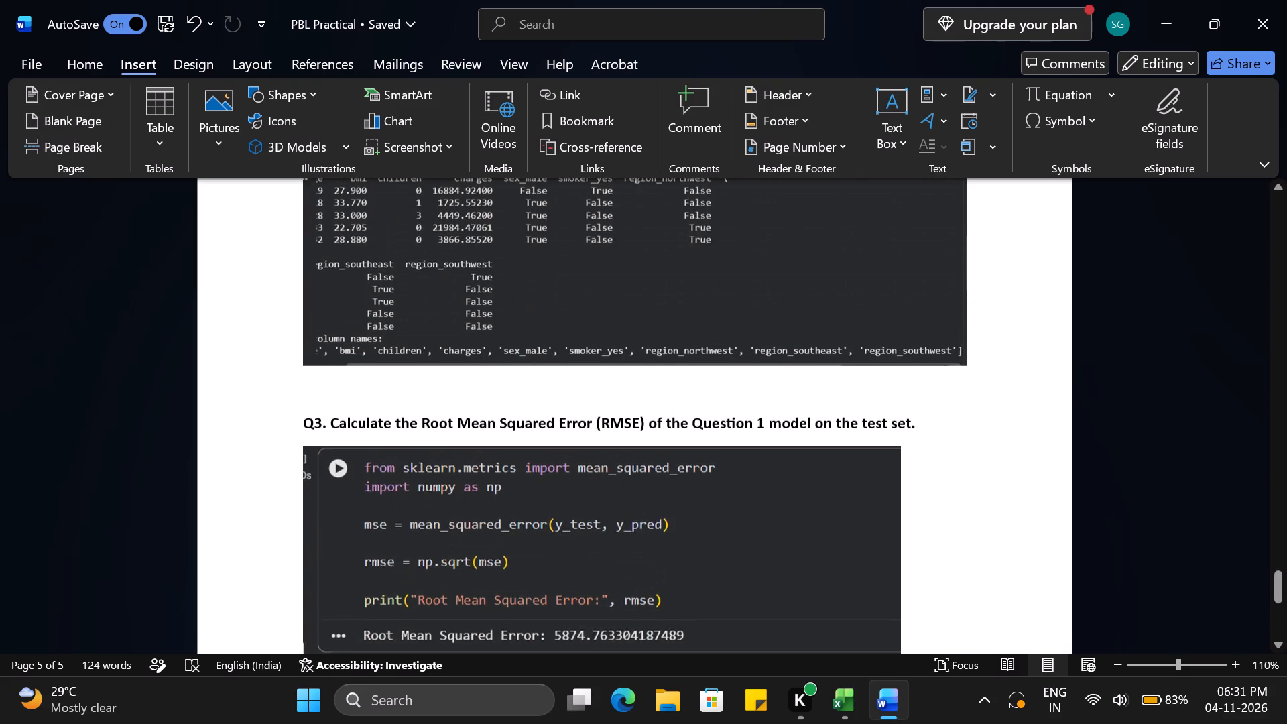
scroll(851, 627, "up", 1)
scroll(851, 627, "down", 3)
double_click(885, 373)
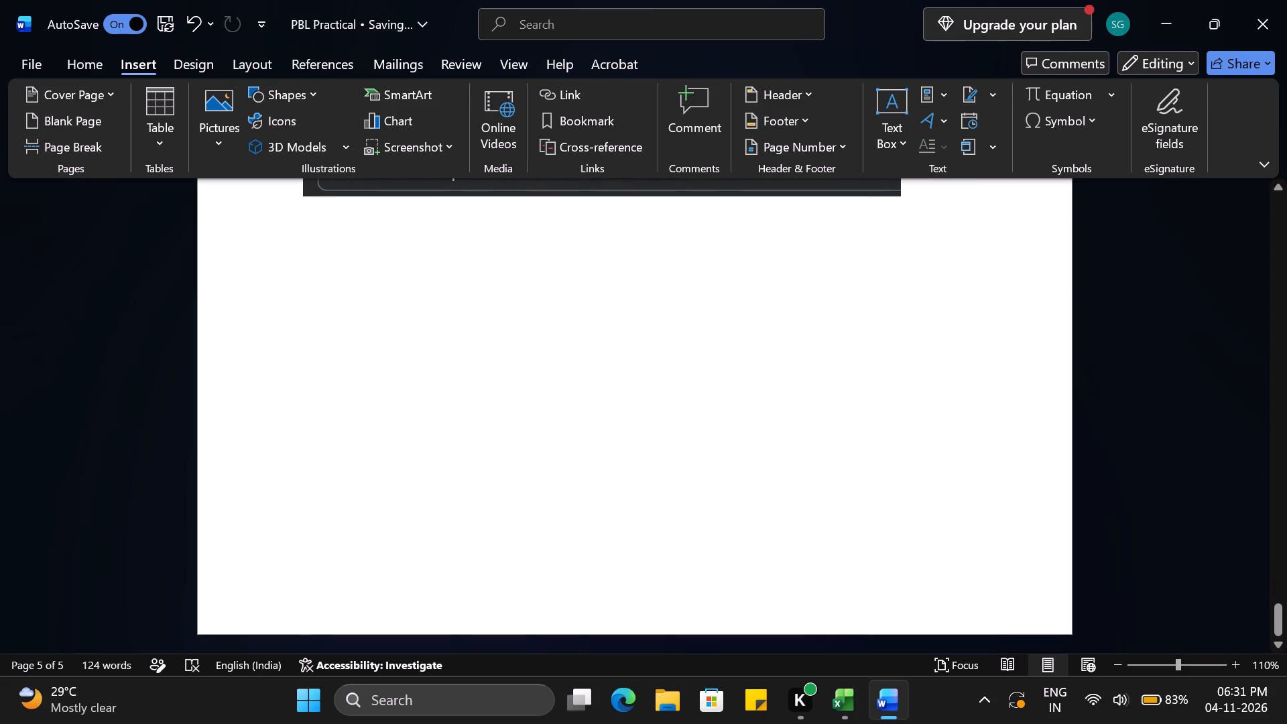
left_click(101, 117)
scroll(355, 409, "down", 1)
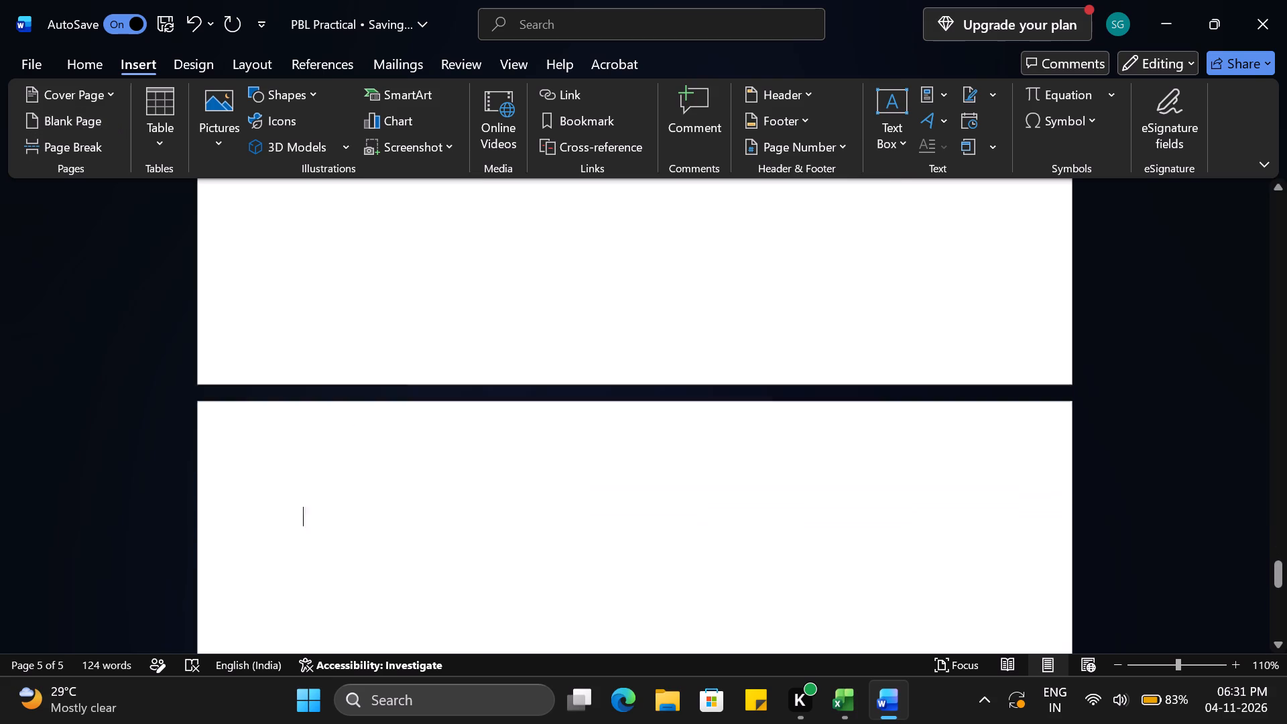
scroll(355, 409, "down", 1)
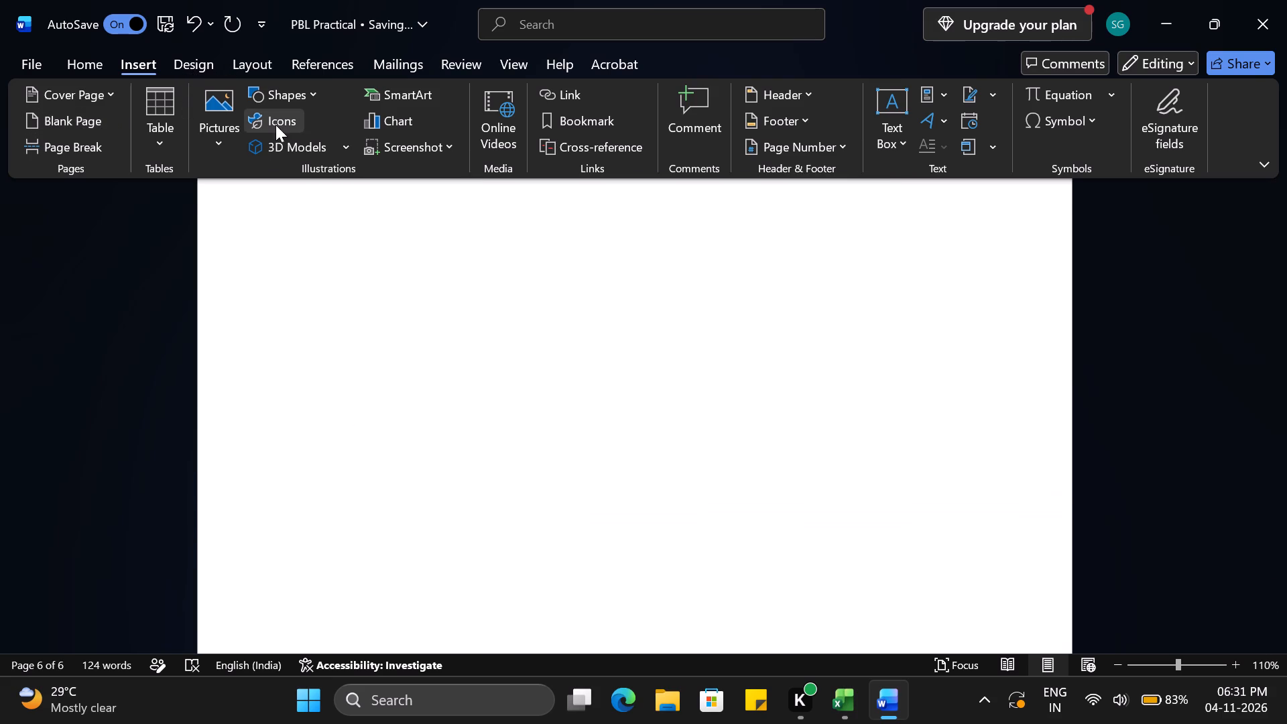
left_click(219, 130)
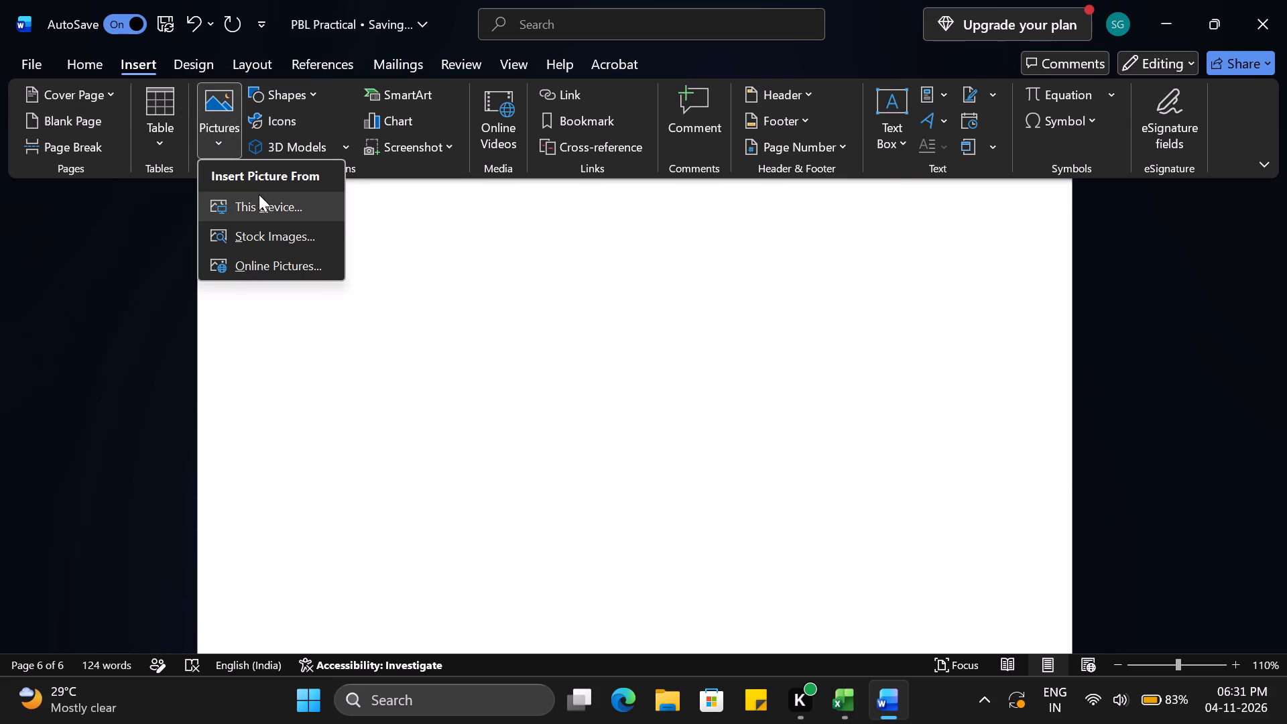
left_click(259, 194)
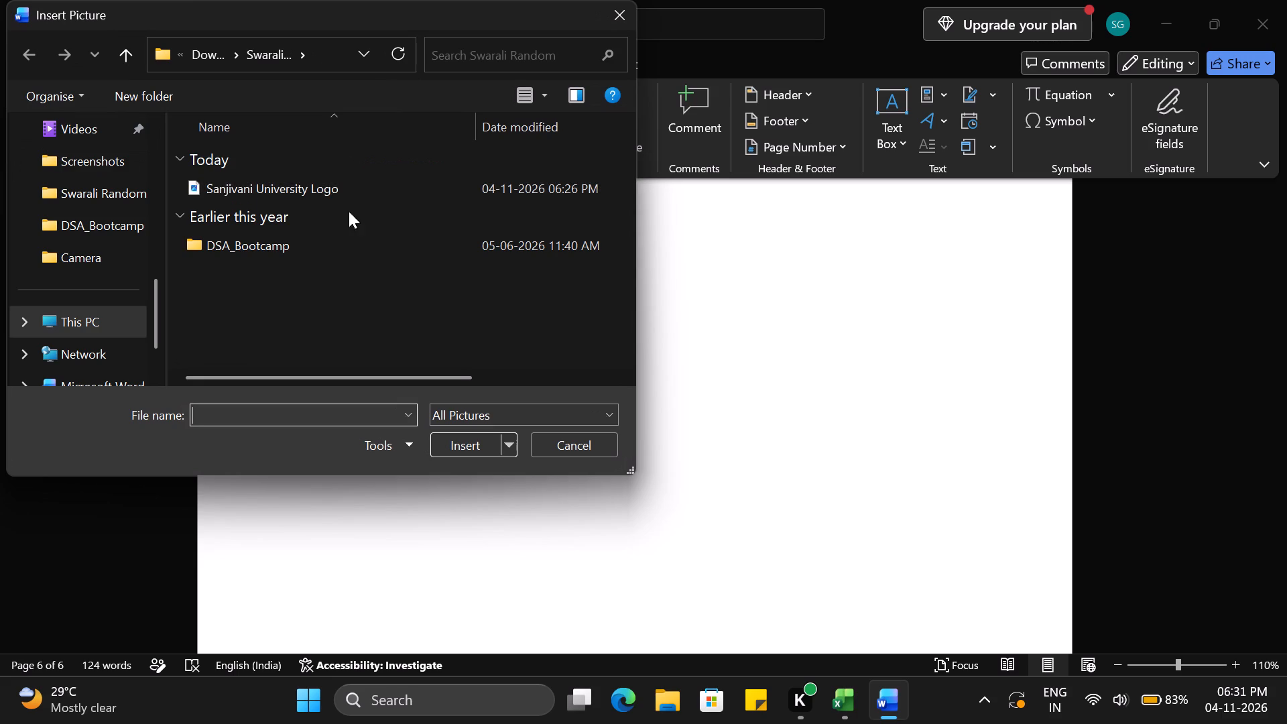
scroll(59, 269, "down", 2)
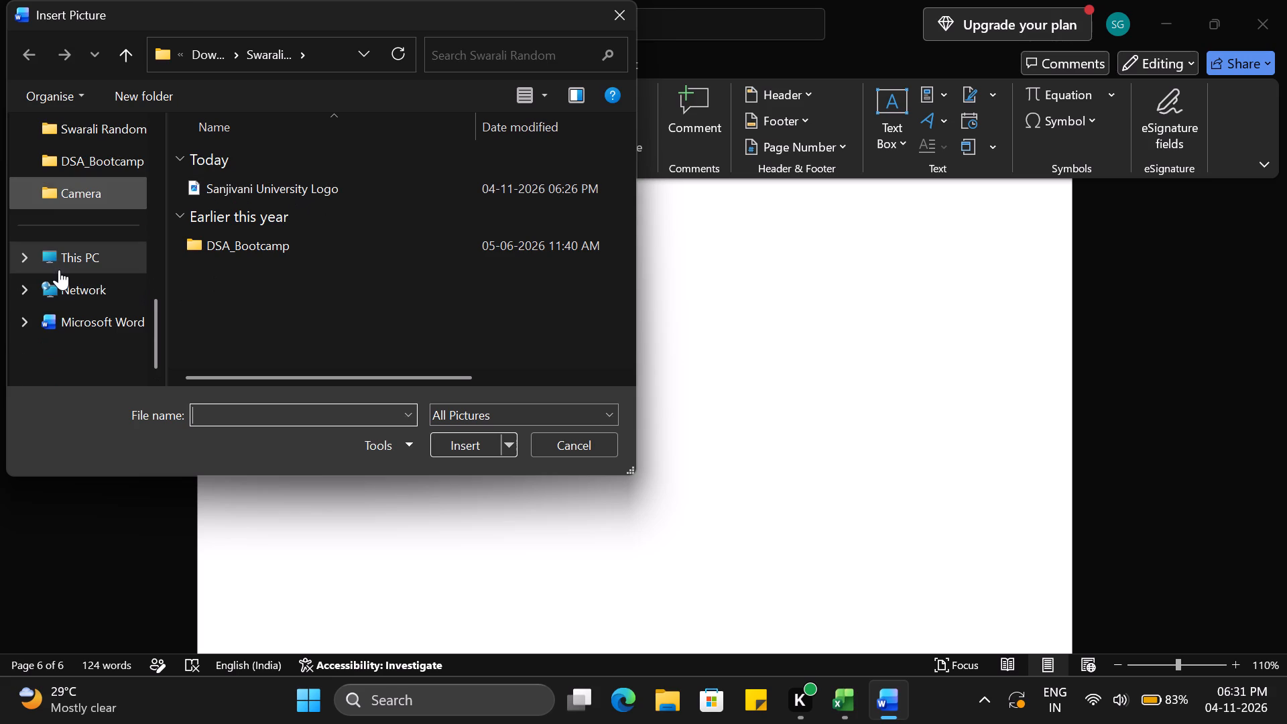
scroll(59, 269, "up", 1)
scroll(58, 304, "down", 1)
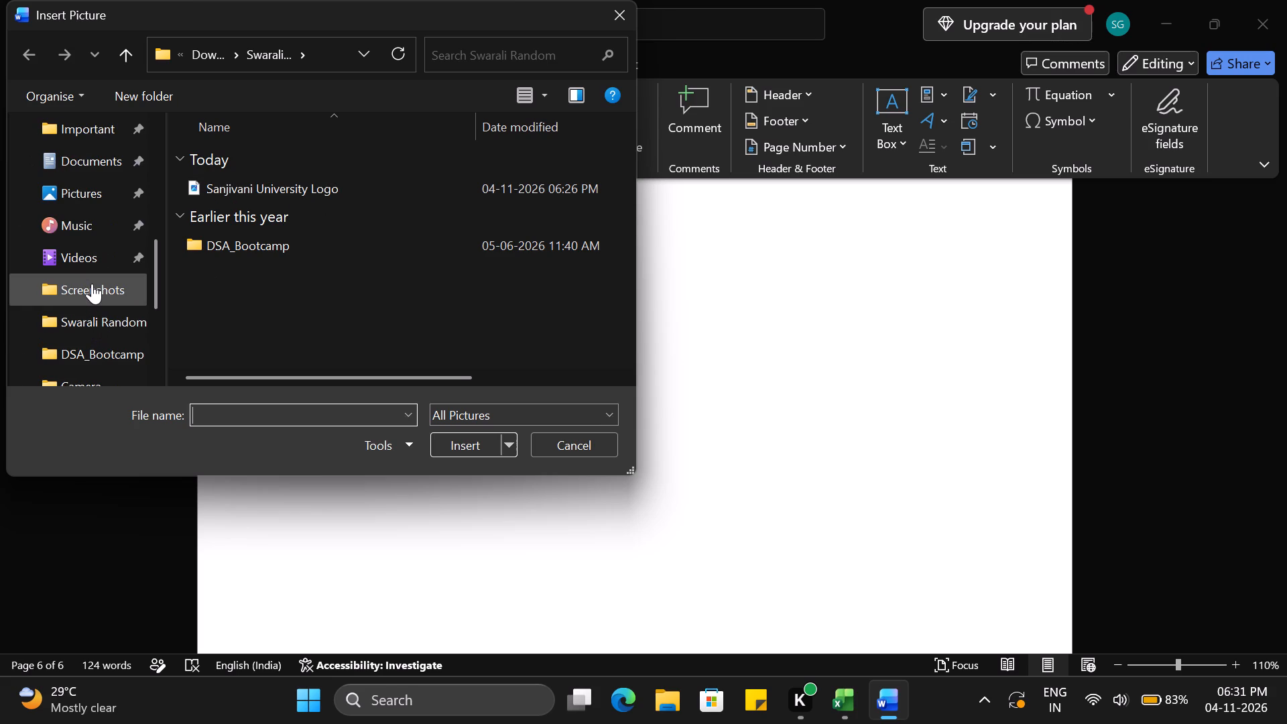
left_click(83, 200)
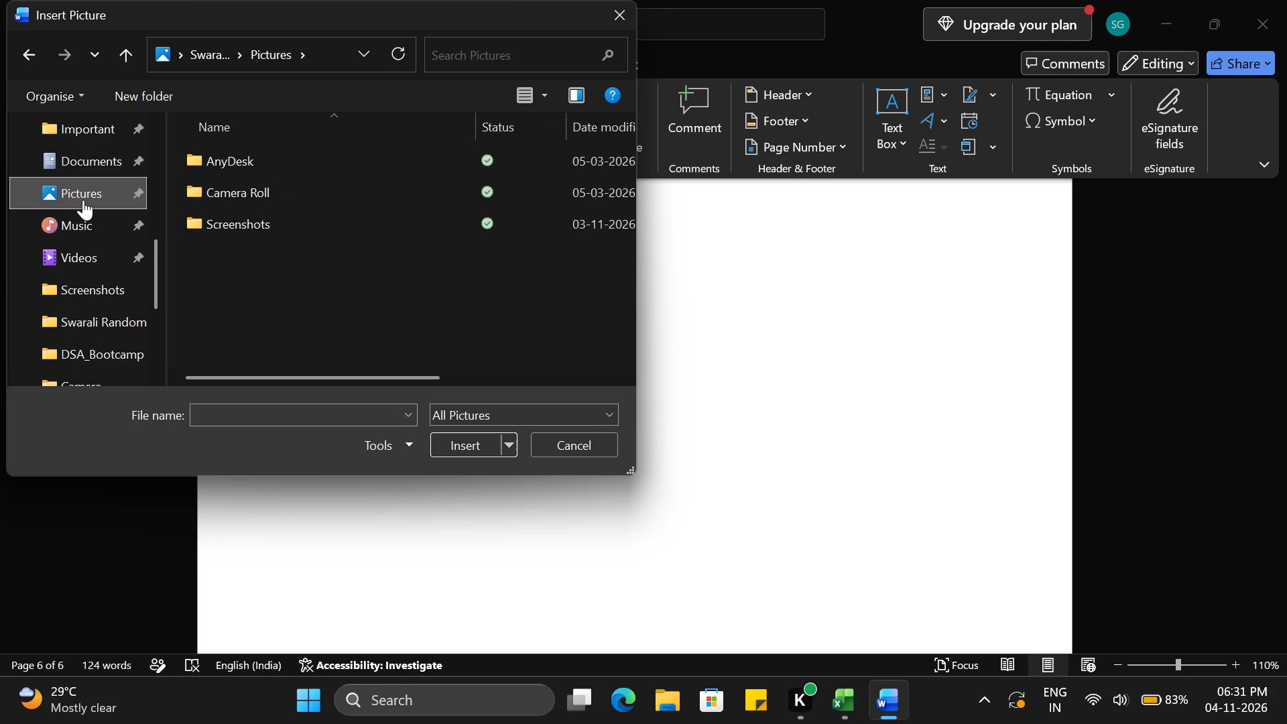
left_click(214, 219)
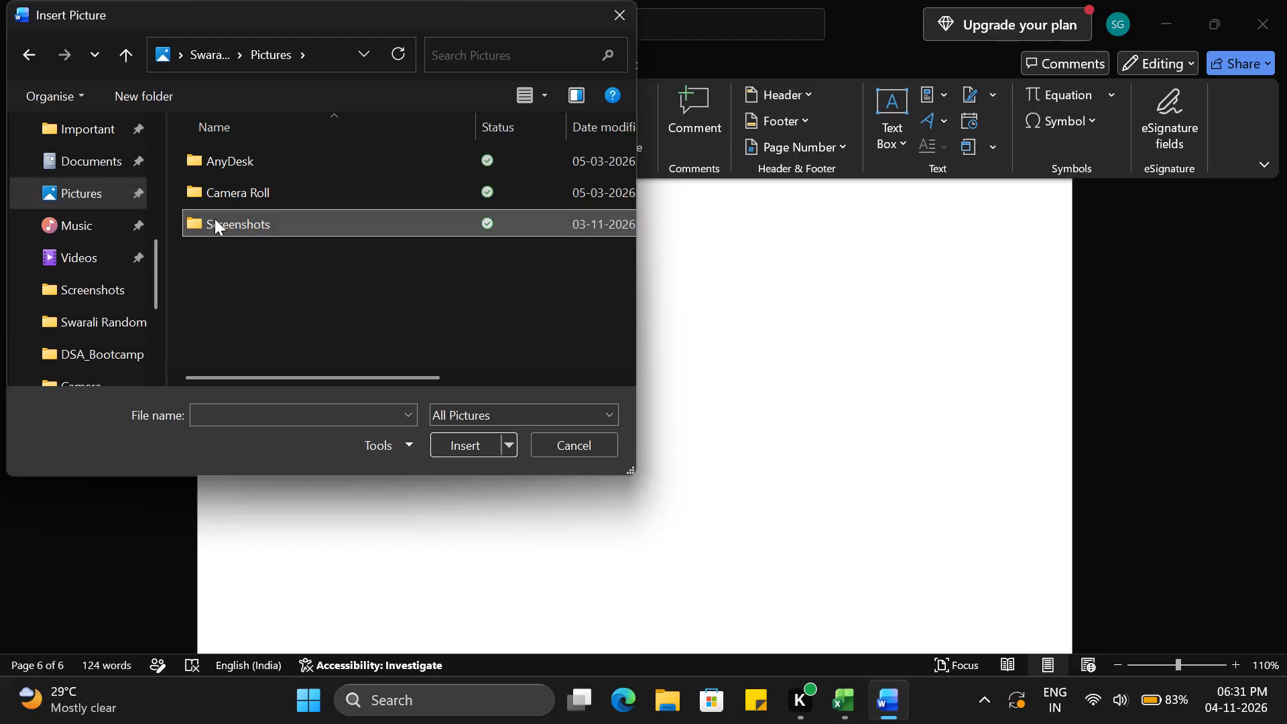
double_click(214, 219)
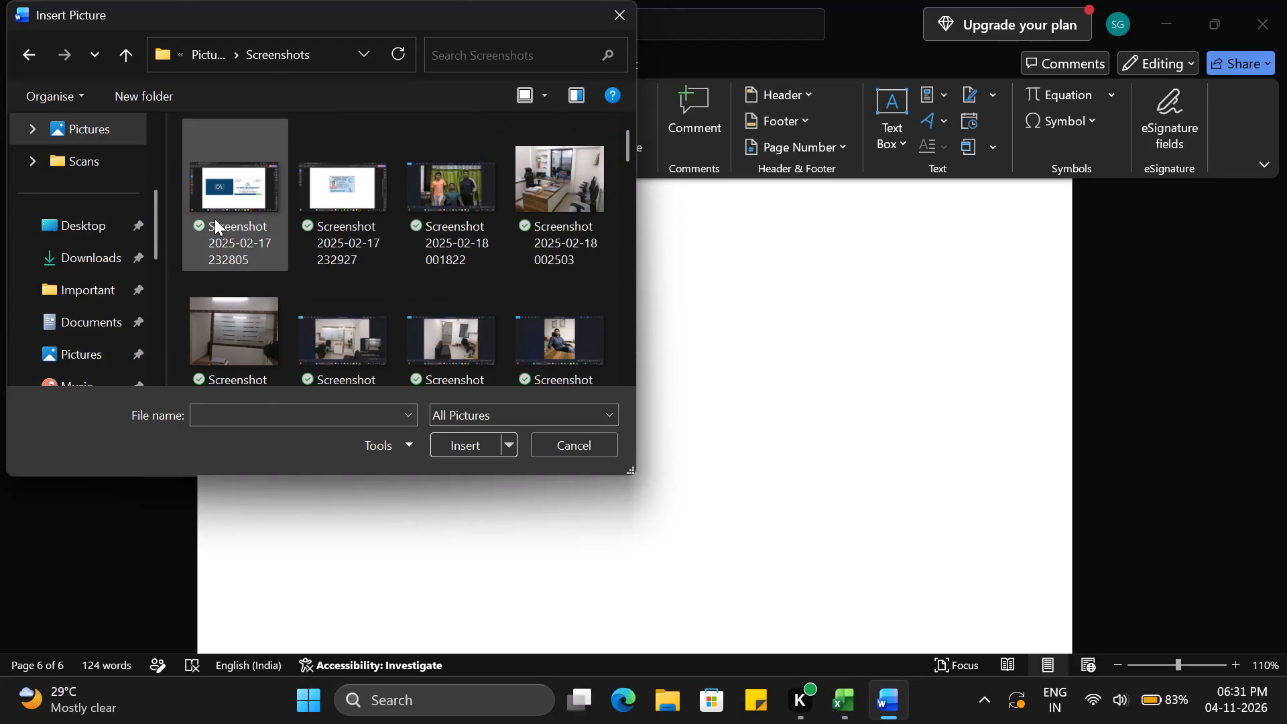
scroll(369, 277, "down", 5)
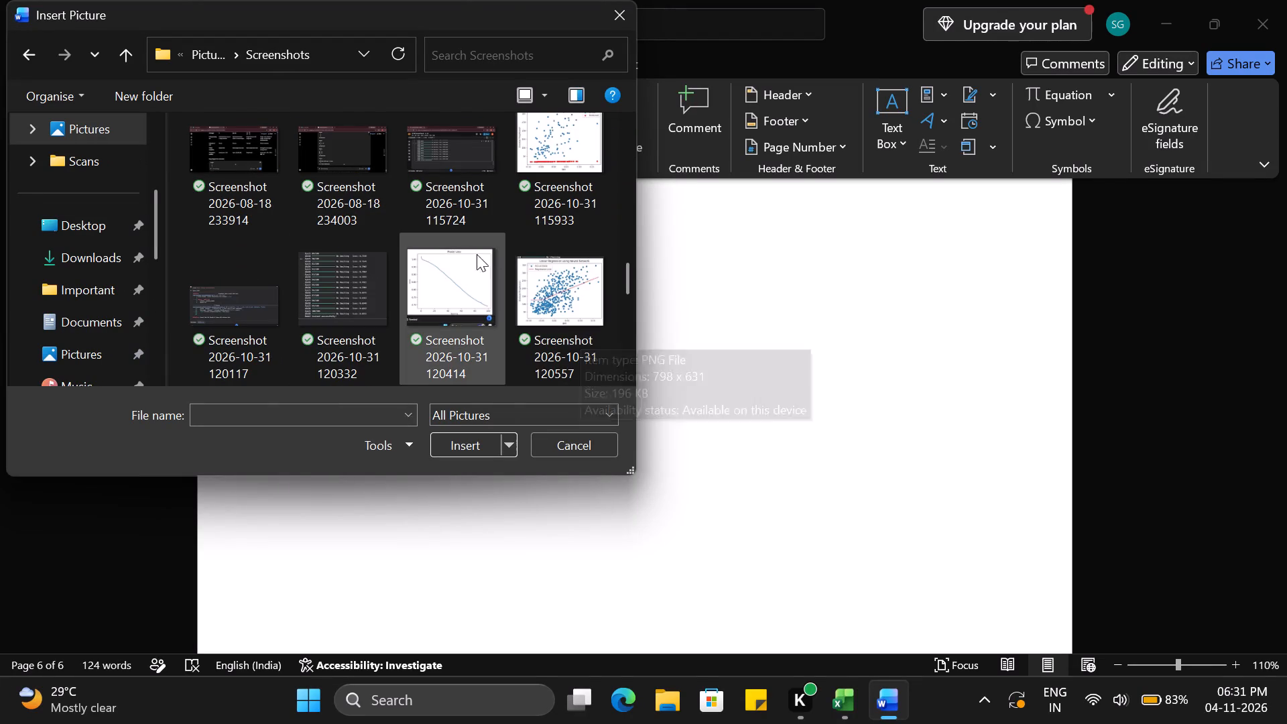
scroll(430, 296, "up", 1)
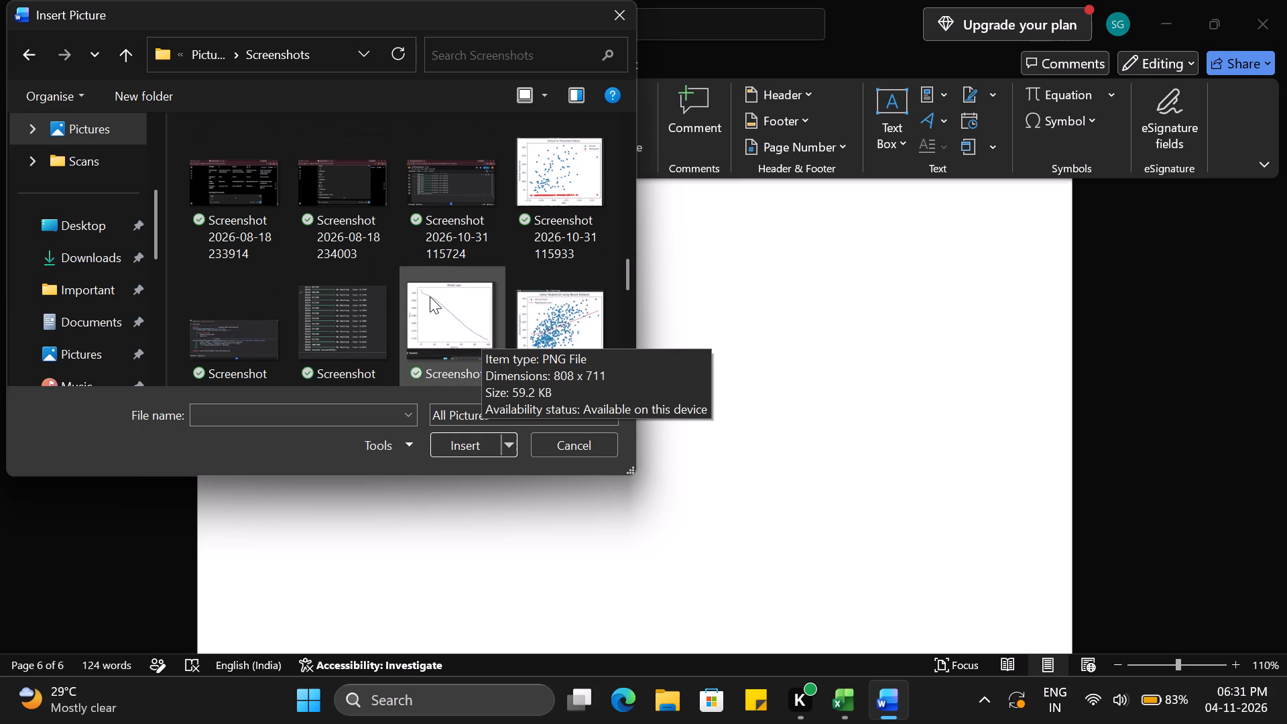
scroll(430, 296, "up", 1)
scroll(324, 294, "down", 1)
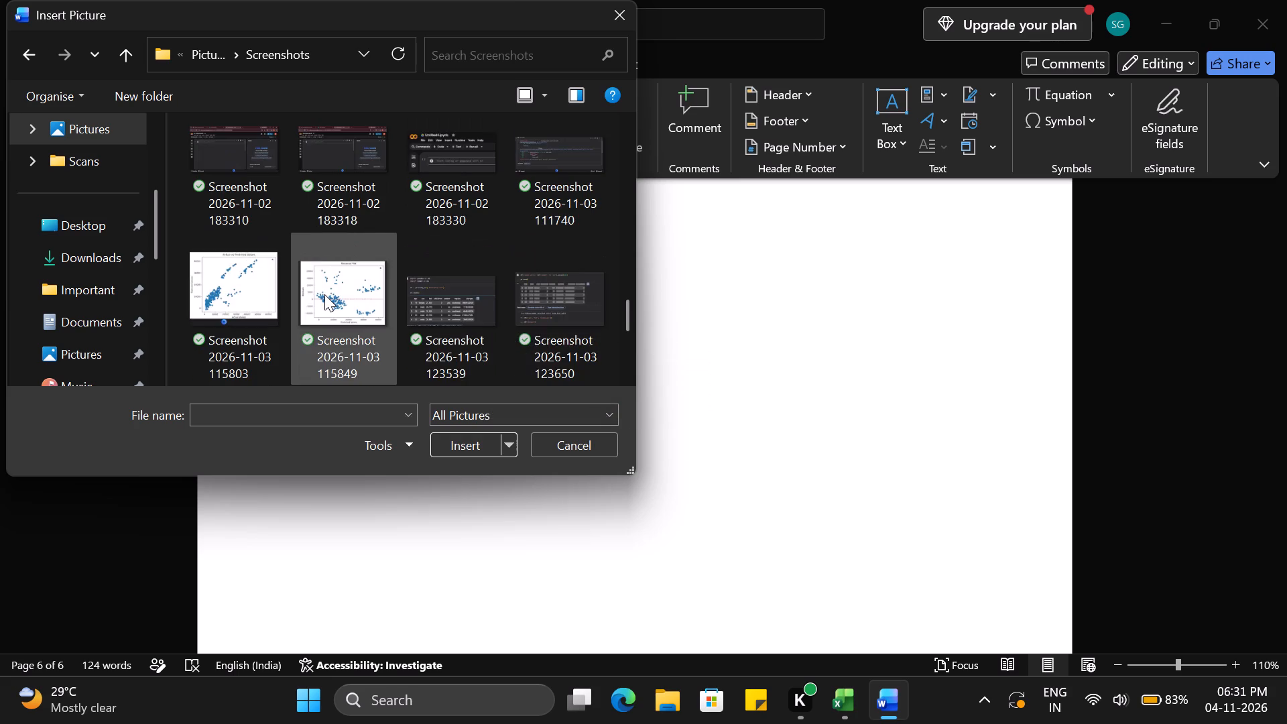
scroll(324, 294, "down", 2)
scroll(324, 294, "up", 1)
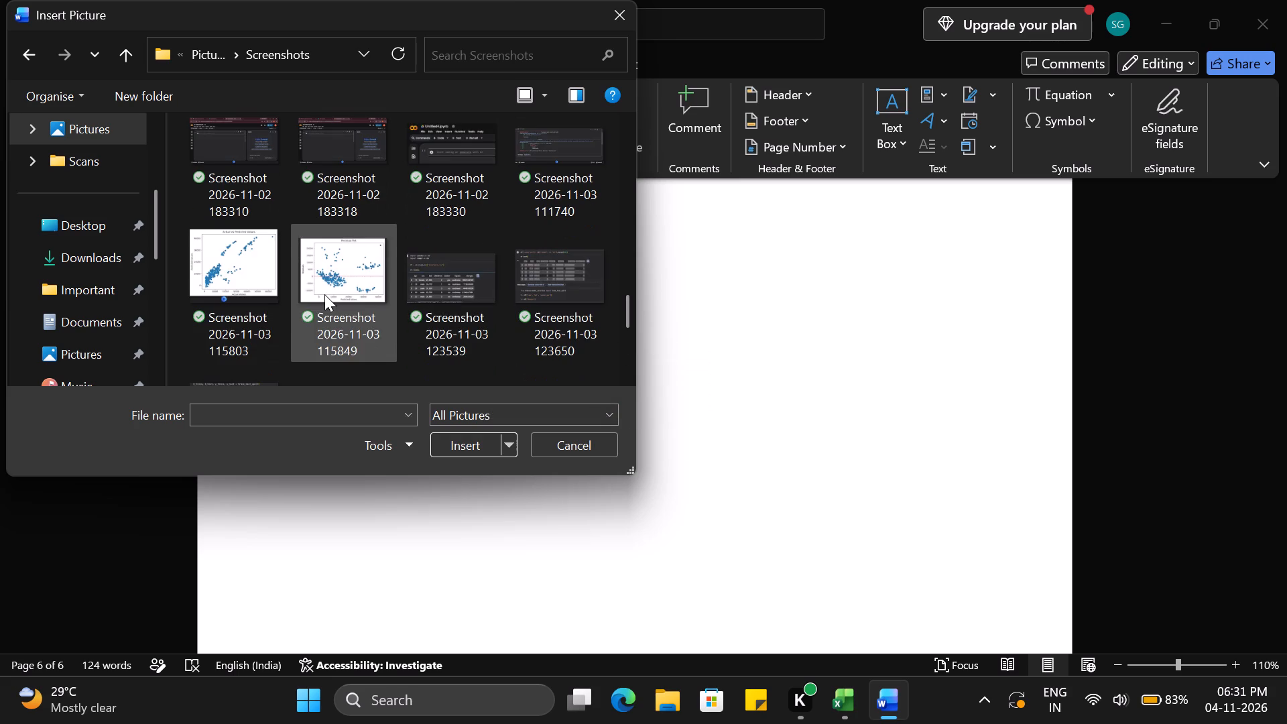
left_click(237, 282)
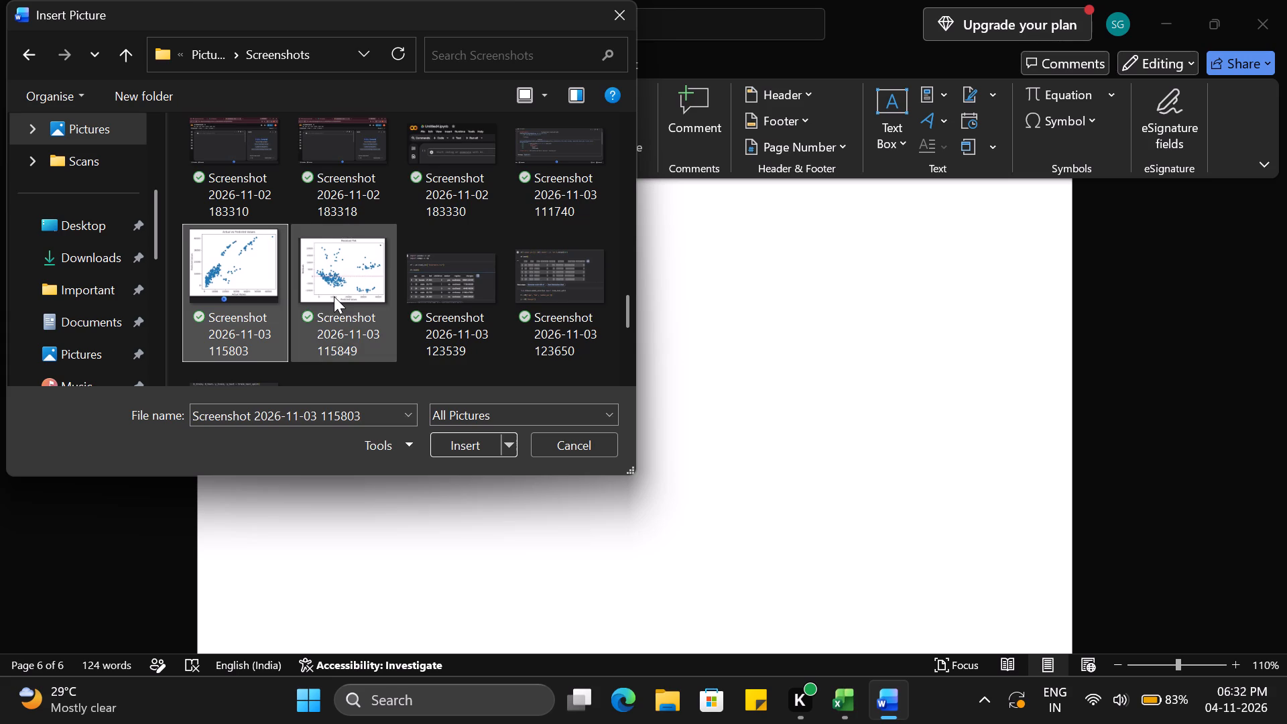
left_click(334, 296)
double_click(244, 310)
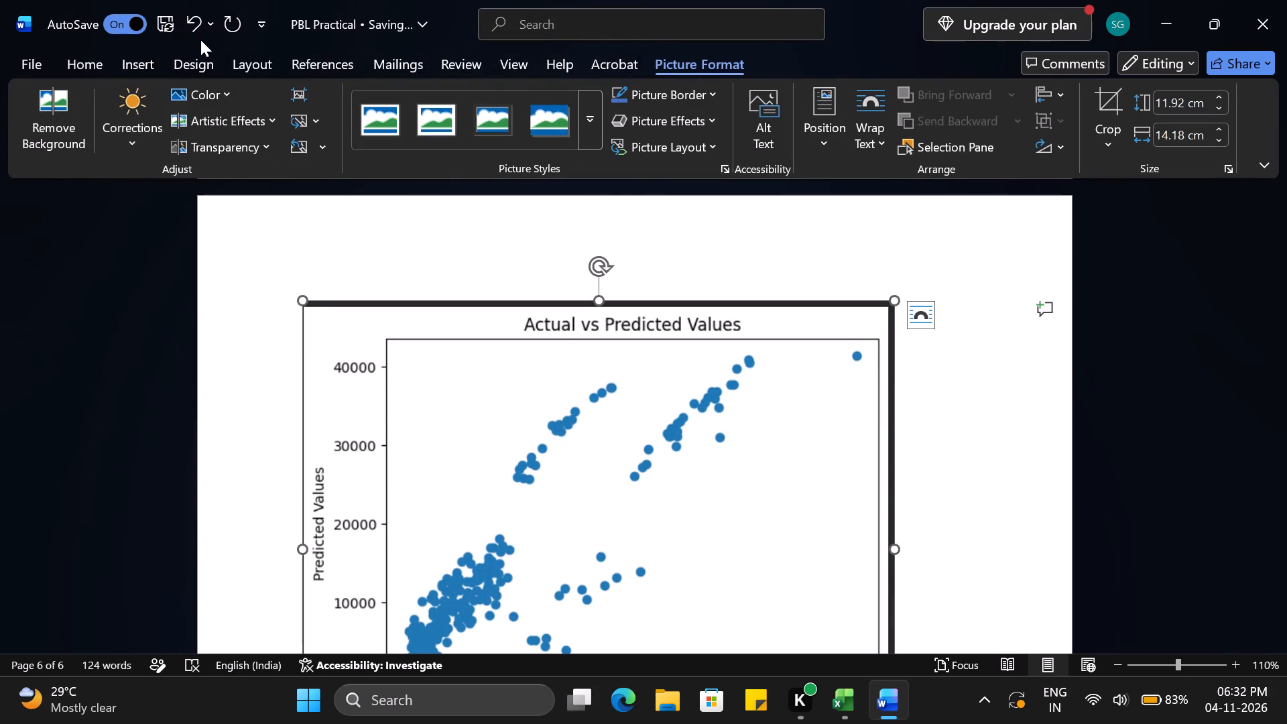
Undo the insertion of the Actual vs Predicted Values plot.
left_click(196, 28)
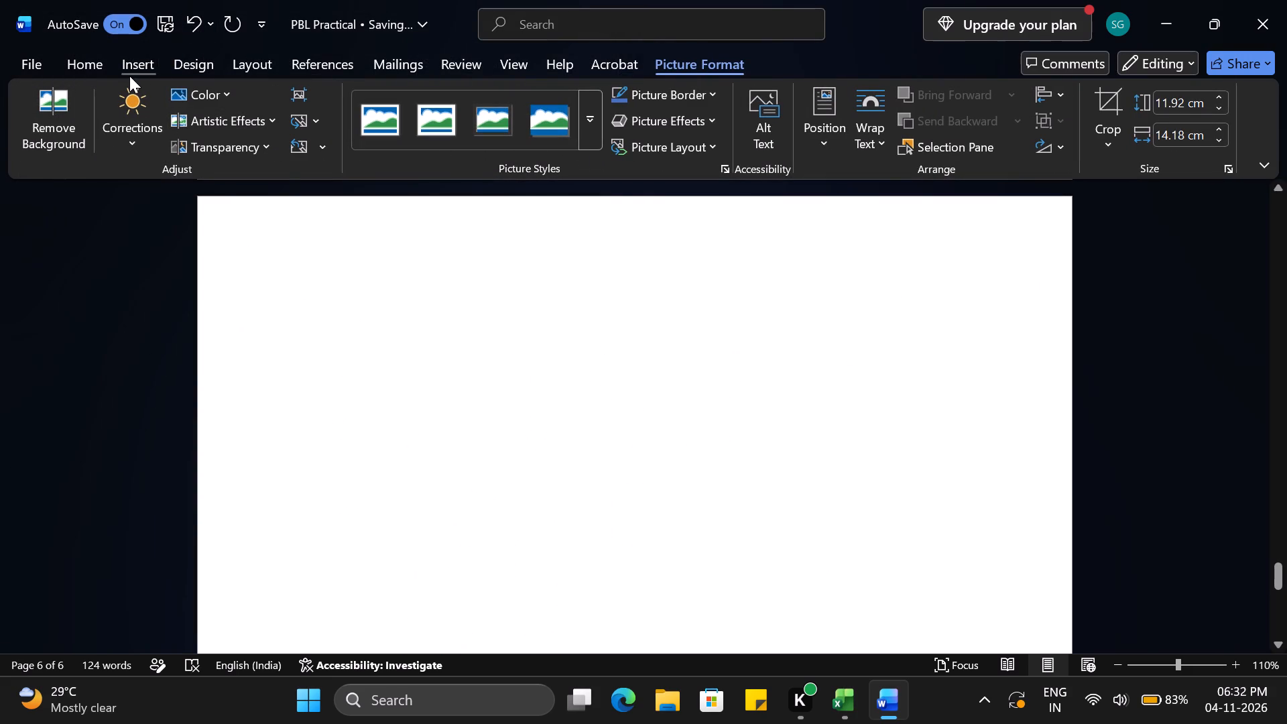
left_click(141, 48)
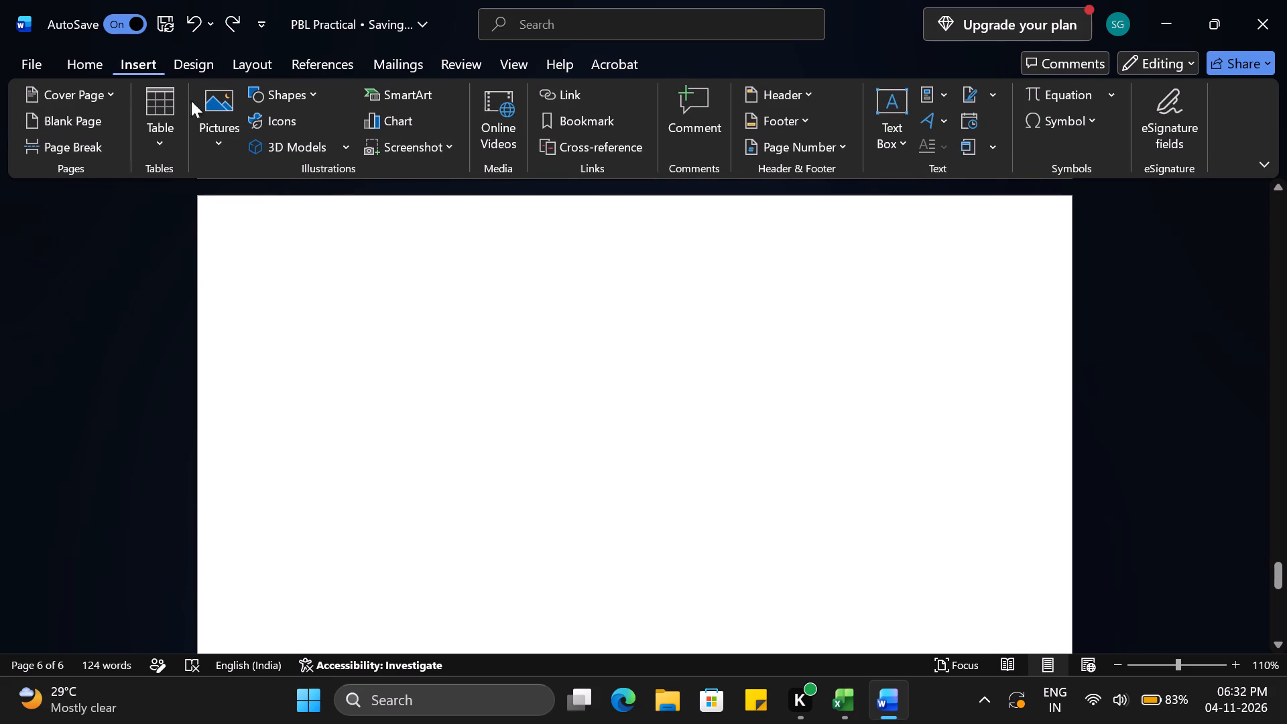
left_click(214, 129)
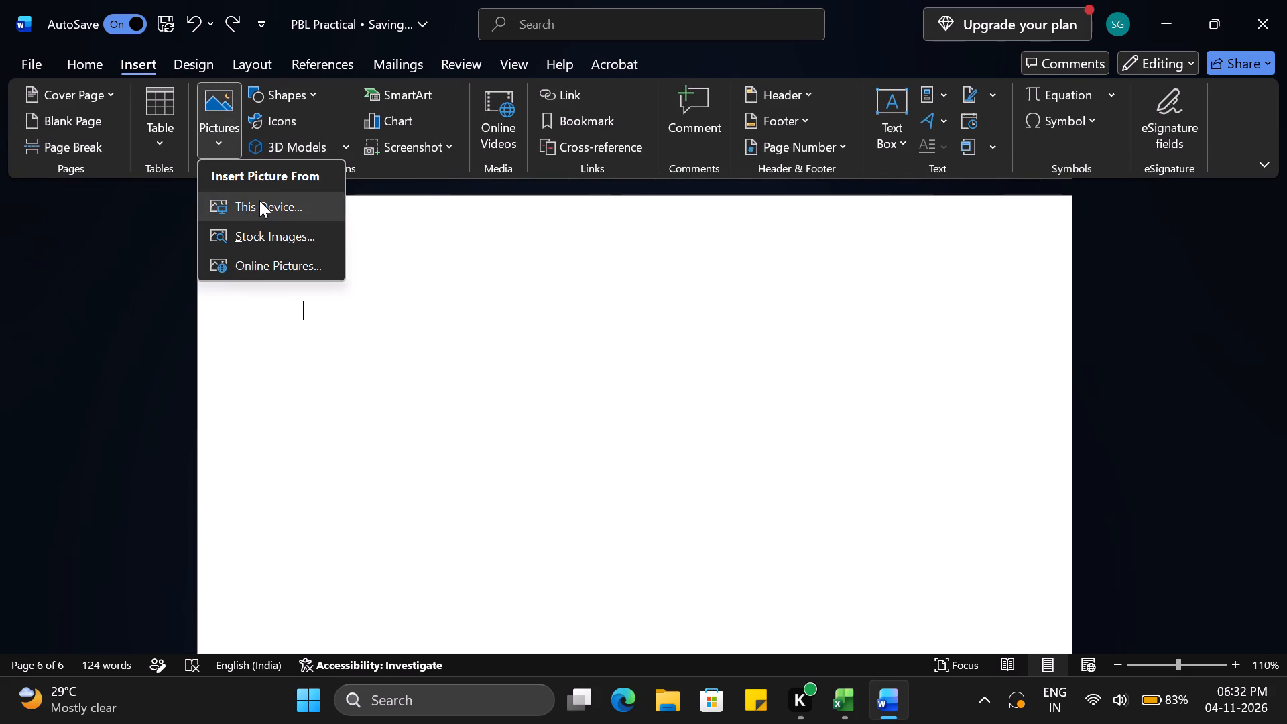
left_click(259, 200)
scroll(389, 312, "down", 10)
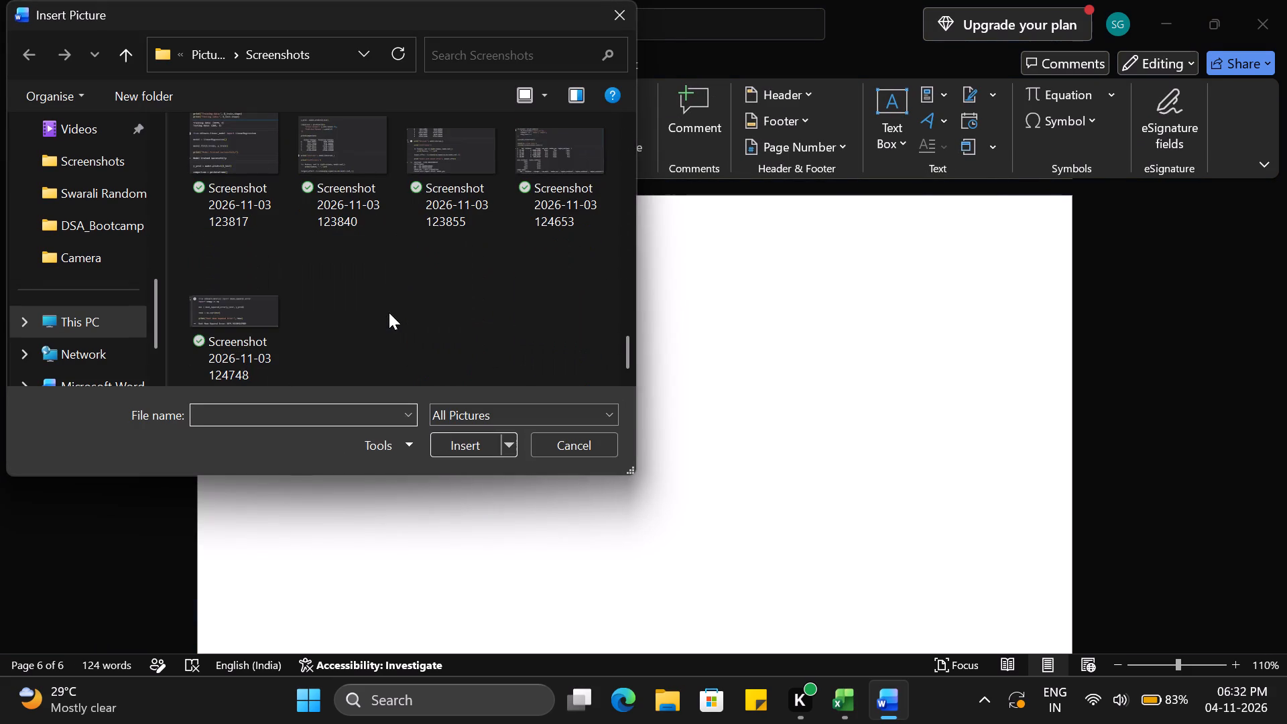
scroll(354, 263, "up", 3)
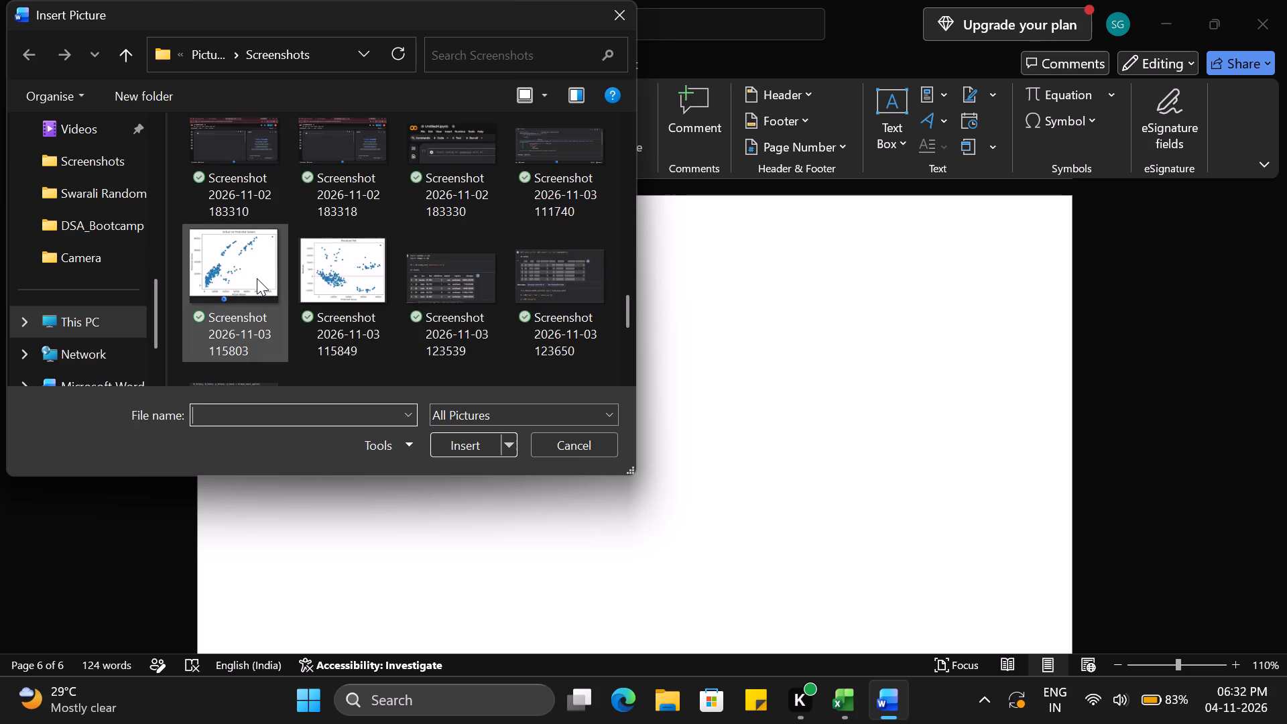
left_click(257, 278)
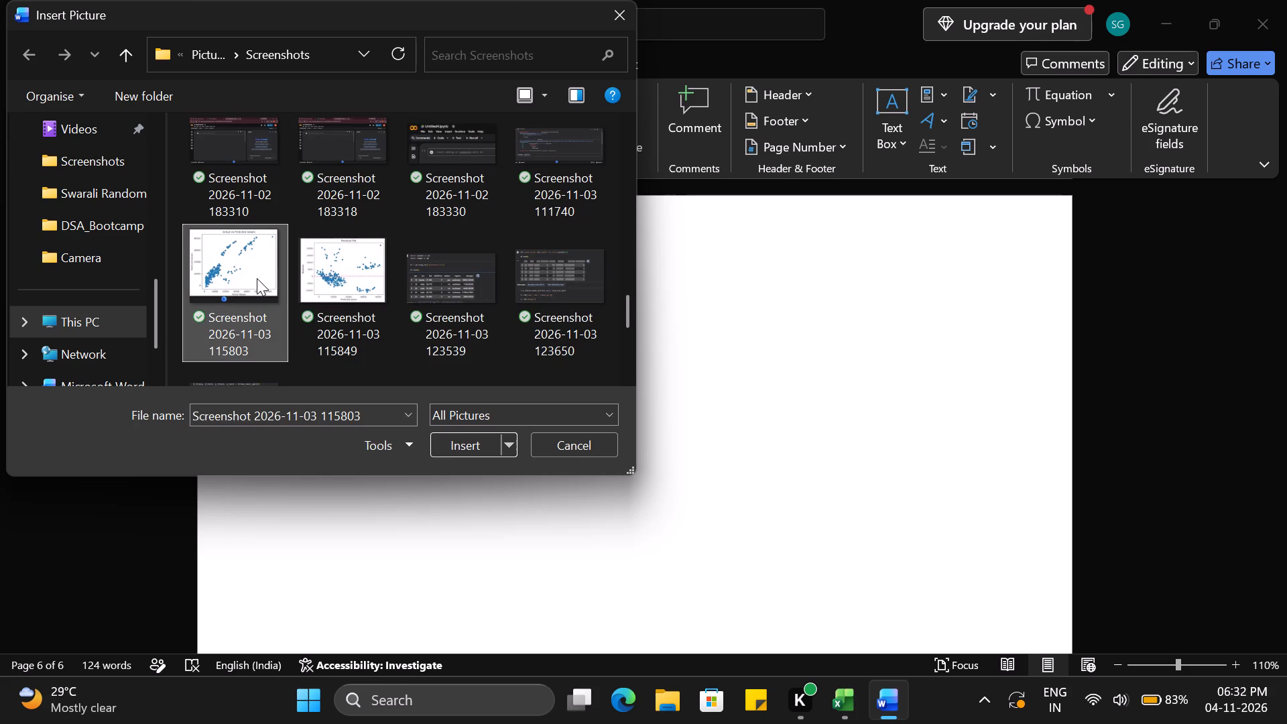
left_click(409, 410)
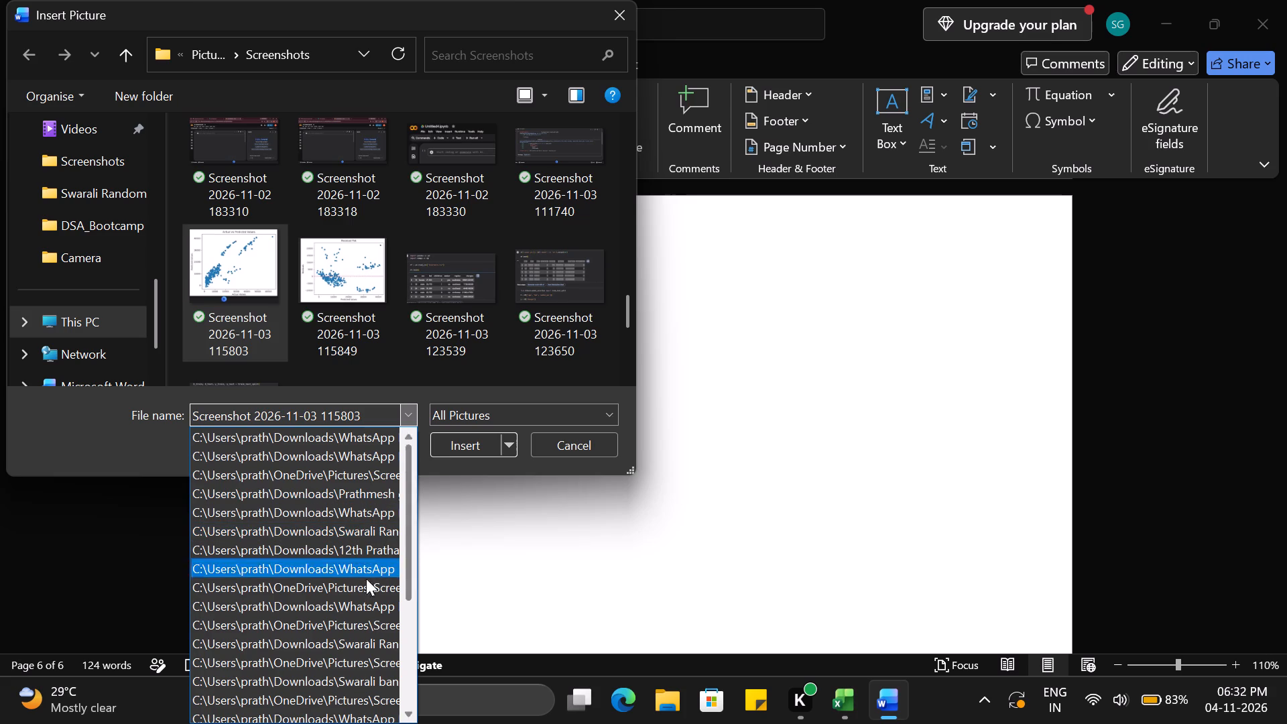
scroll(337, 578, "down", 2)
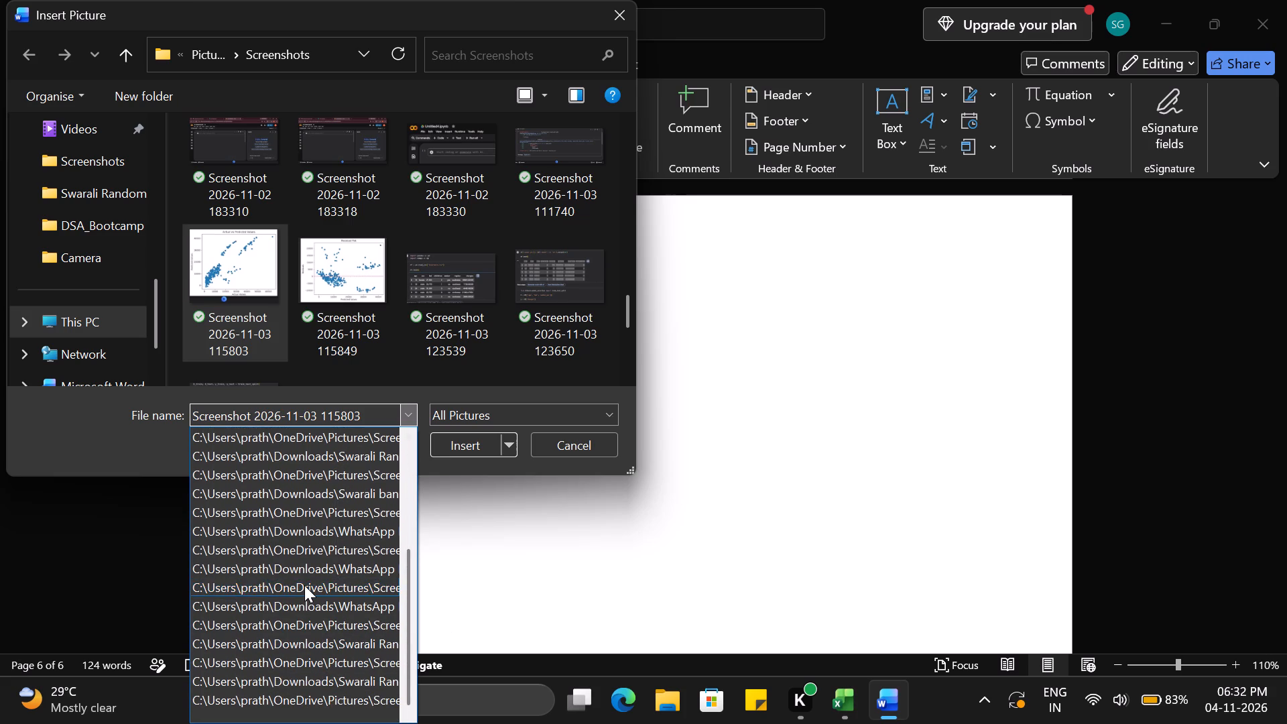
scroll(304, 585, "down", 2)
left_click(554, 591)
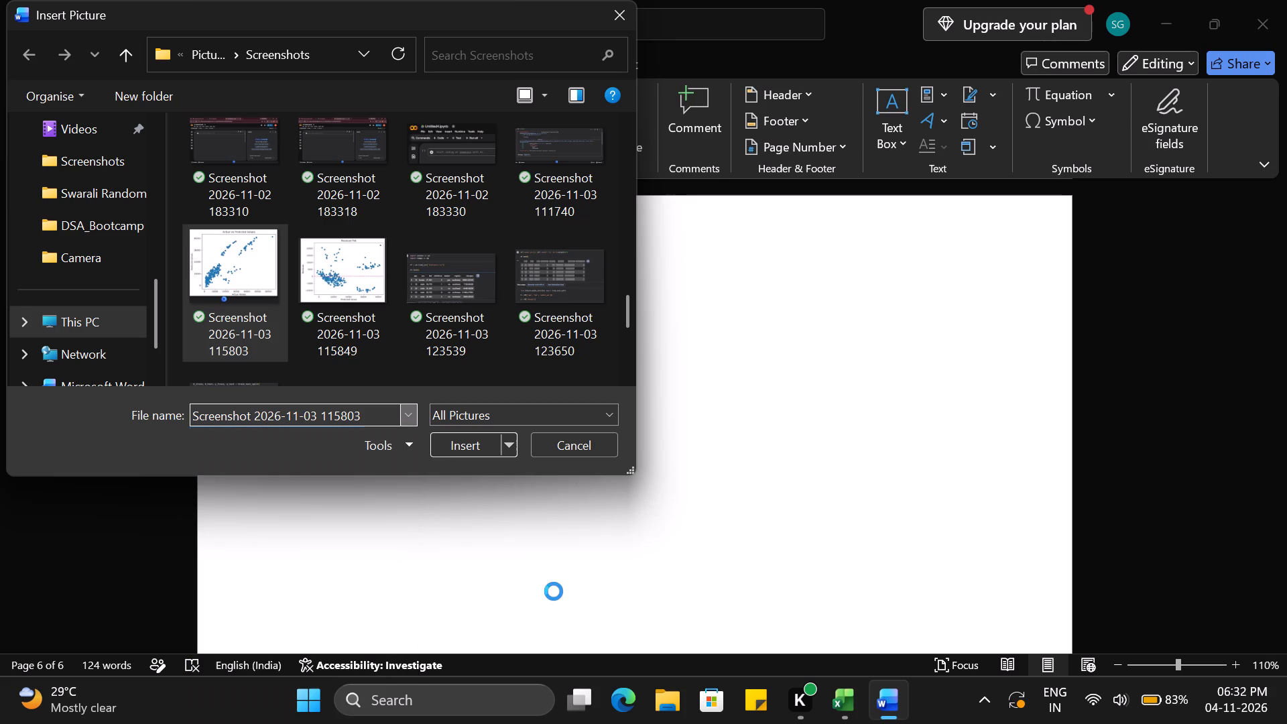
left_click(241, 328)
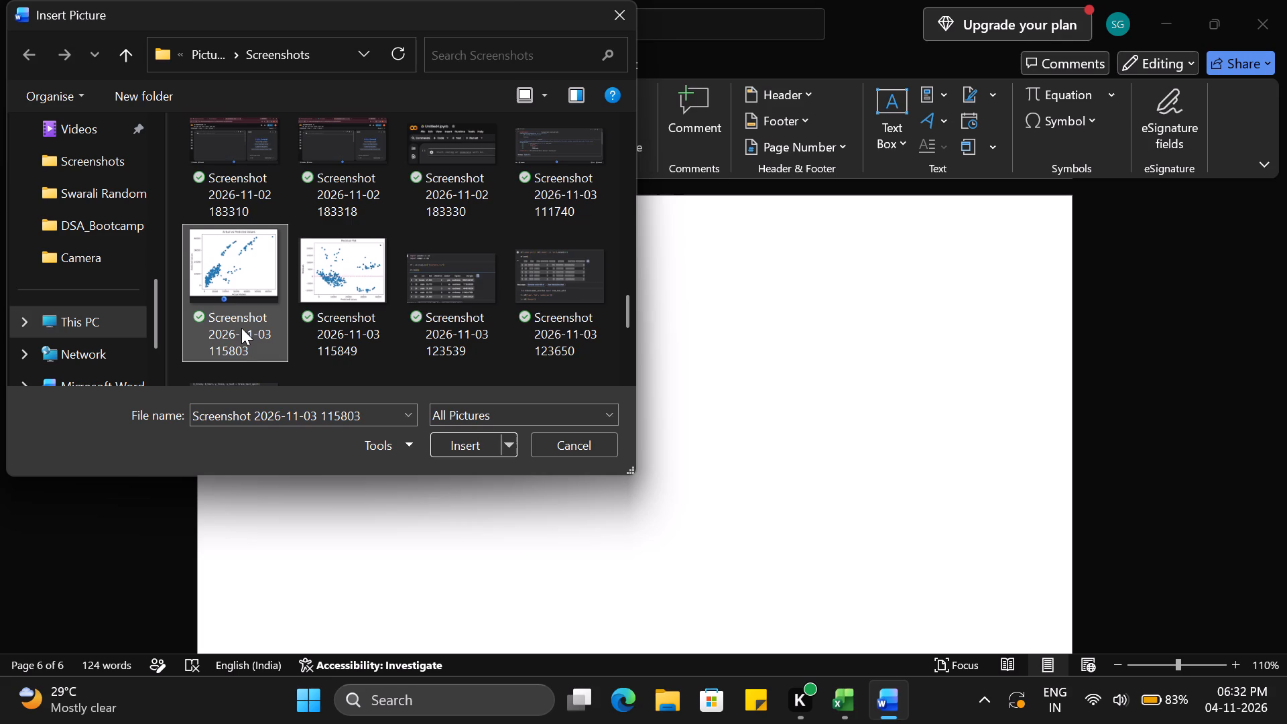
left_click(321, 314, "ctrl+shift")
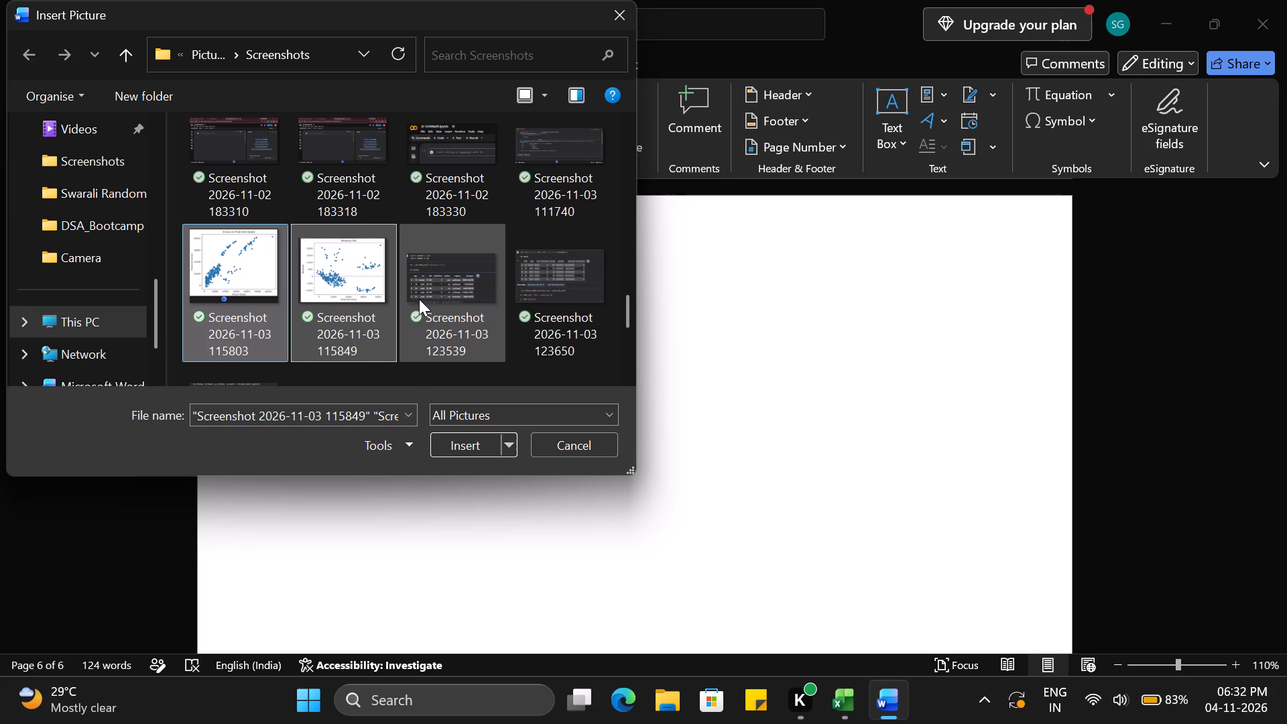
left_click(440, 299, "ctrl")
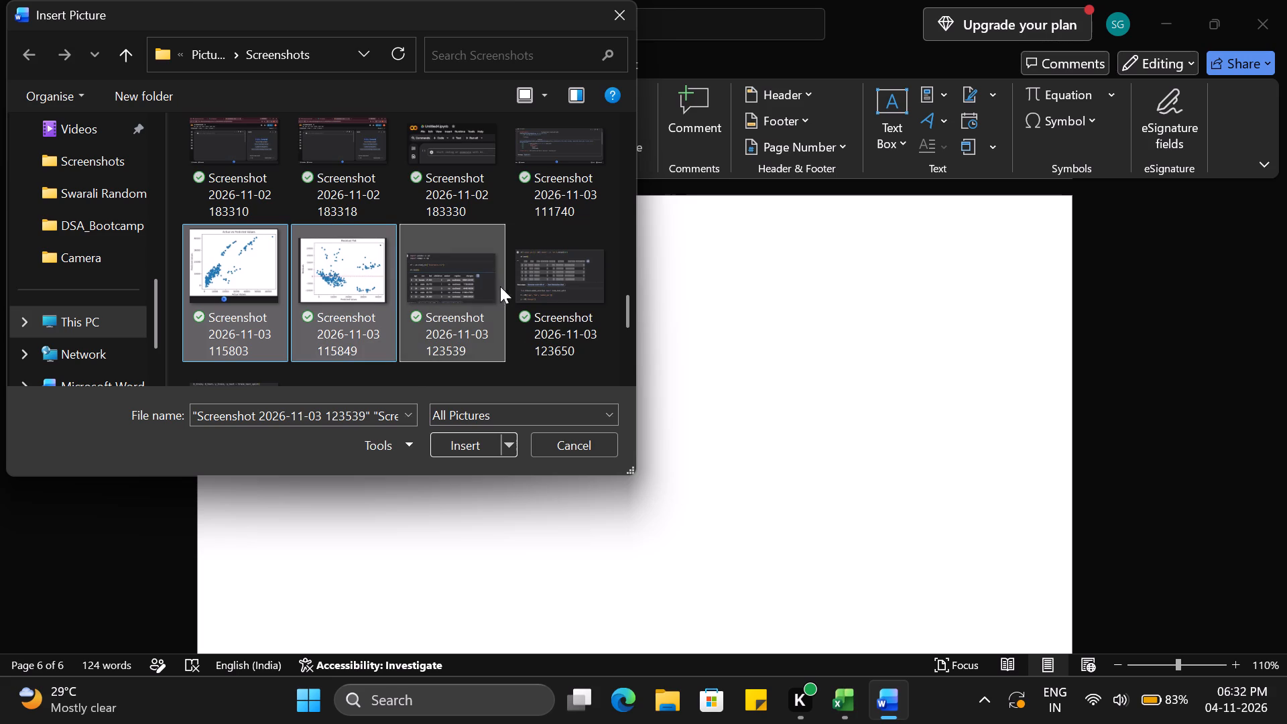
left_click(553, 294, "ctrl+shift")
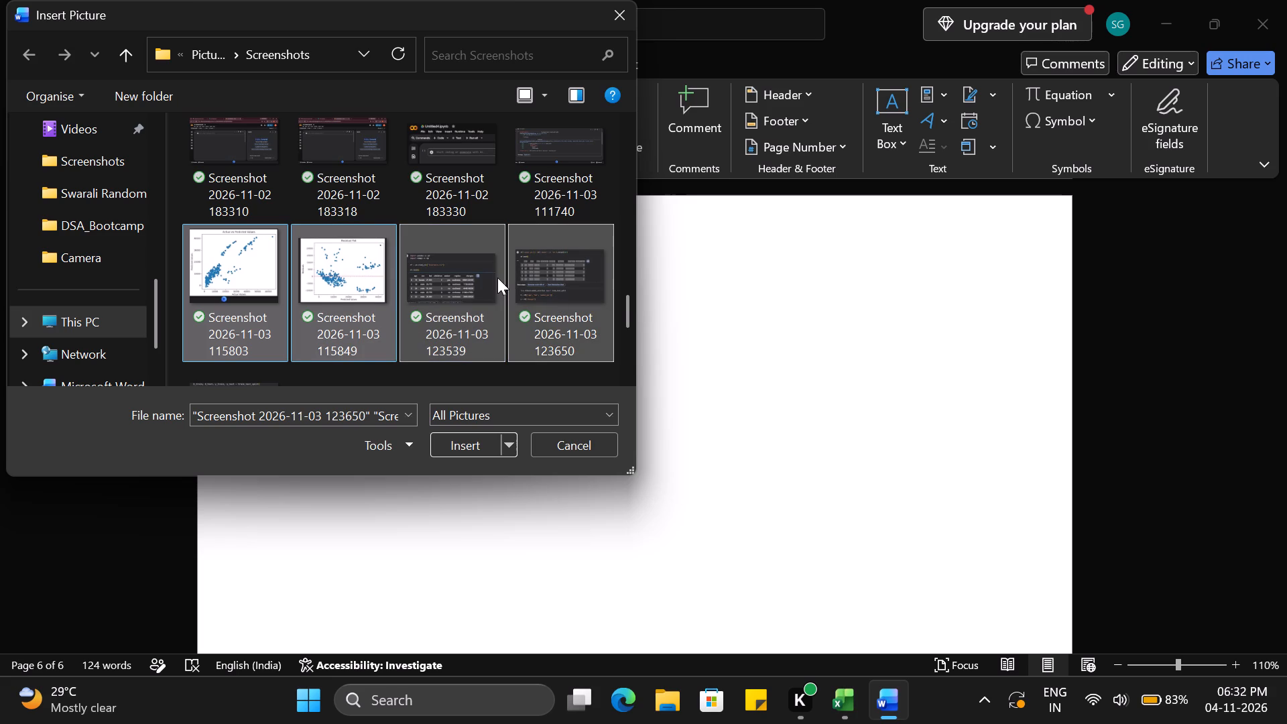
scroll(497, 278, "down", 1, "ctrl")
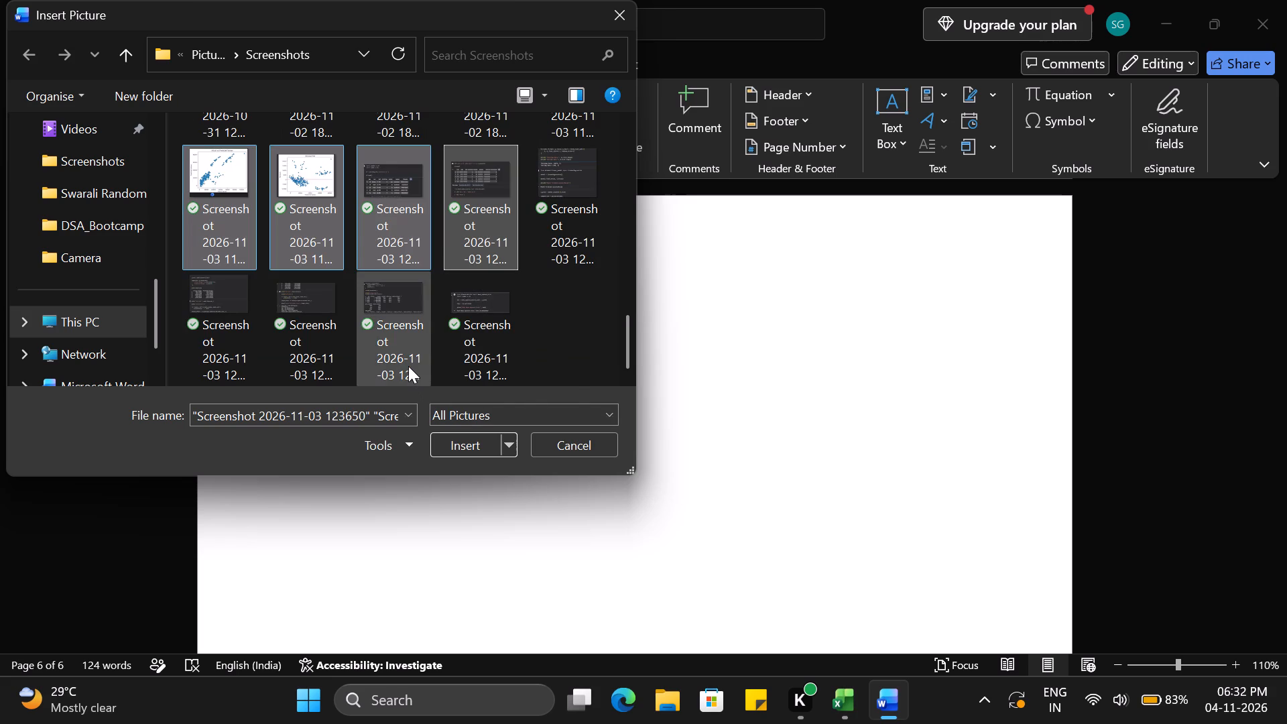
left_click(576, 225, "ctrl")
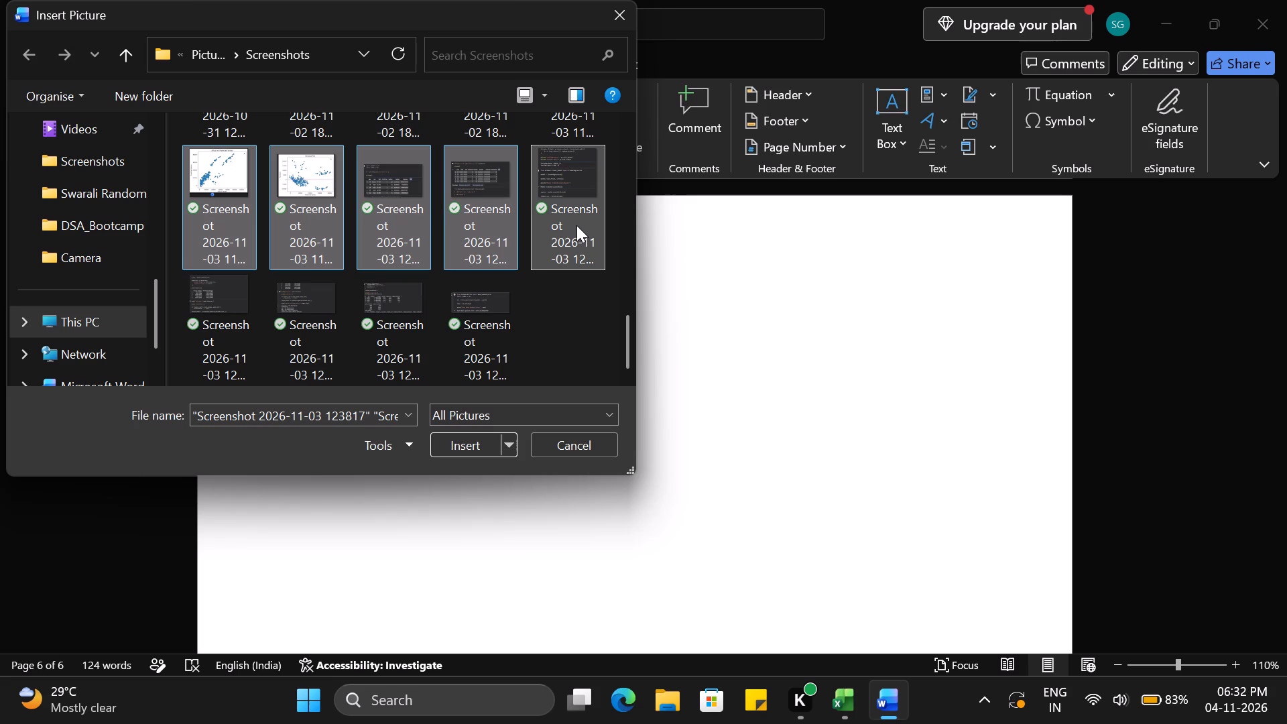
key("ctrl+Right")
key("ctrl+shift+Right")
key("ctrl+shift+Right")
key("ctrl+shift+Right")
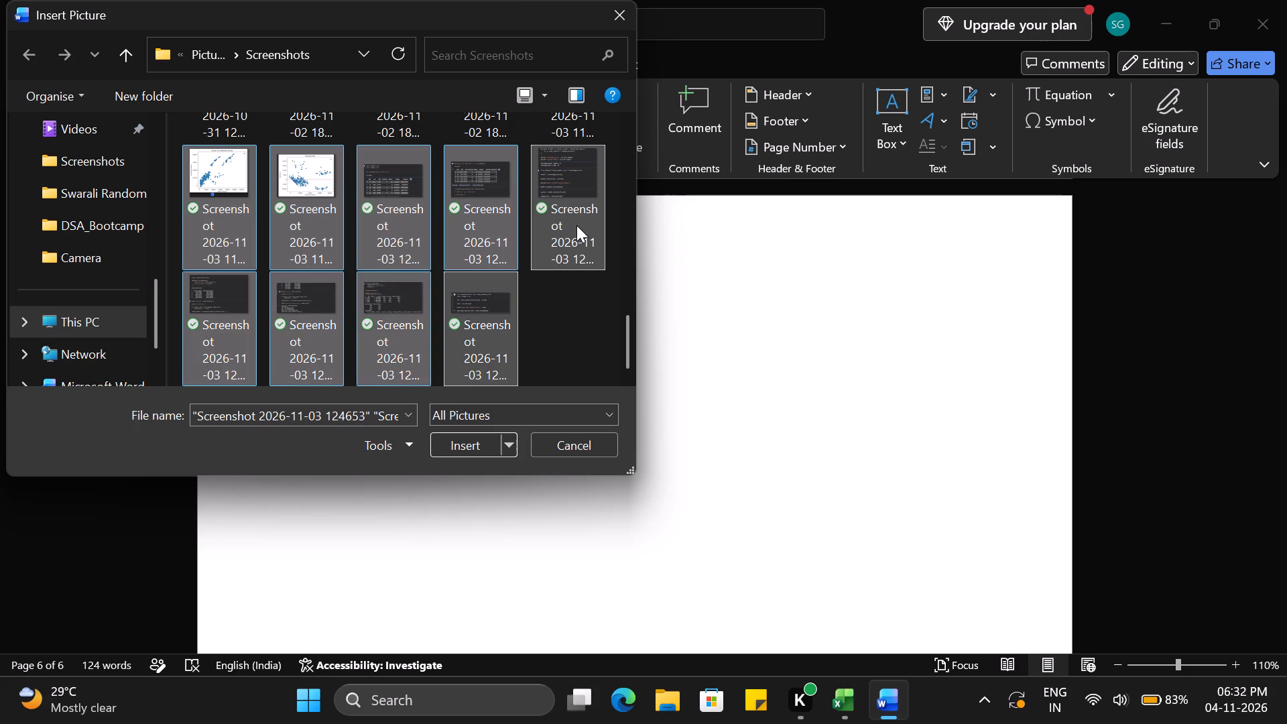
left_click(480, 437)
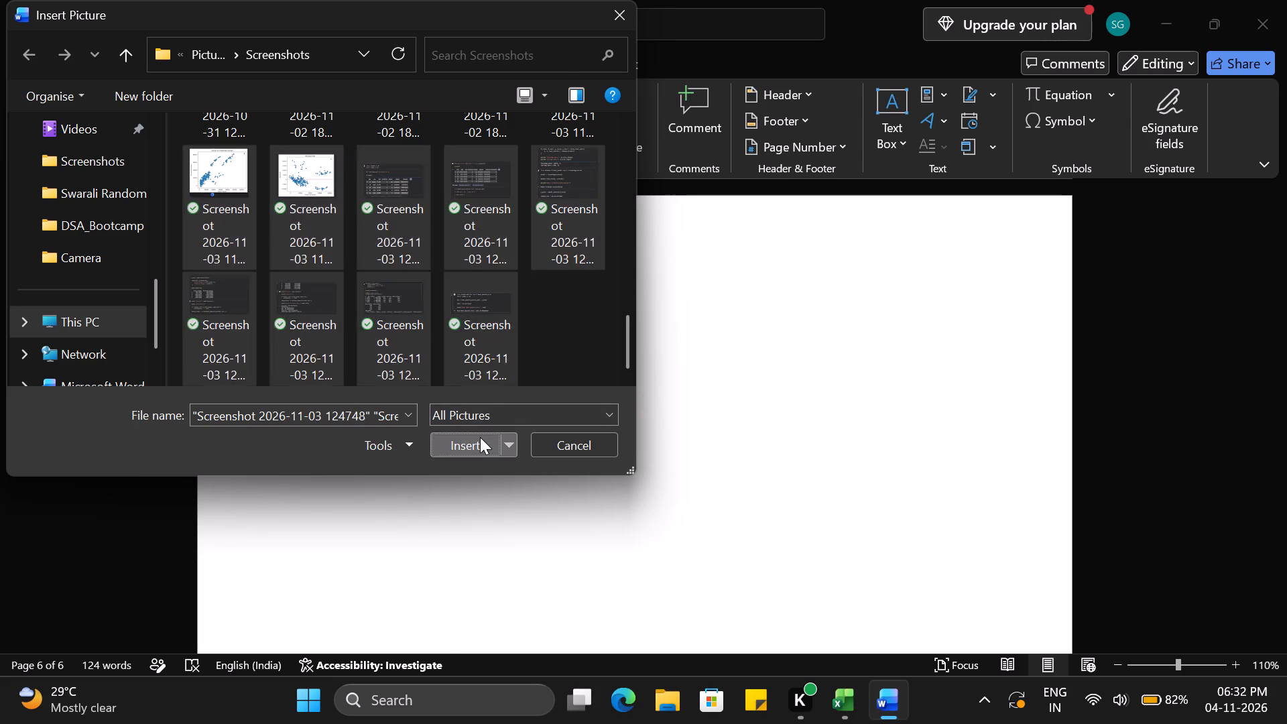
Look over the newly inserted code and output screenshots on the report's final pages.
scroll(504, 481, "up", 1)
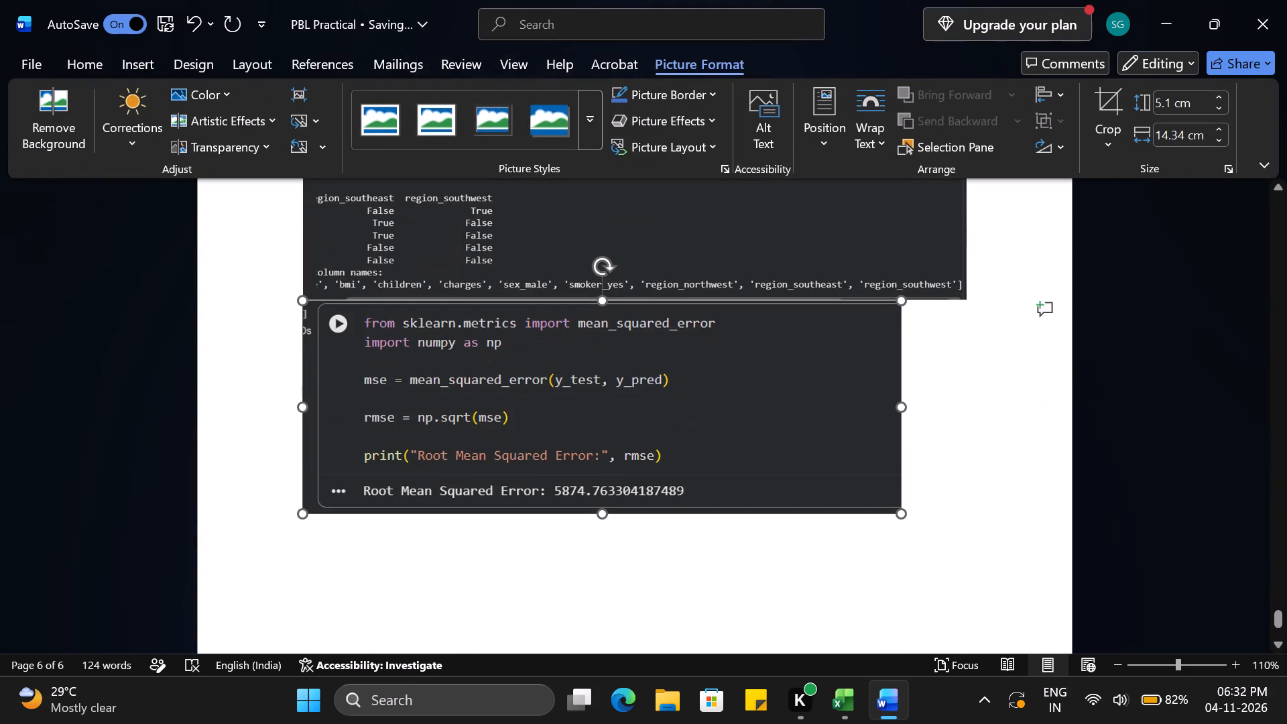
scroll(504, 481, "up", 5)
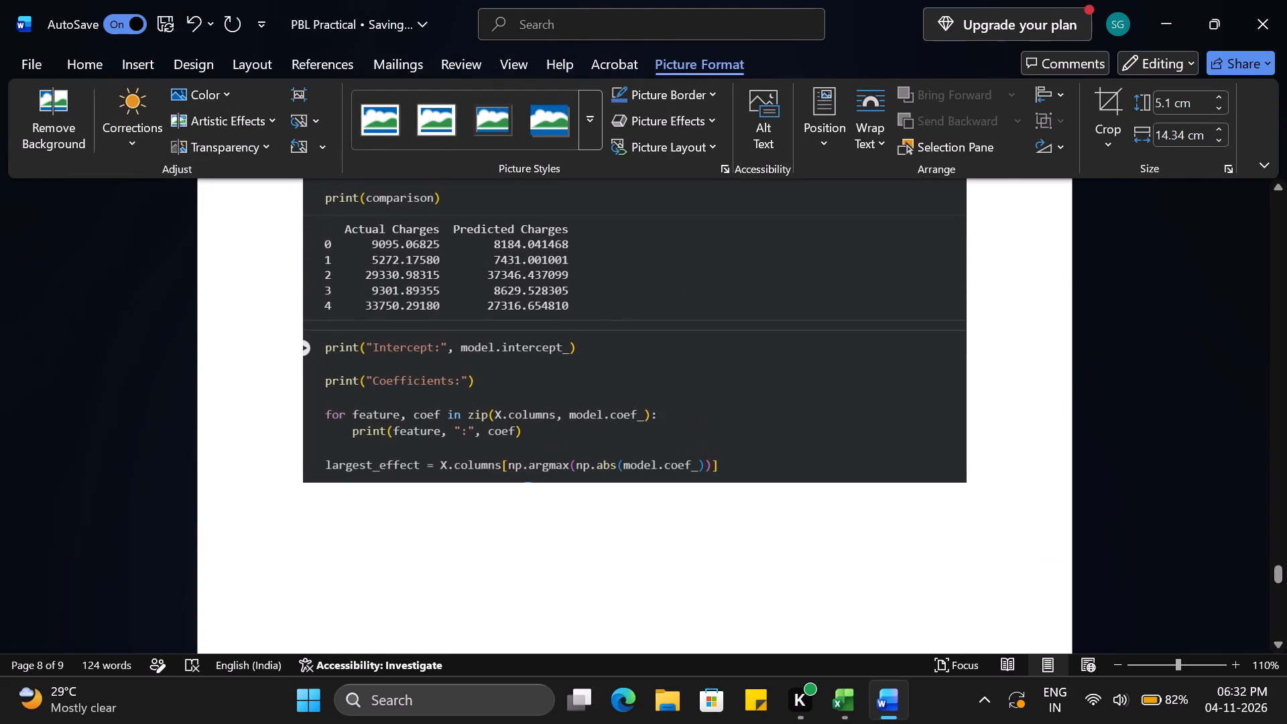
scroll(504, 481, "down", 6)
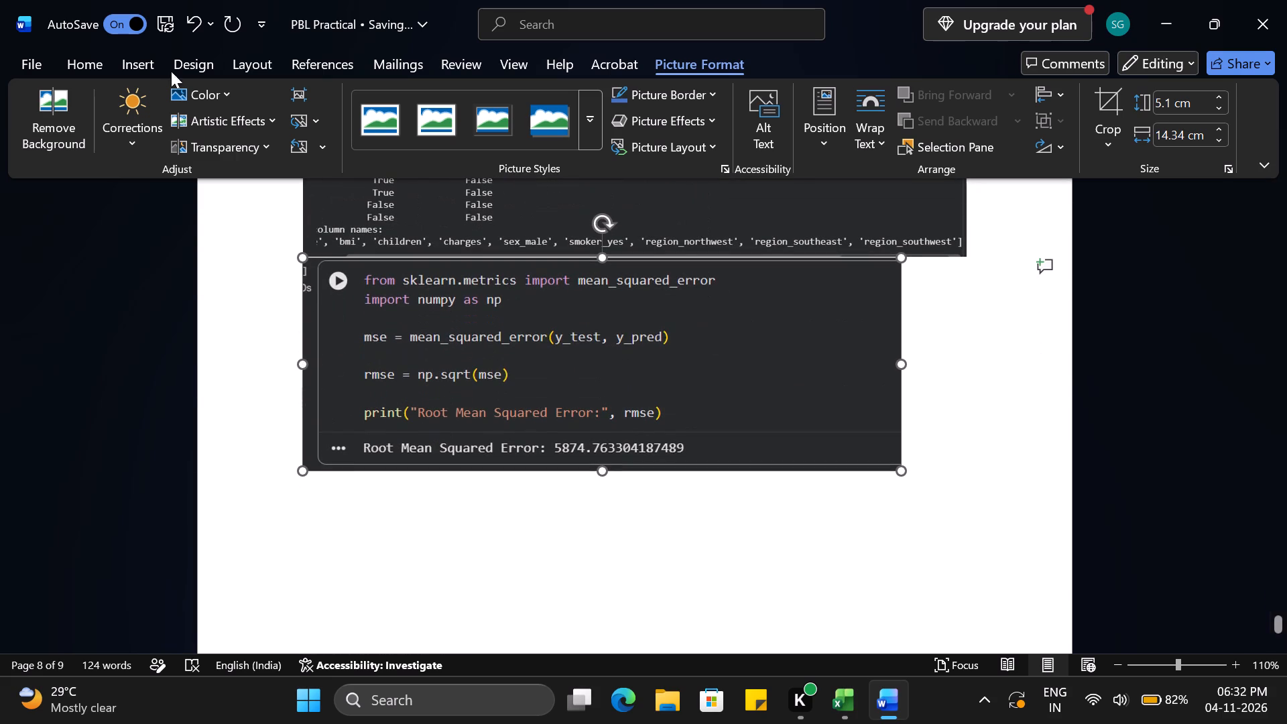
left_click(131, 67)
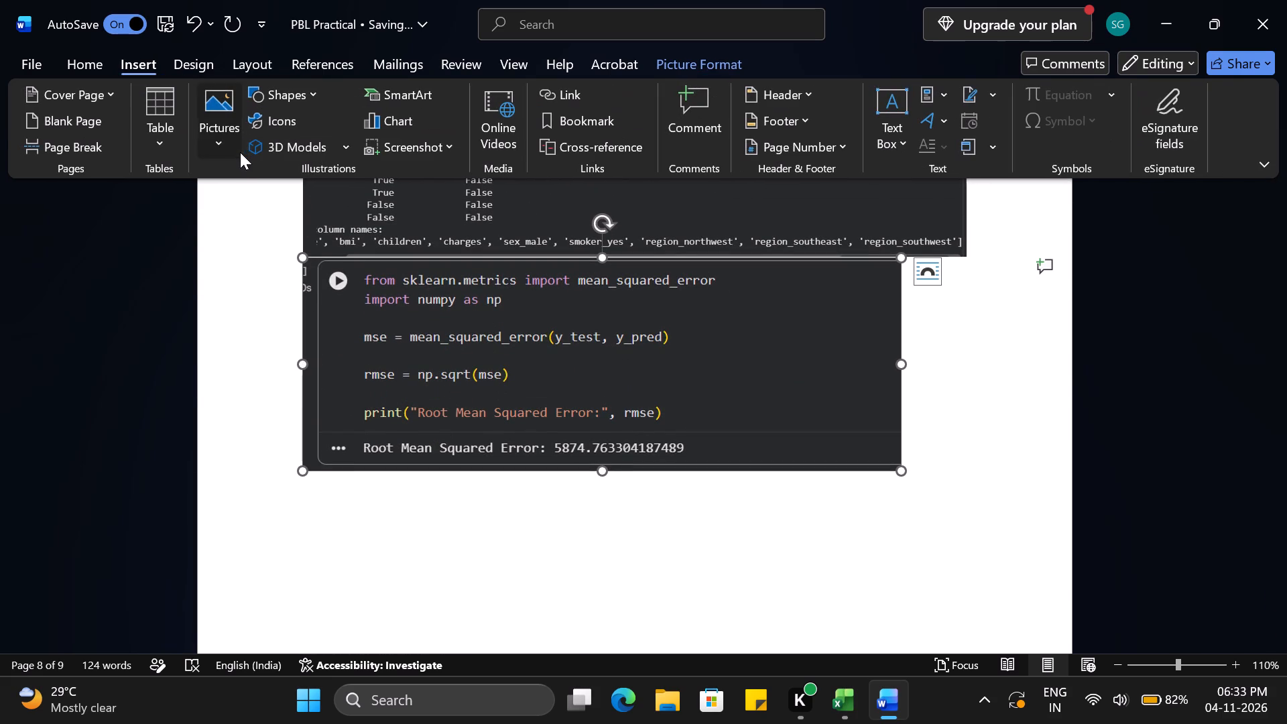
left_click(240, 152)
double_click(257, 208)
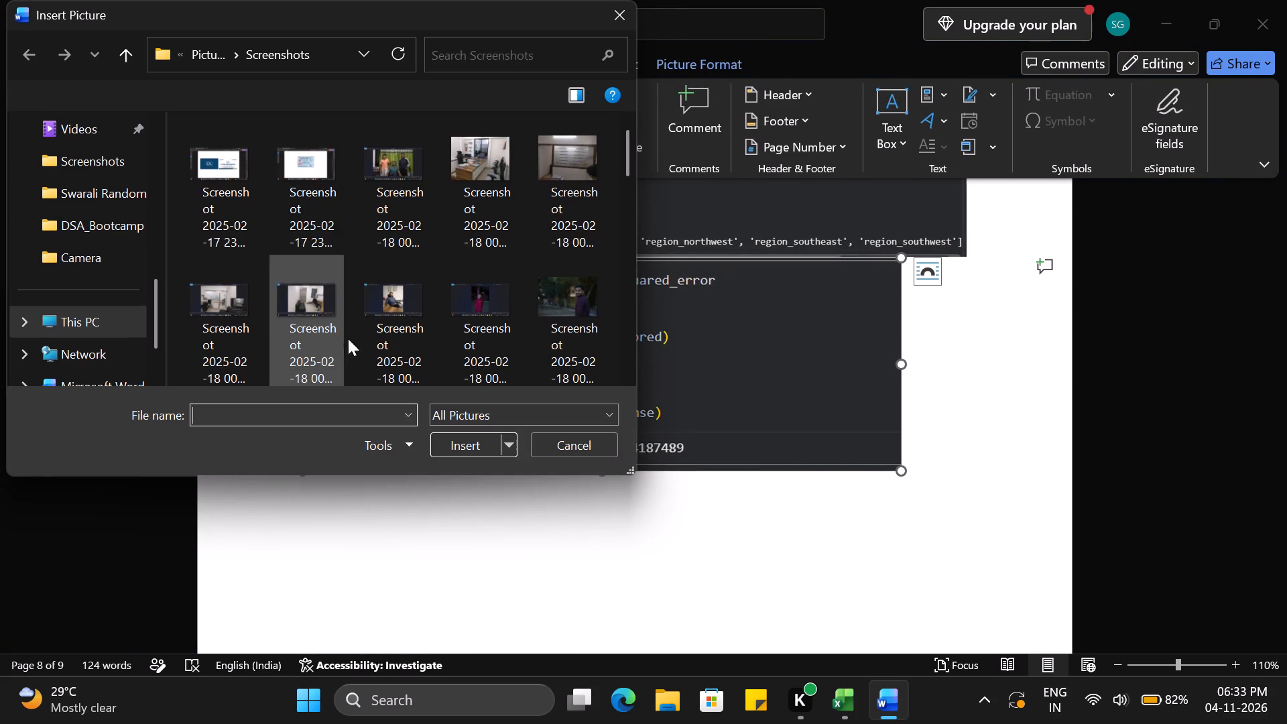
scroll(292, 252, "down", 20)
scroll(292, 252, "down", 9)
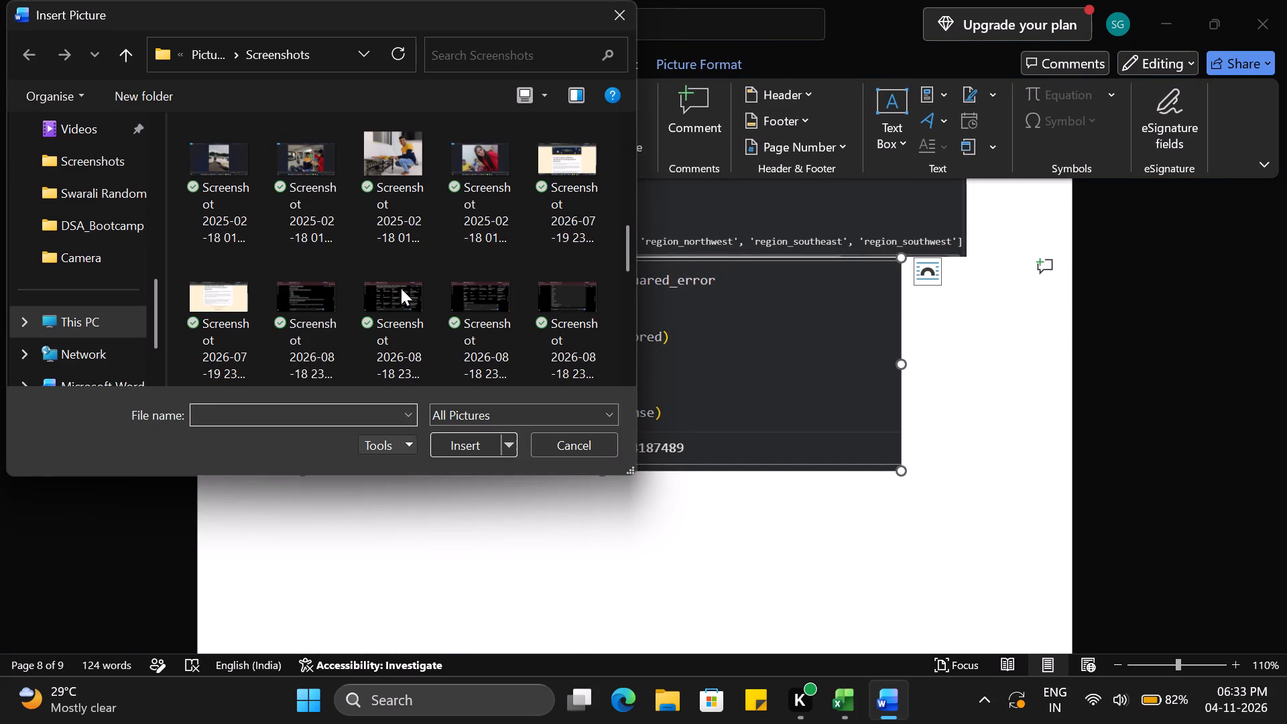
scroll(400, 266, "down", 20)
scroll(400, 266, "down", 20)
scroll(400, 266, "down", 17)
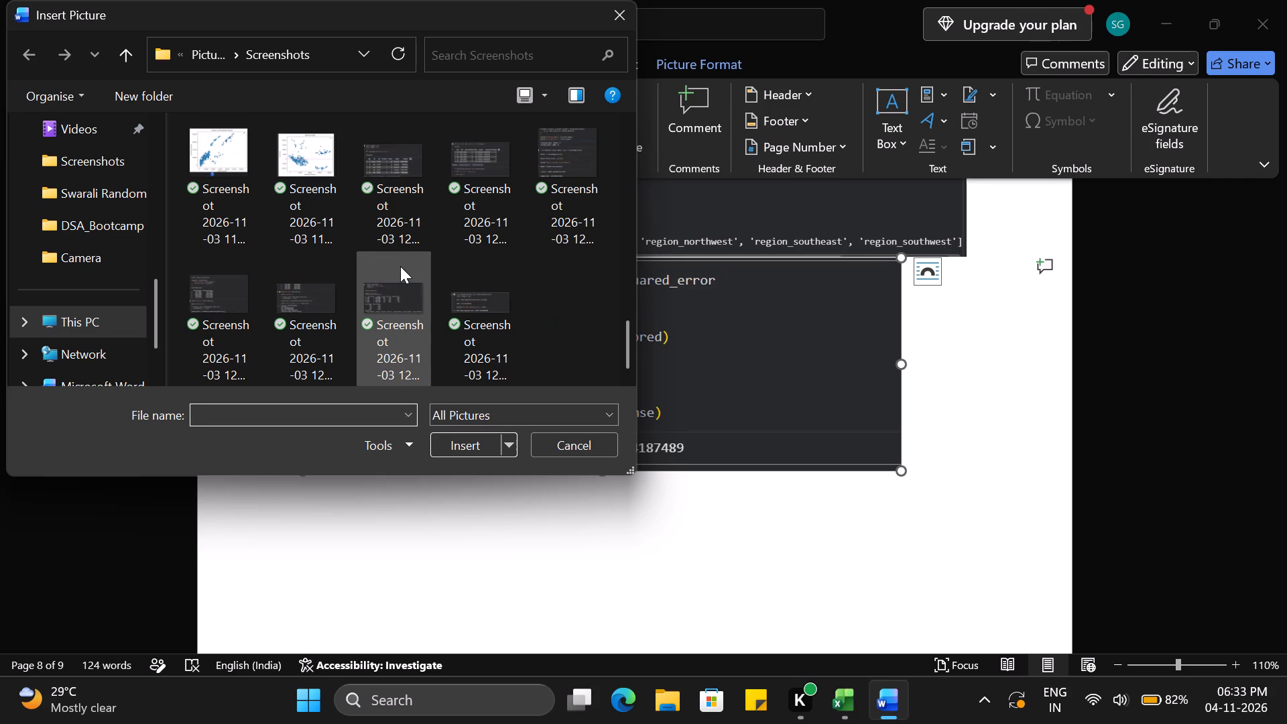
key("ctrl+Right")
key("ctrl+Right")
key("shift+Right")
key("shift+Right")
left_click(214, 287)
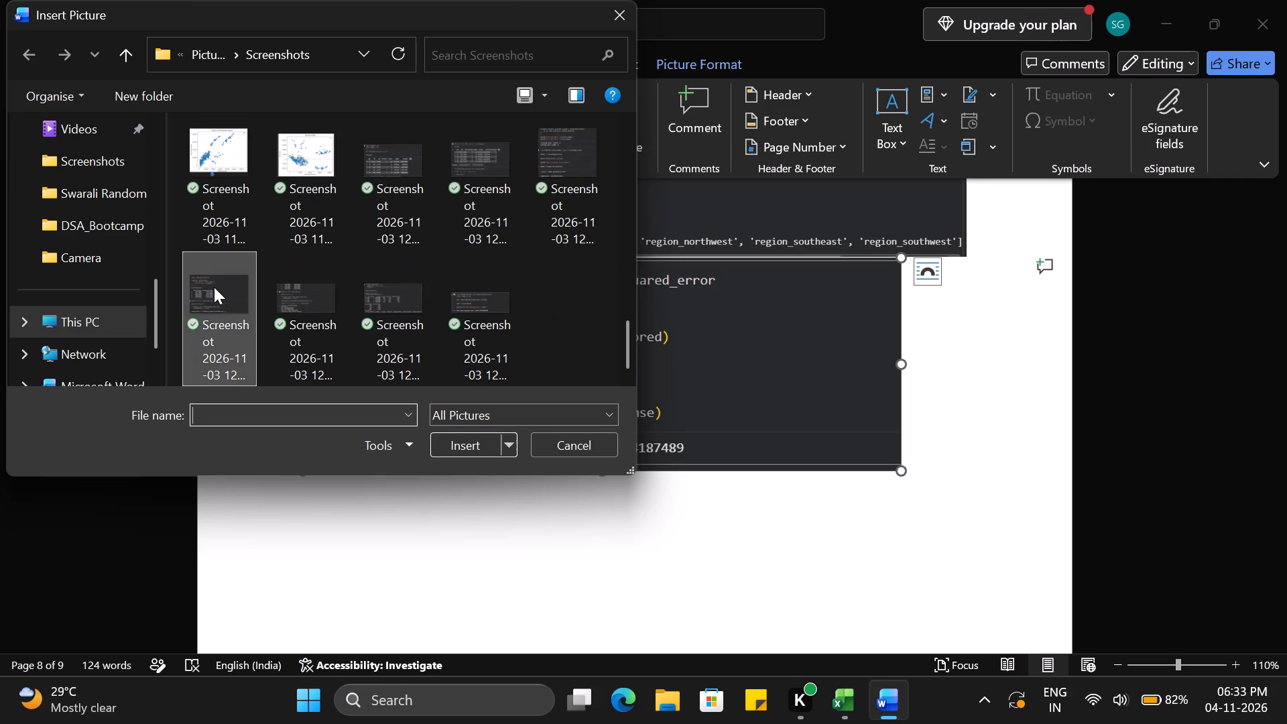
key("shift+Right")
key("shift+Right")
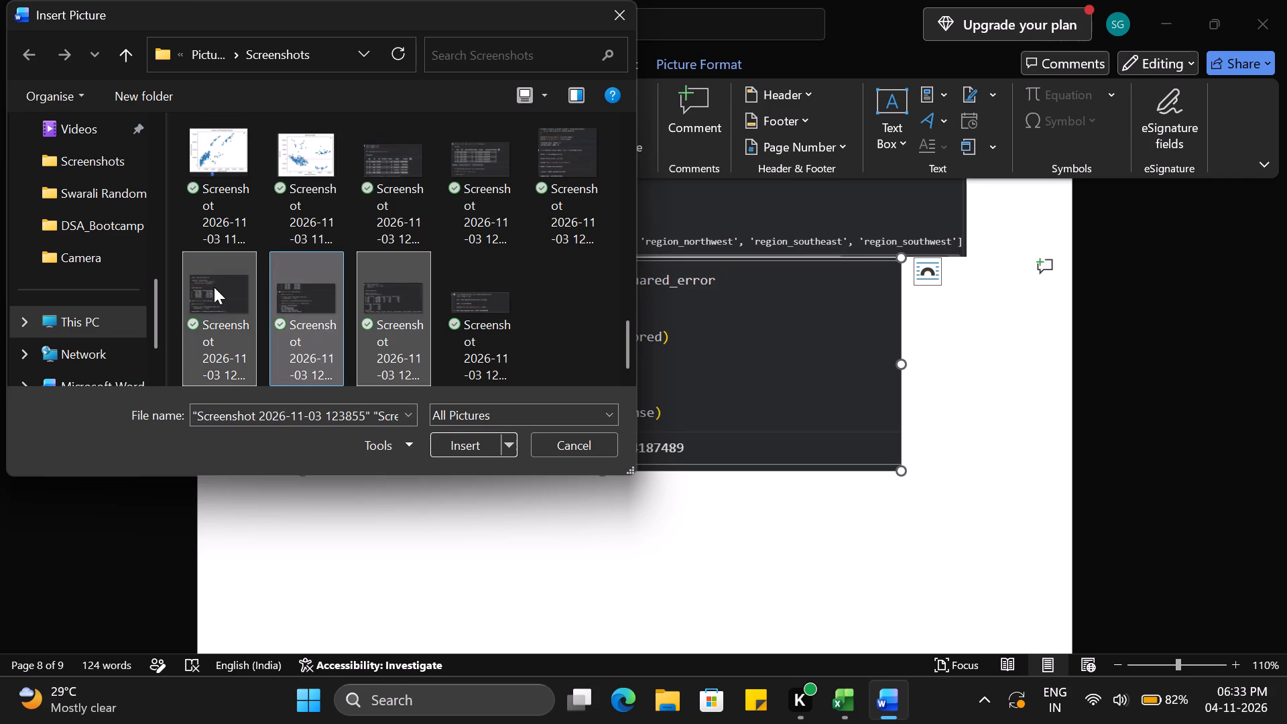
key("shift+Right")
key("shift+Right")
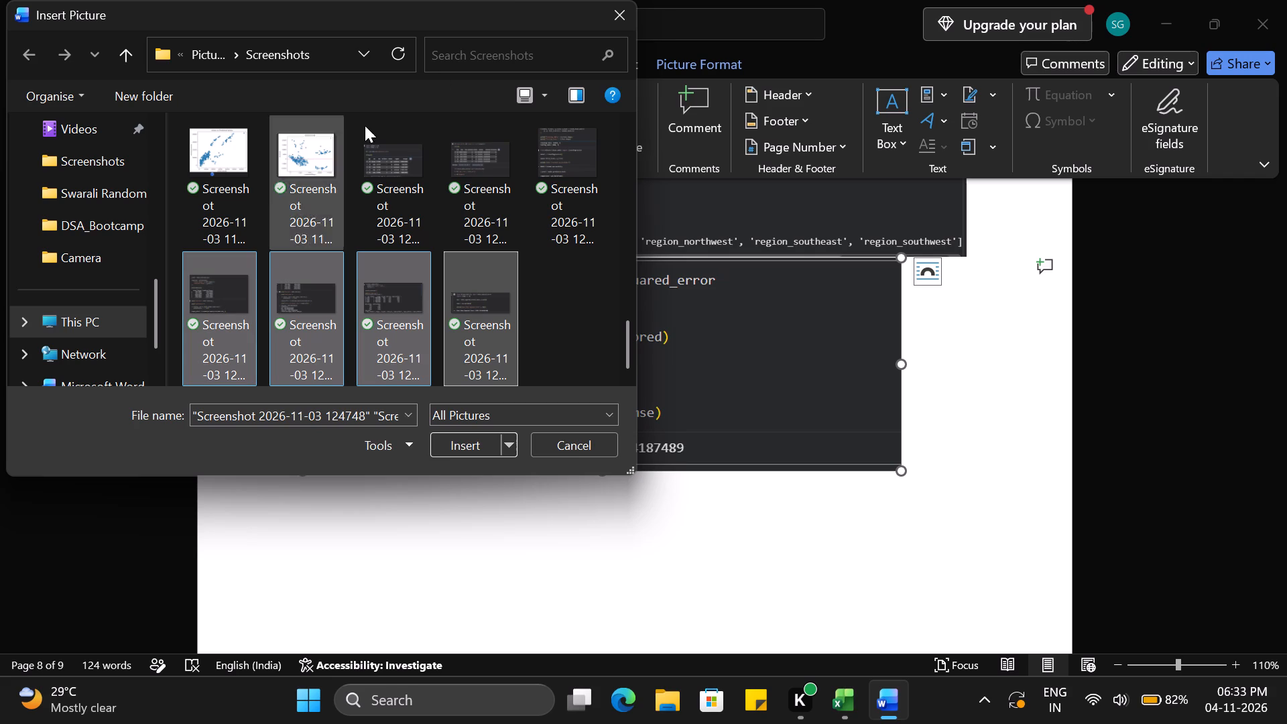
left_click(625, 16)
Review the inserted code and output screenshots on the report's last pages, working back from the mean squared error picture.
scroll(499, 505, "up", 1)
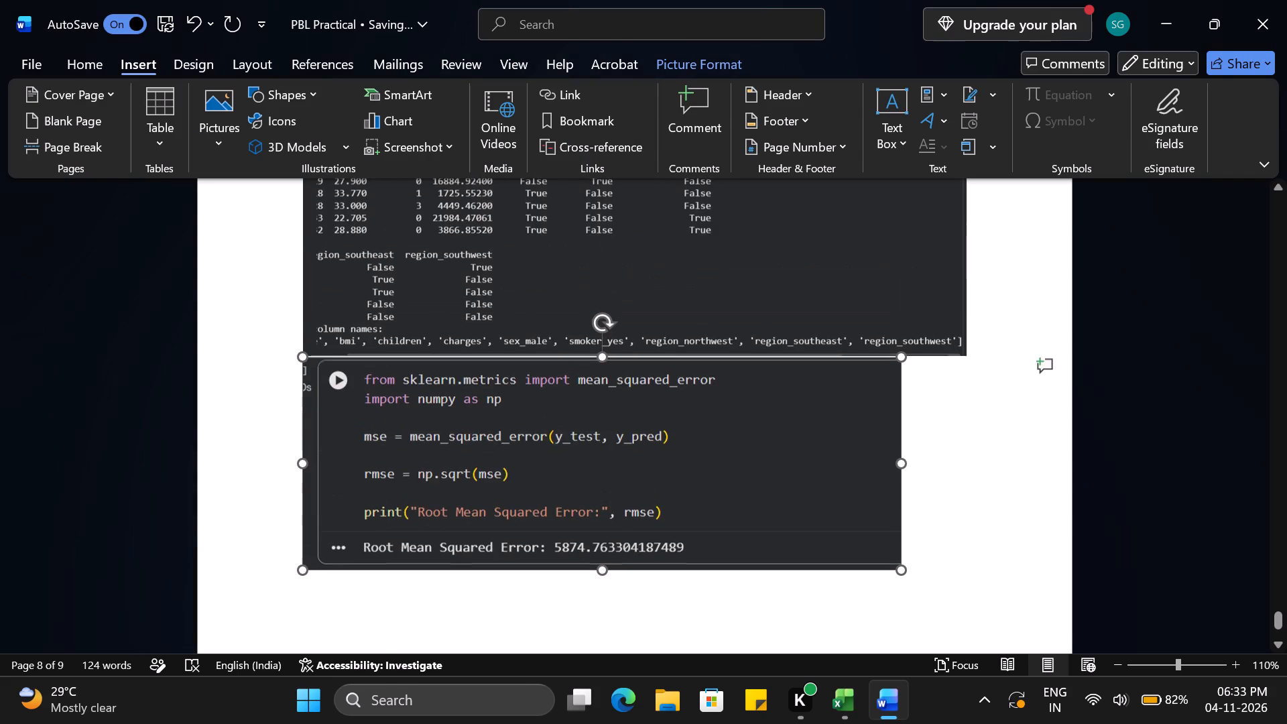
scroll(508, 555, "up", 6)
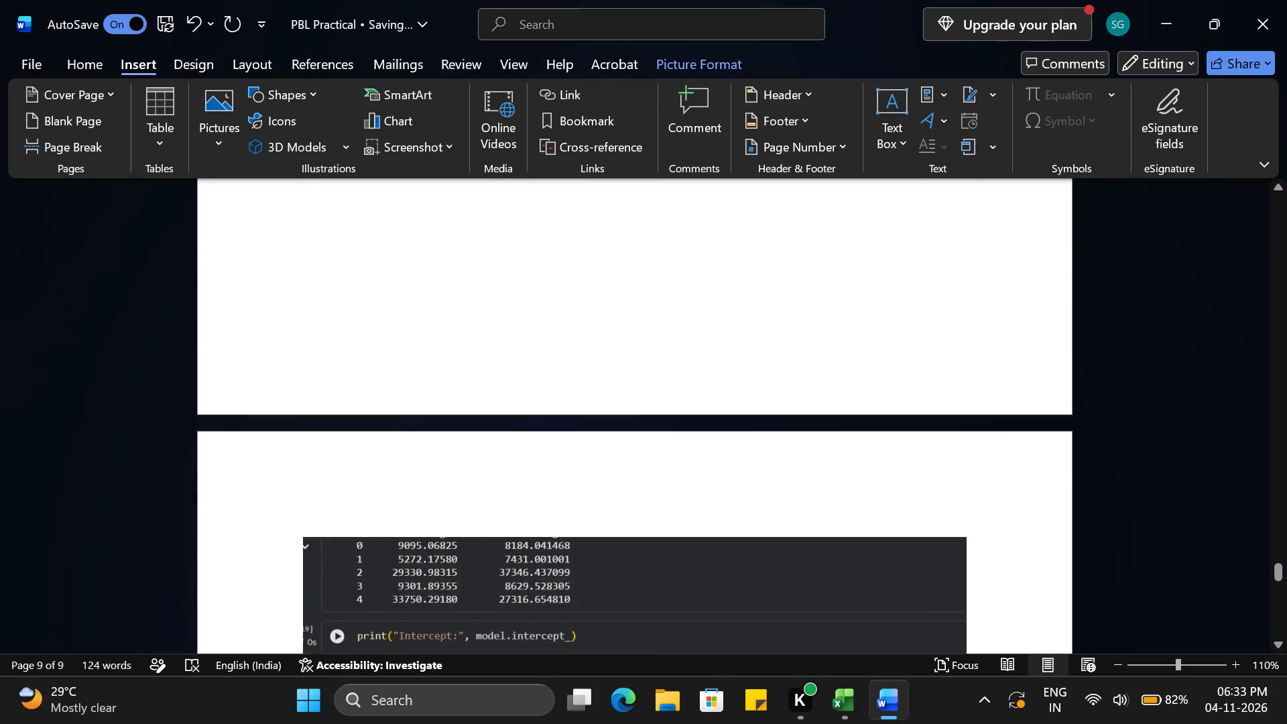
scroll(508, 555, "up", 5)
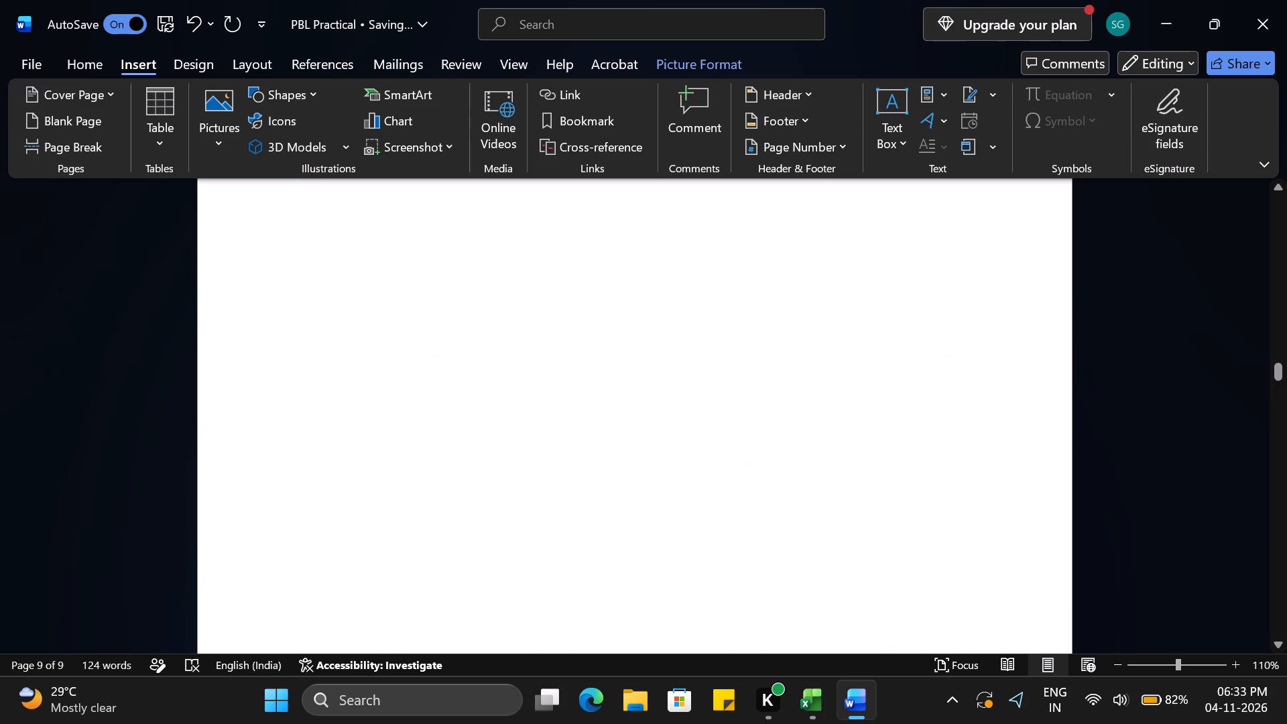
scroll(508, 555, "up", 9)
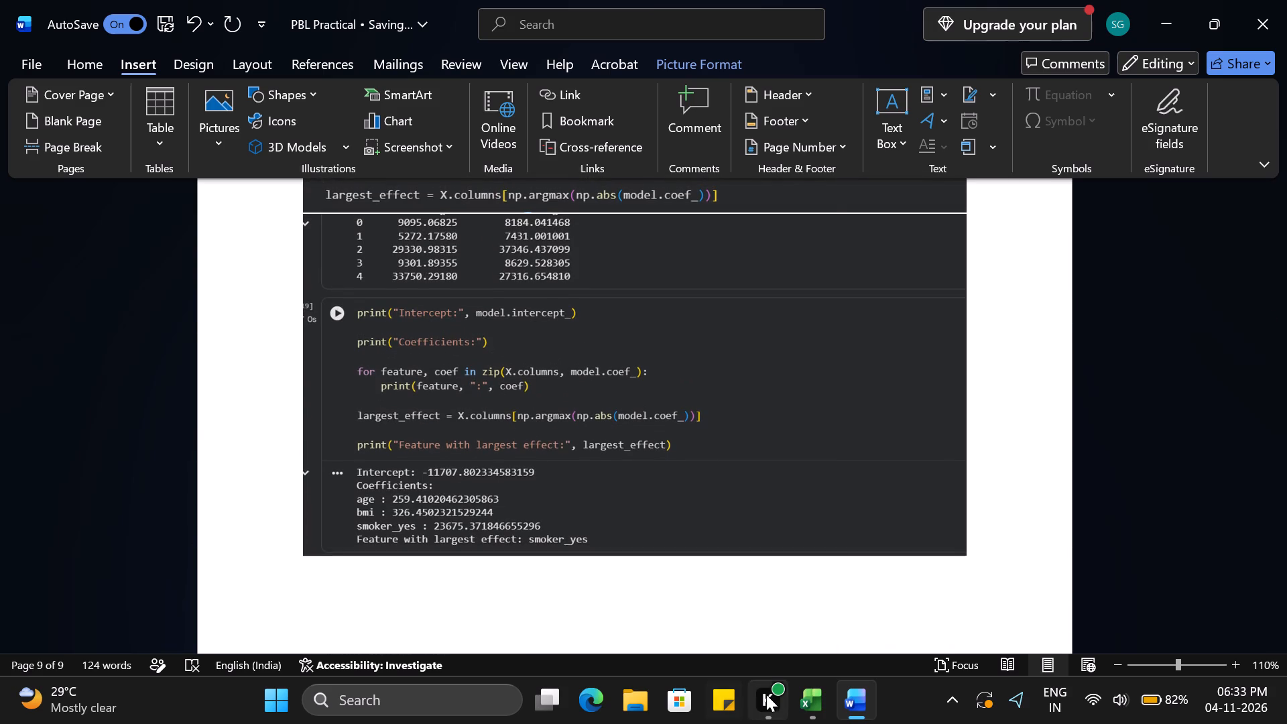
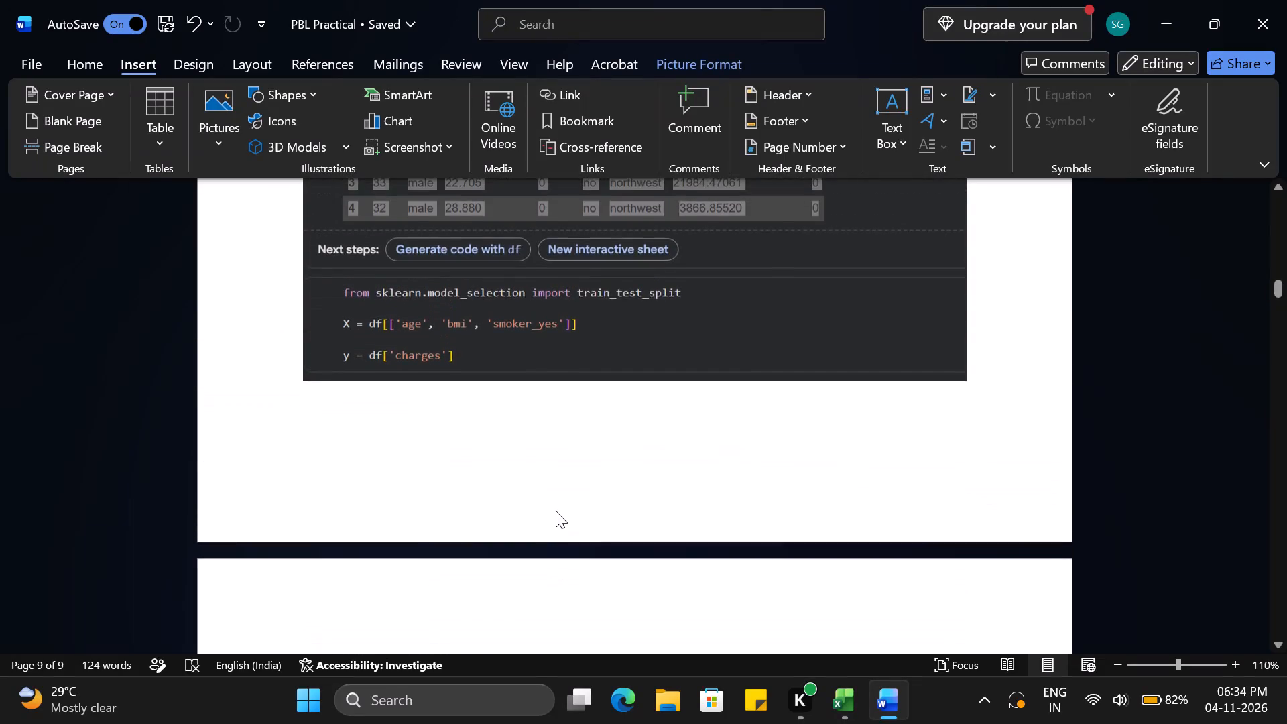
Insert the thumbs-up 3D model from the Emoji category of the online 3D models on the last page.
scroll(556, 511, "down", 2)
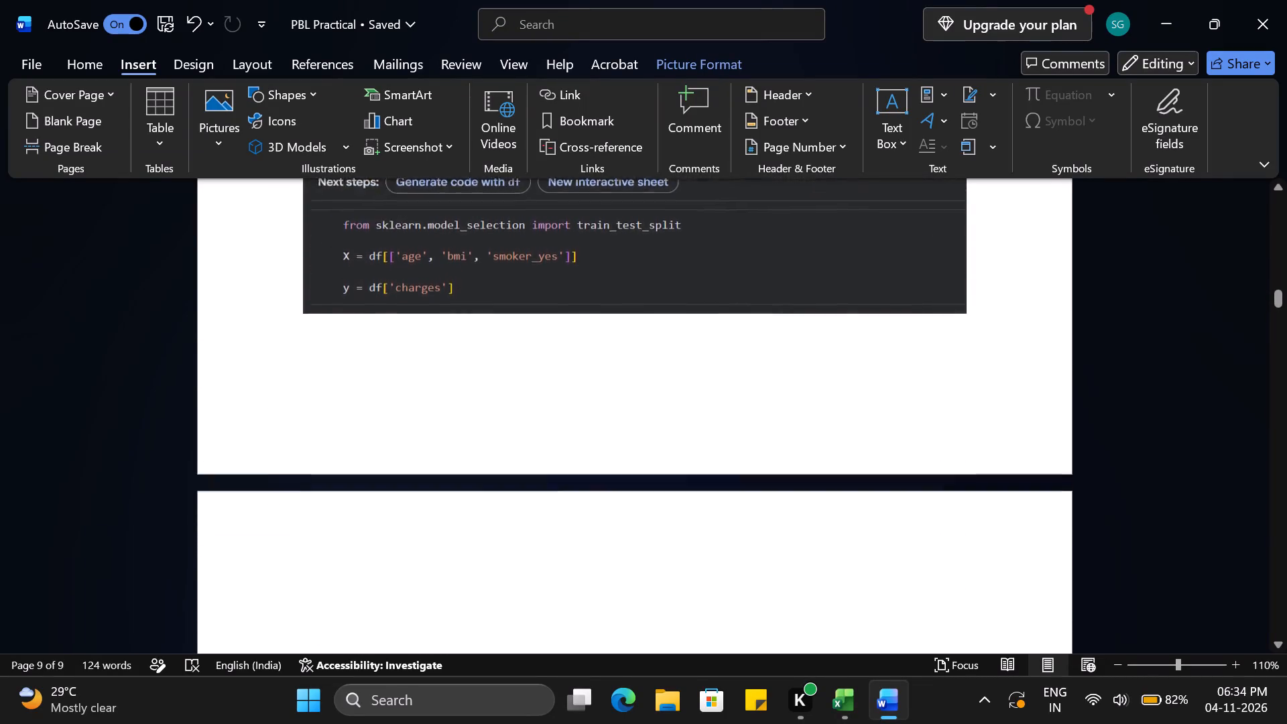
scroll(556, 511, "down", 3)
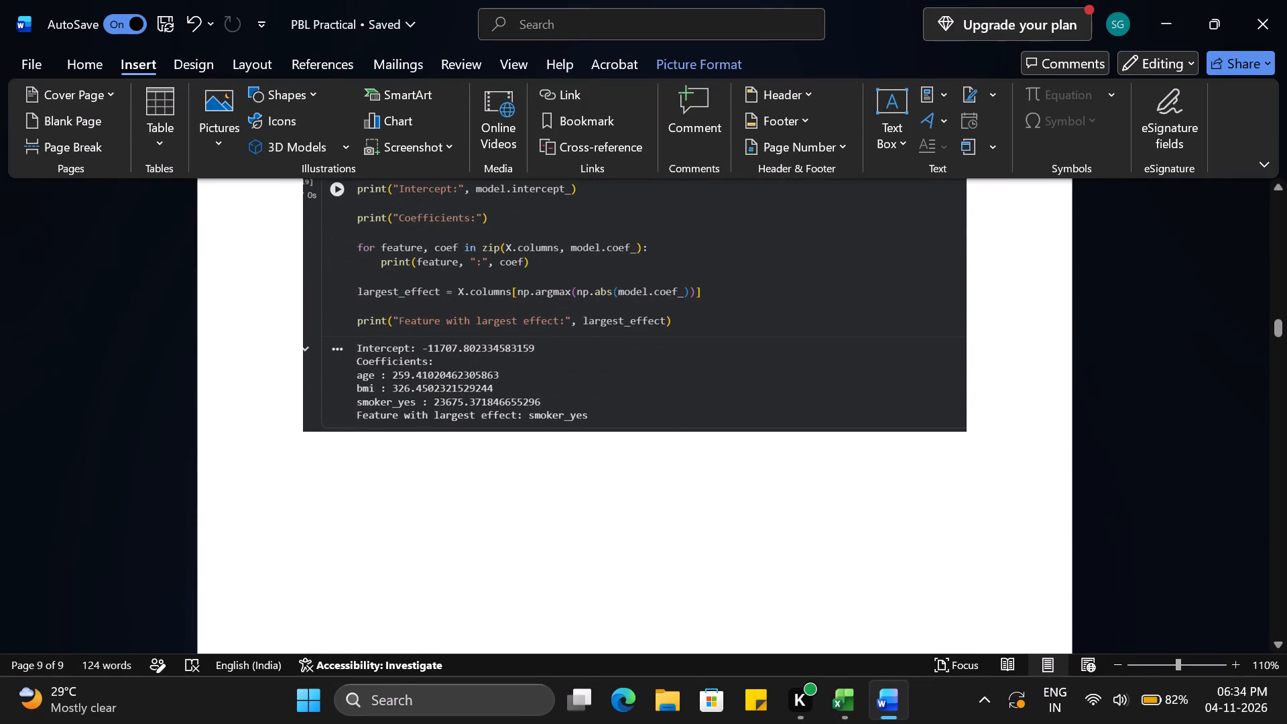
left_click(286, 146)
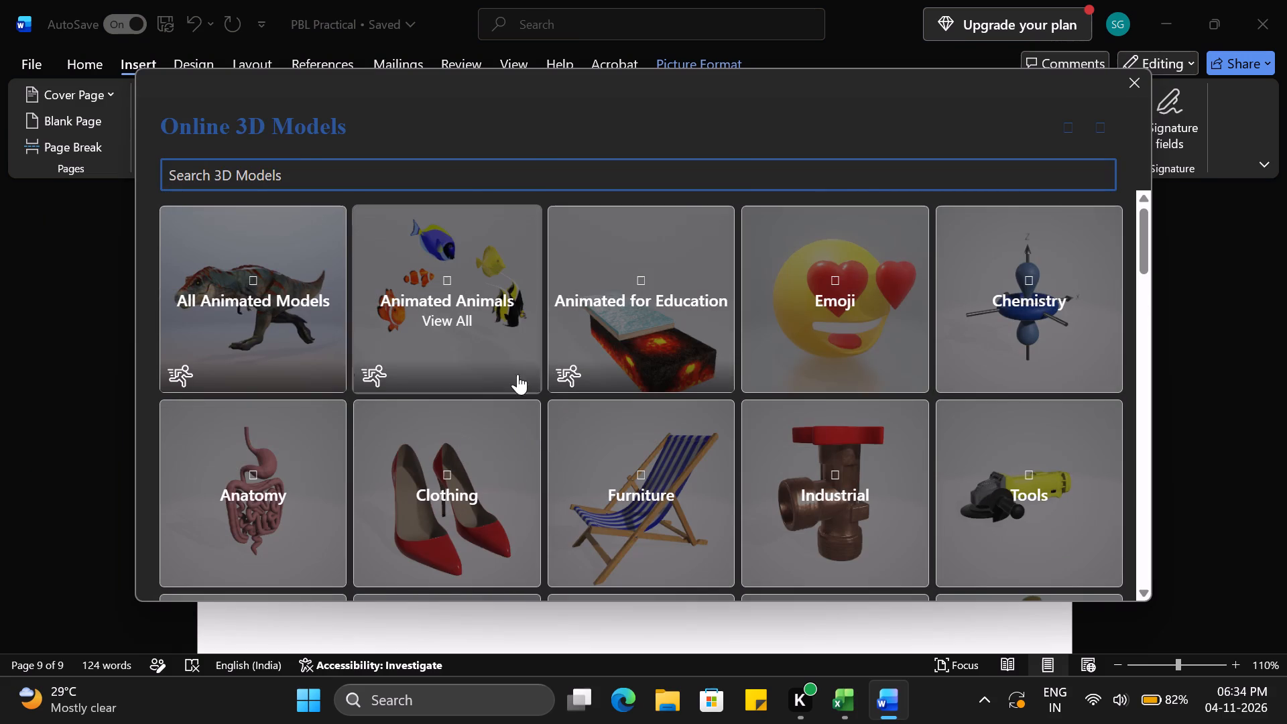
scroll(515, 434, "down", 1)
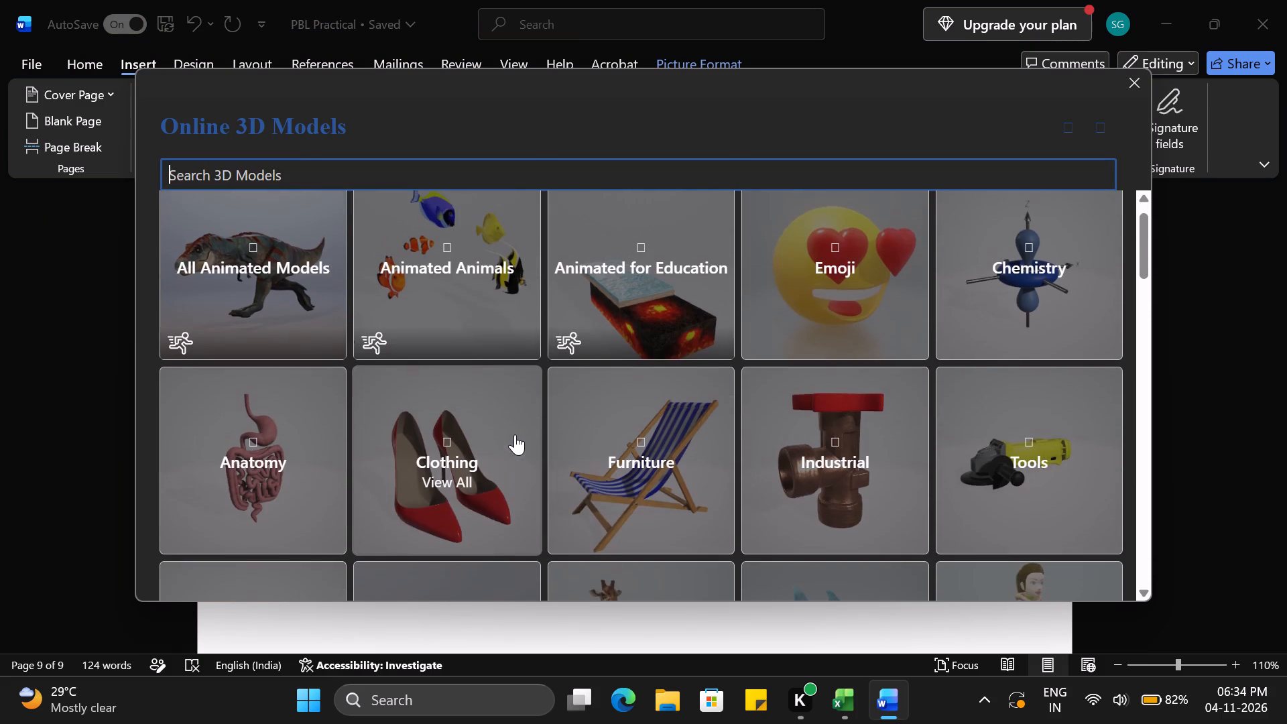
left_click(869, 282)
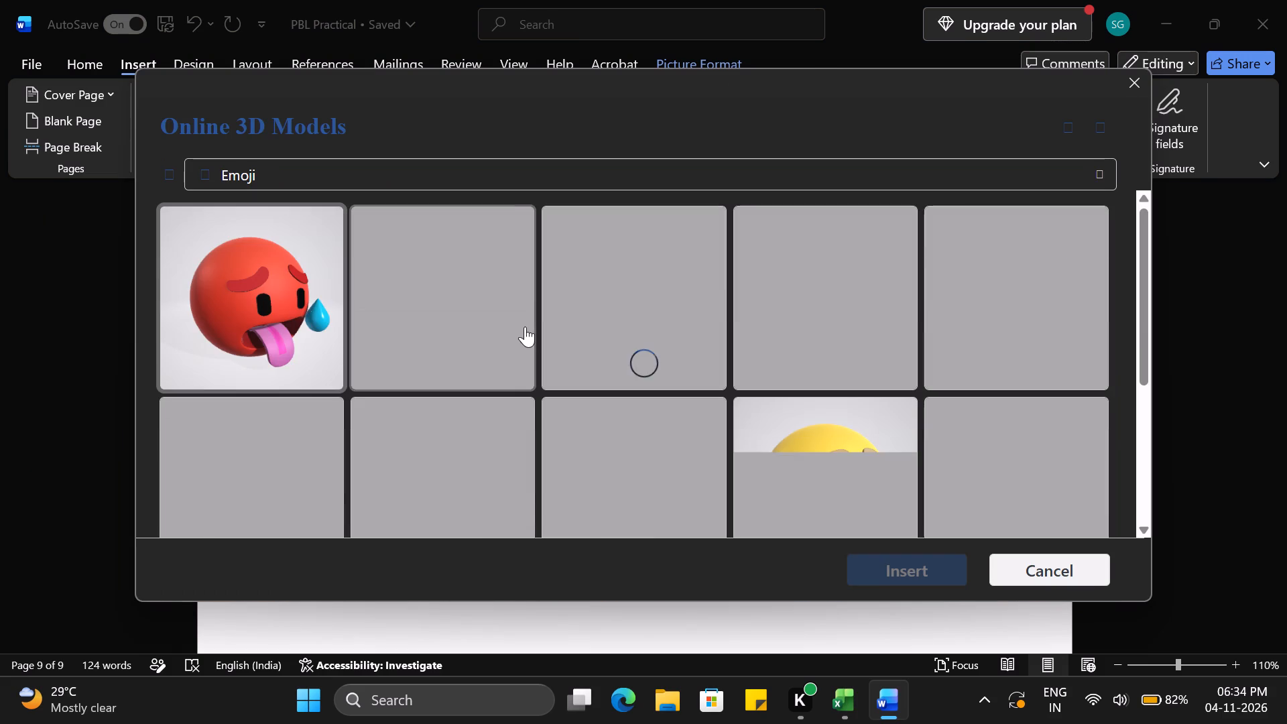
scroll(471, 379, "up", 1)
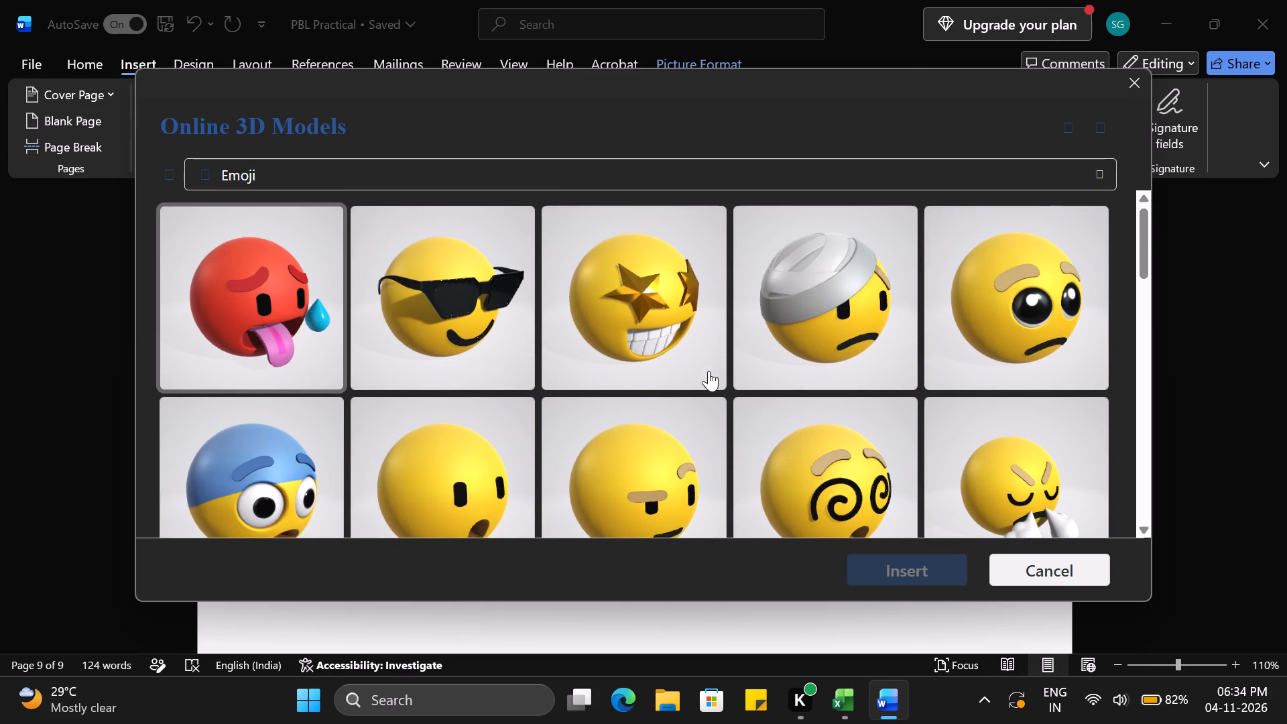
scroll(751, 441, "down", 2)
scroll(689, 434, "down", 1)
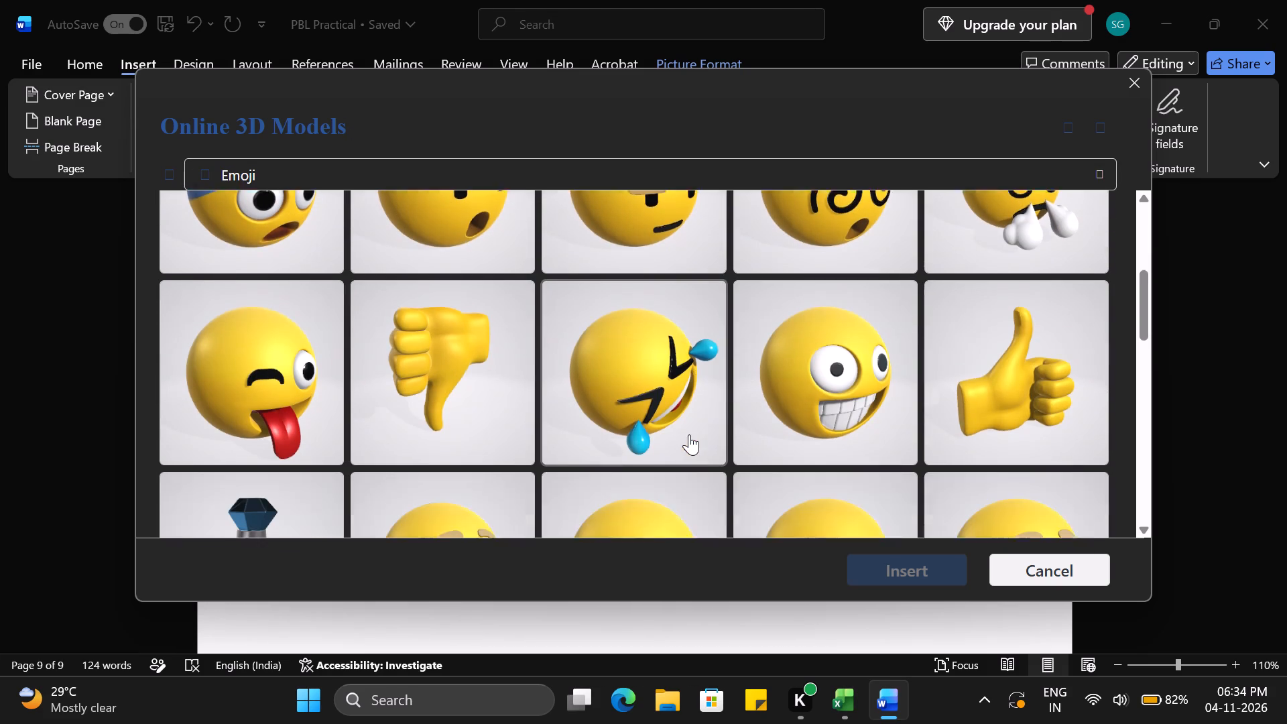
scroll(689, 434, "down", 1)
left_click(1059, 216)
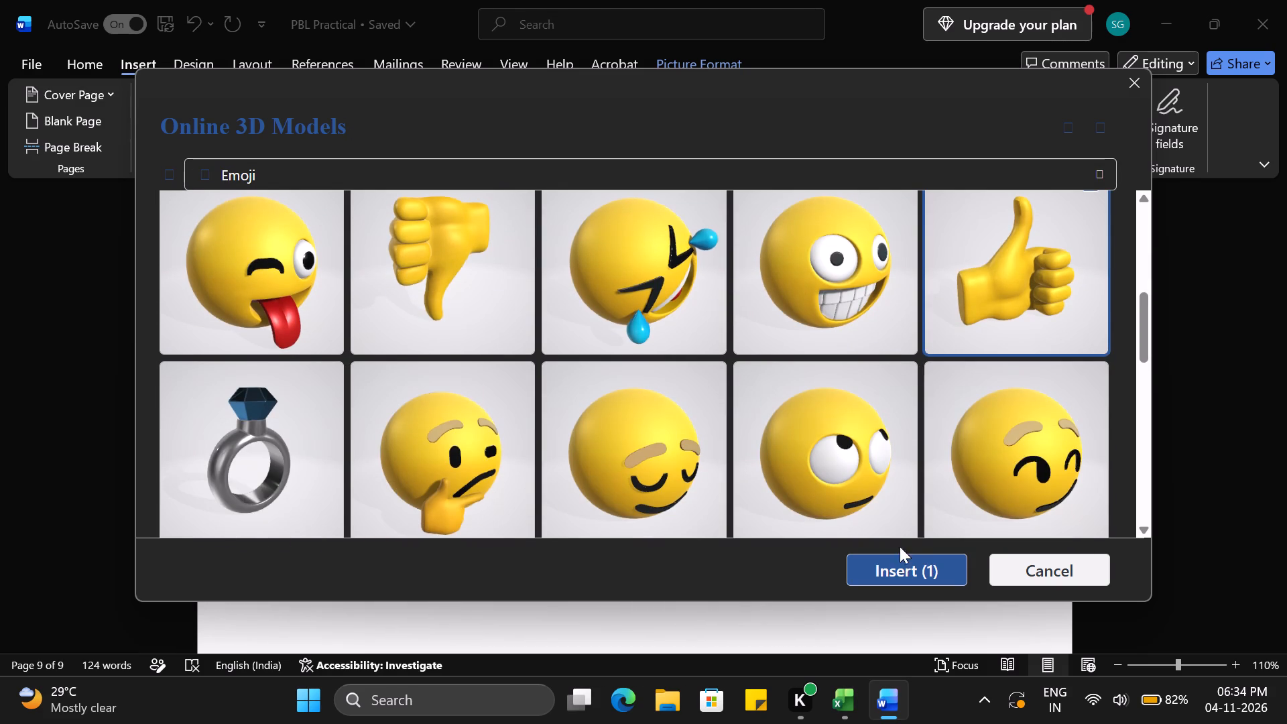
left_click(890, 559)
Shrink the thumbs-up model proportionally to about 3.38 cm high and 3.11 cm wide.
scroll(692, 559, "up", 1)
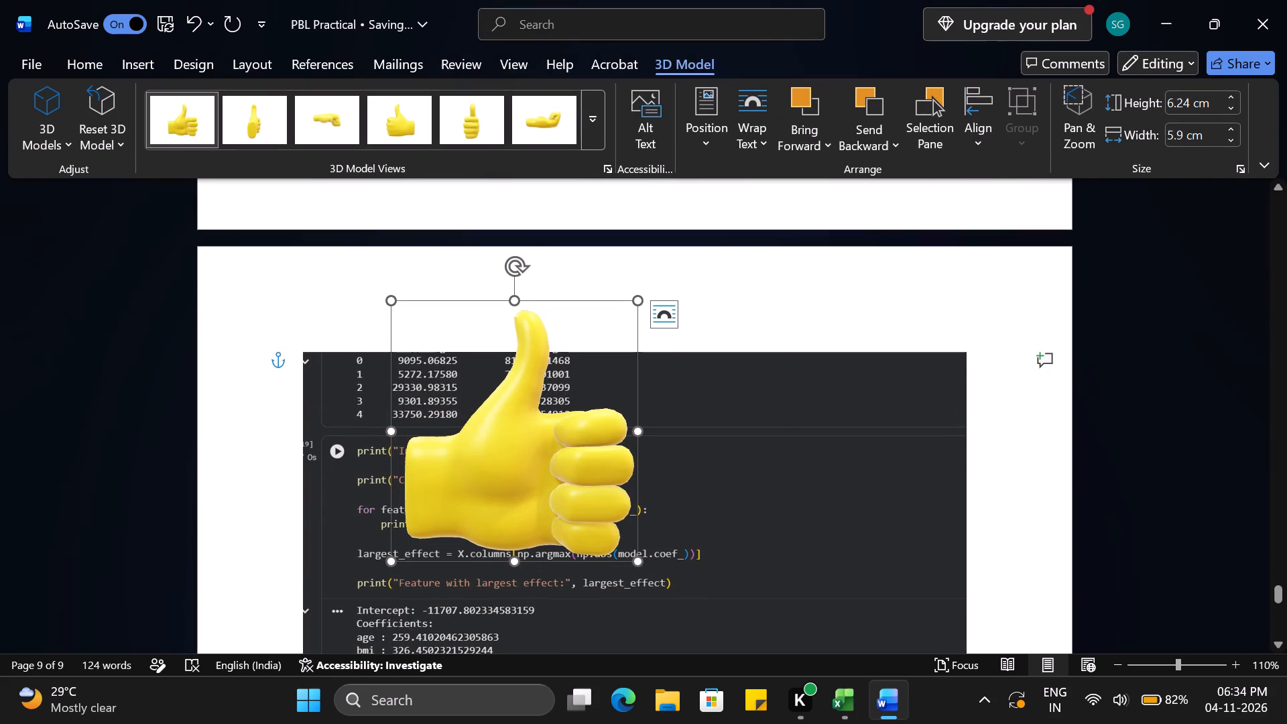
left_click_drag(636, 562, 522, 422)
Move the thumbs-up model into the last page's bottom-left corner, in the blank area below the Root Mean Squared Error screenshot.
left_click_drag(460, 373, 463, 439)
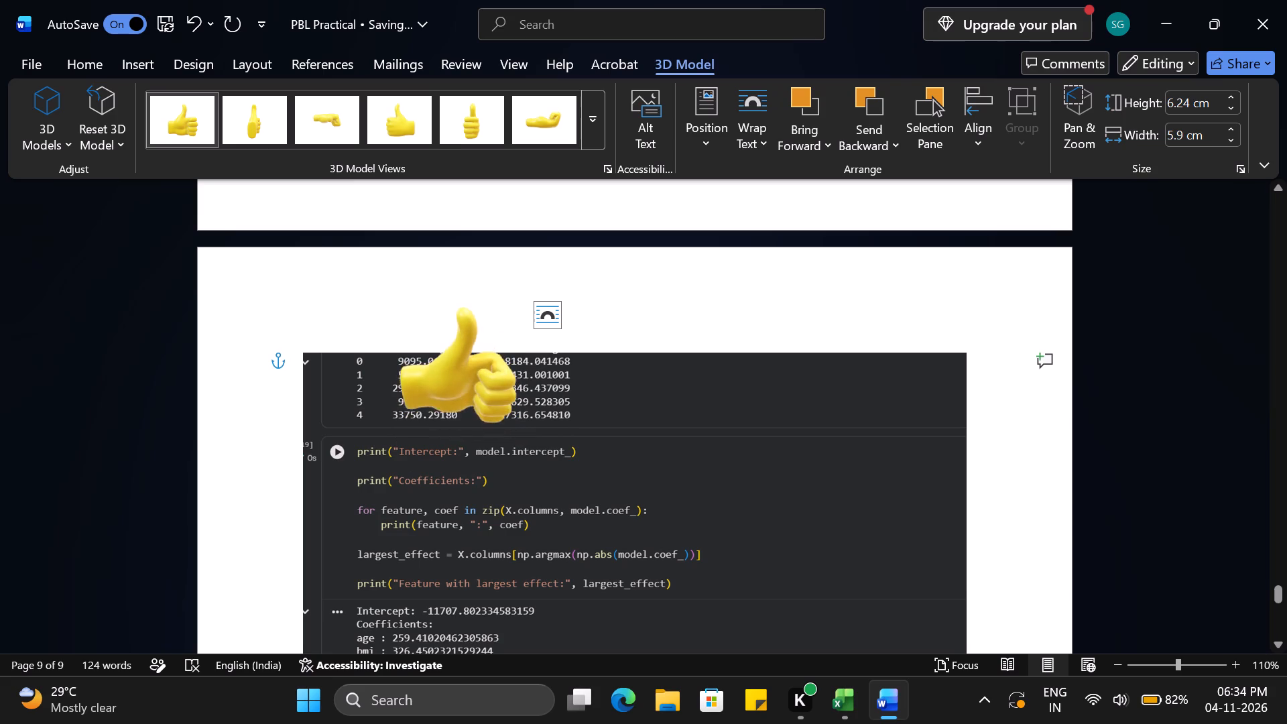
left_click_drag(463, 439, 465, 425)
left_click_drag(446, 406, 397, 485)
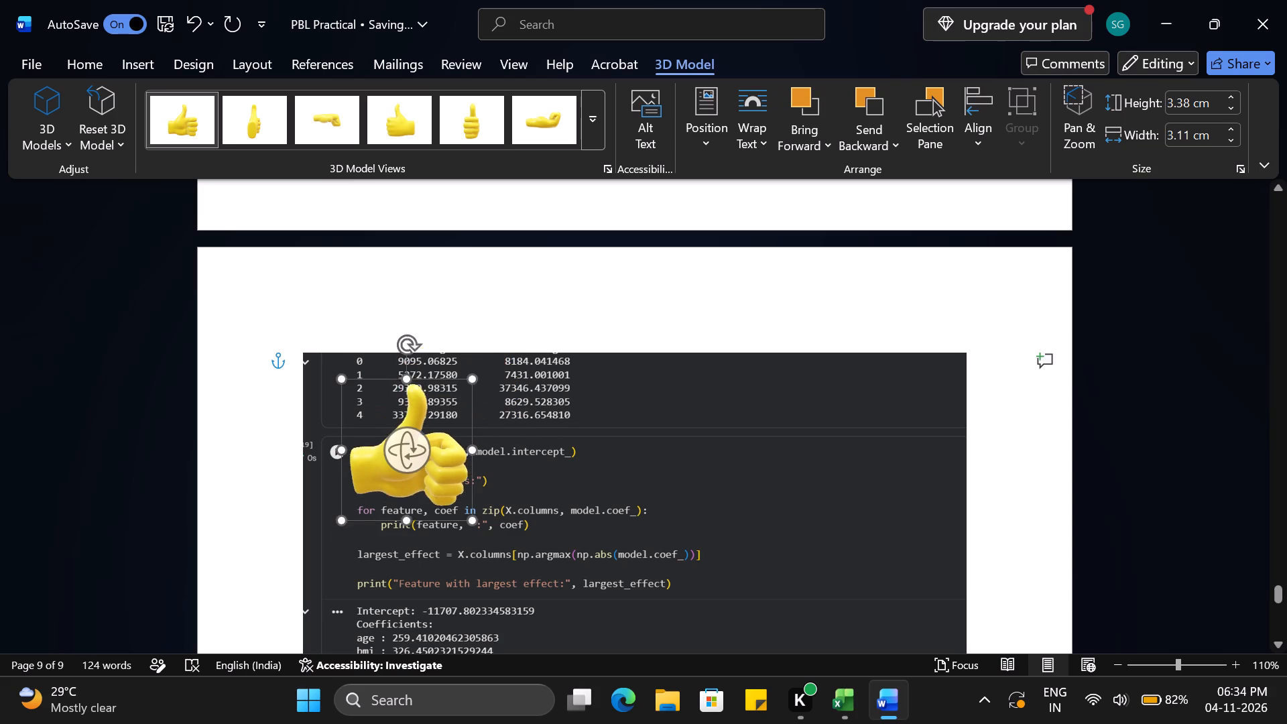
left_click_drag(397, 485, 420, 650)
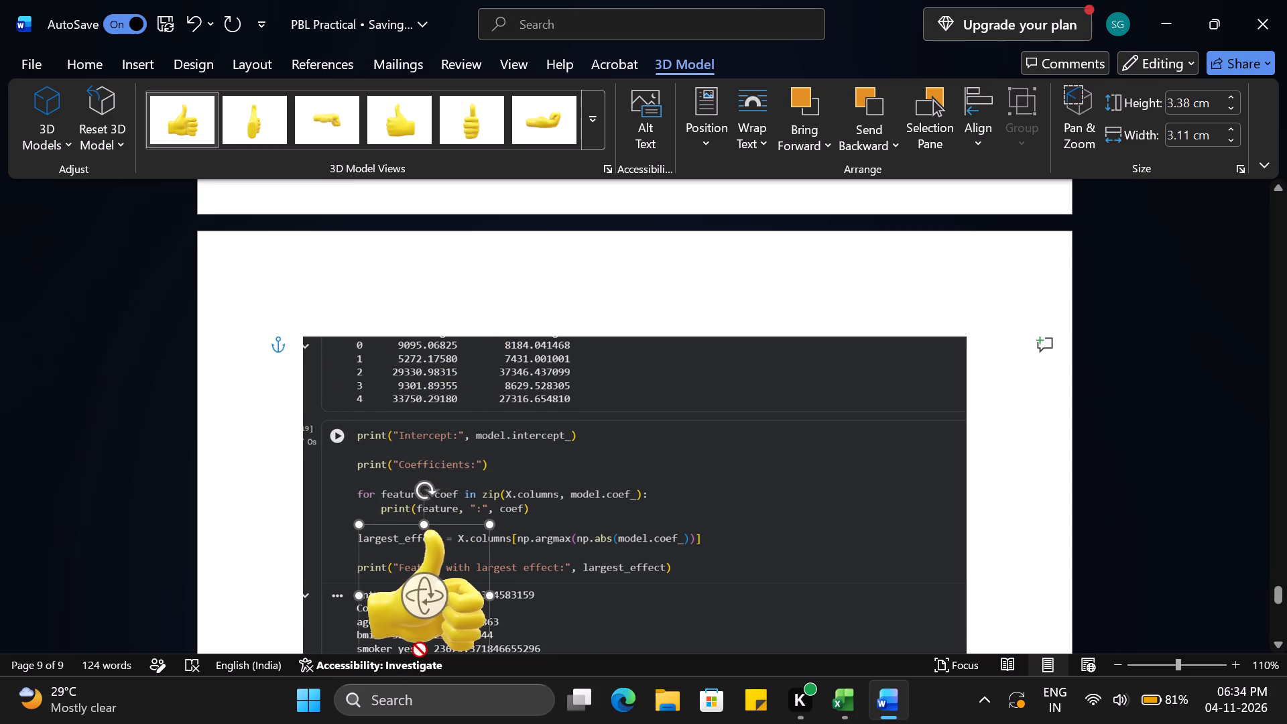
left_click_drag(420, 650, 341, 635)
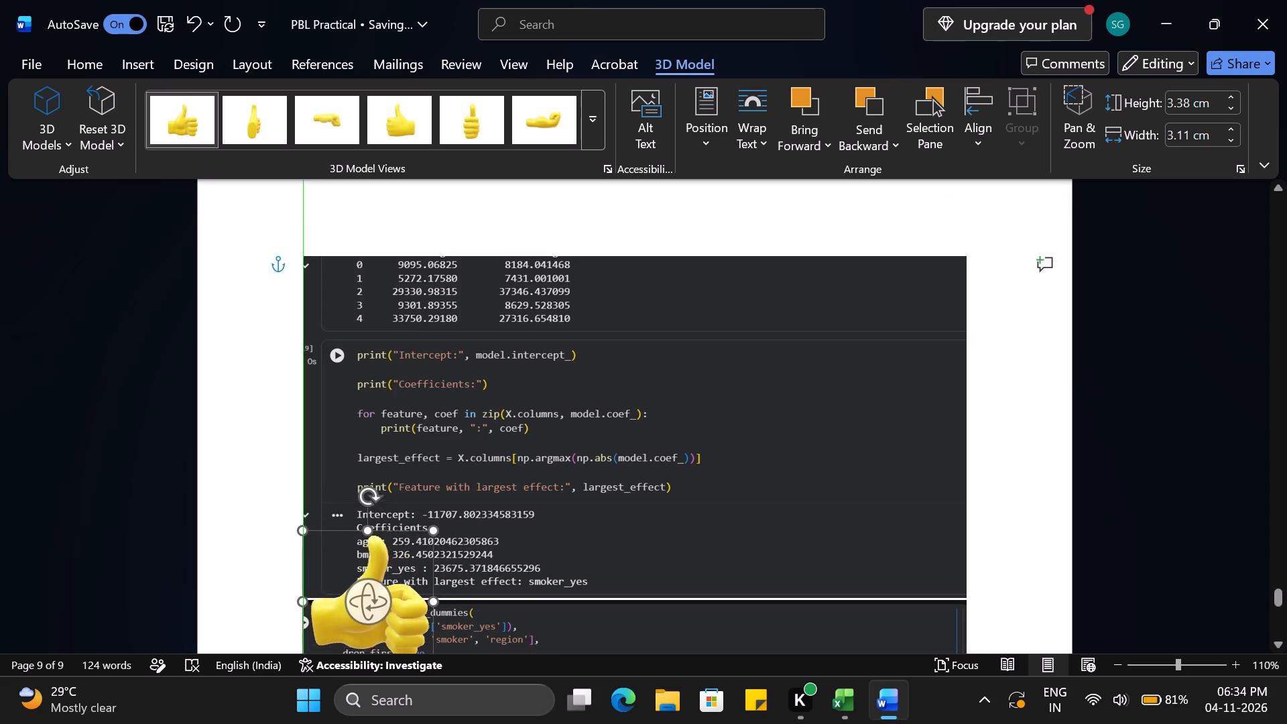
left_click_drag(341, 635, 311, 651)
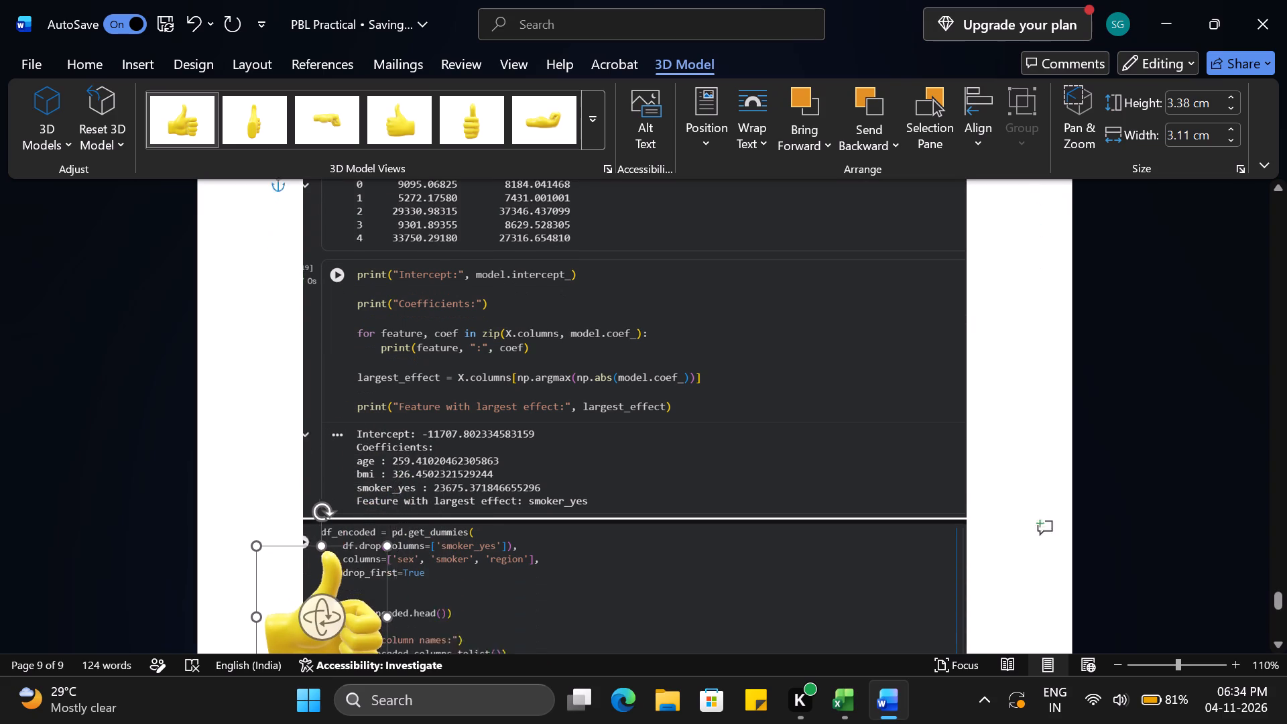
left_click_drag(311, 651, 312, 650)
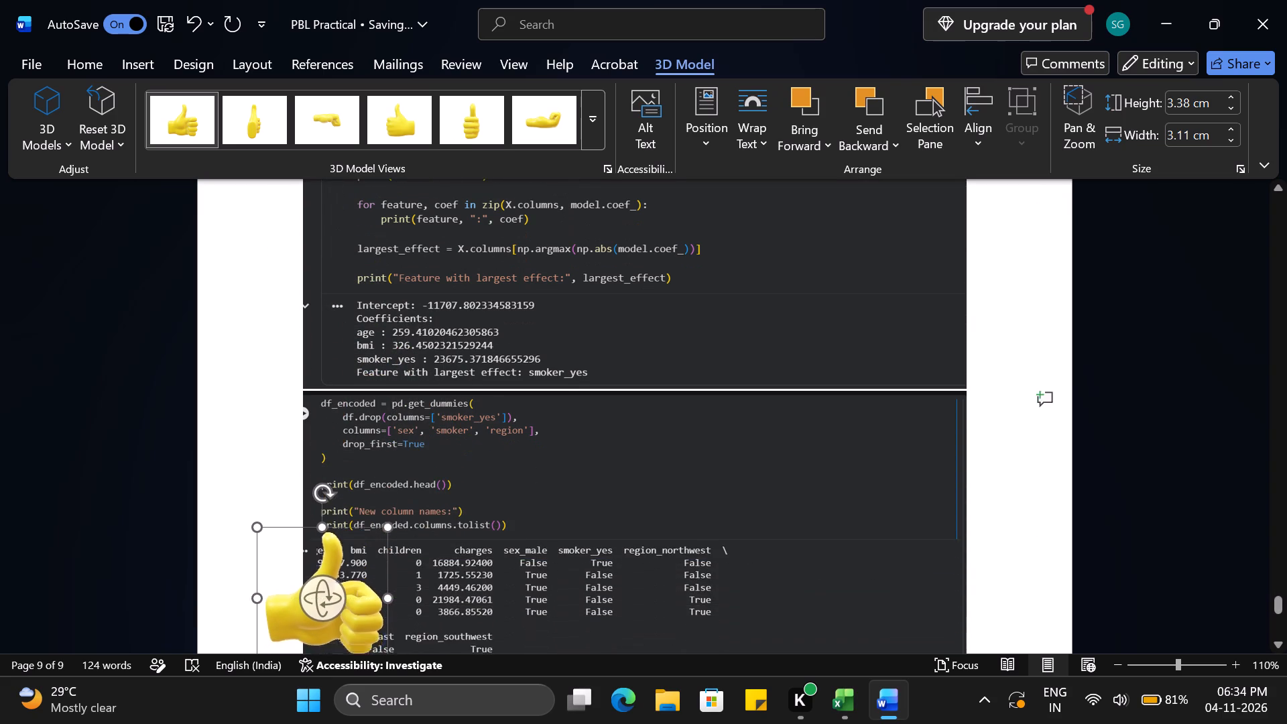
left_click_drag(312, 650, 314, 652)
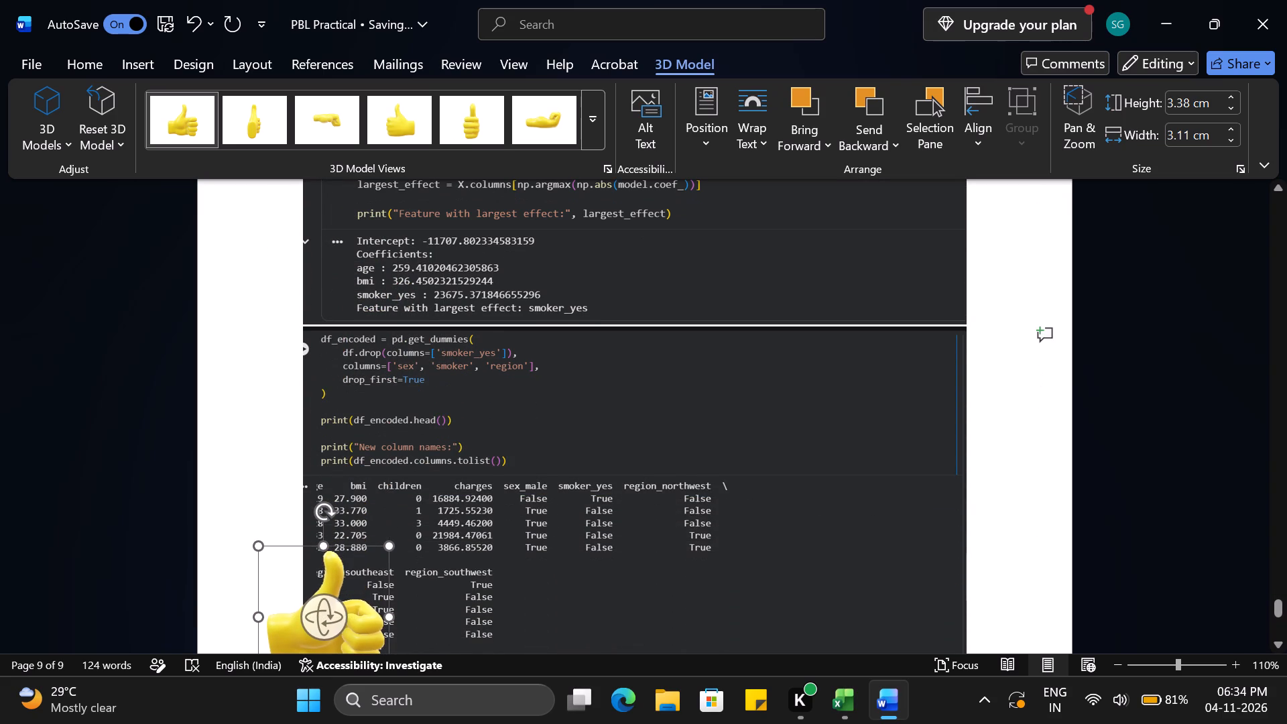
left_click_drag(314, 652, 463, 591)
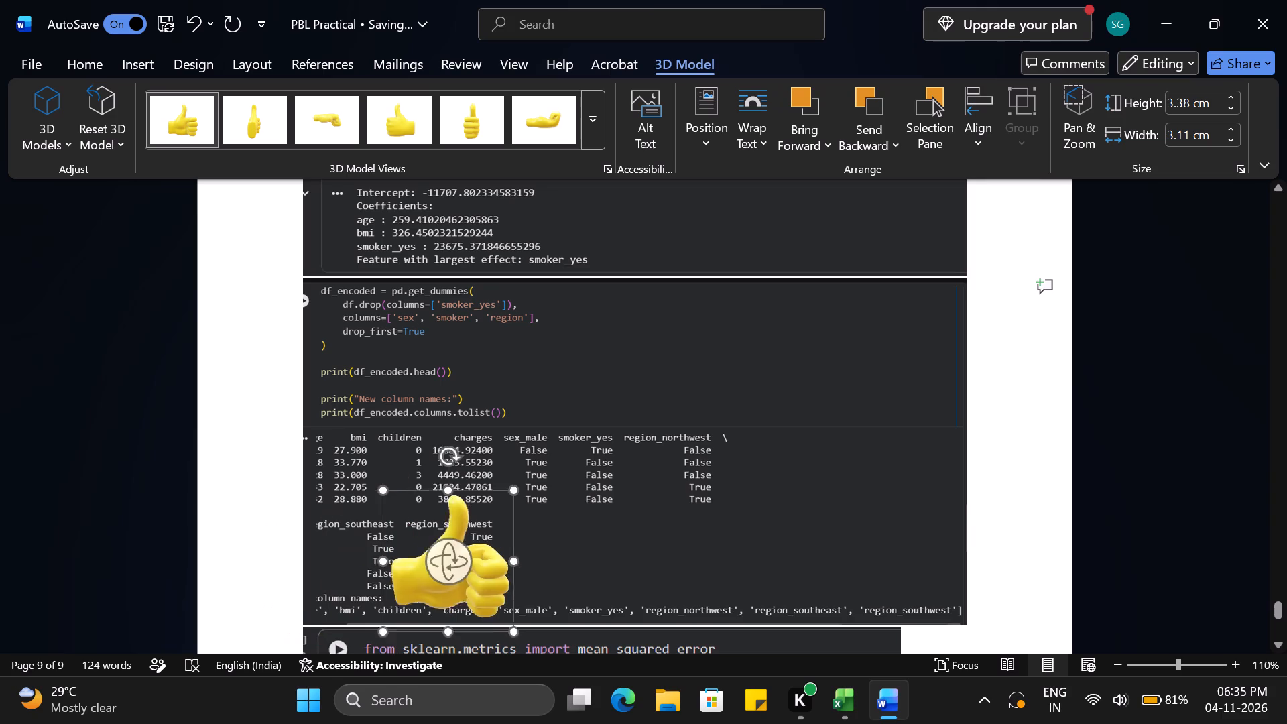
left_click_drag(463, 591, 922, 612)
left_click_drag(922, 612, 934, 611)
scroll(833, 588, "down", 4)
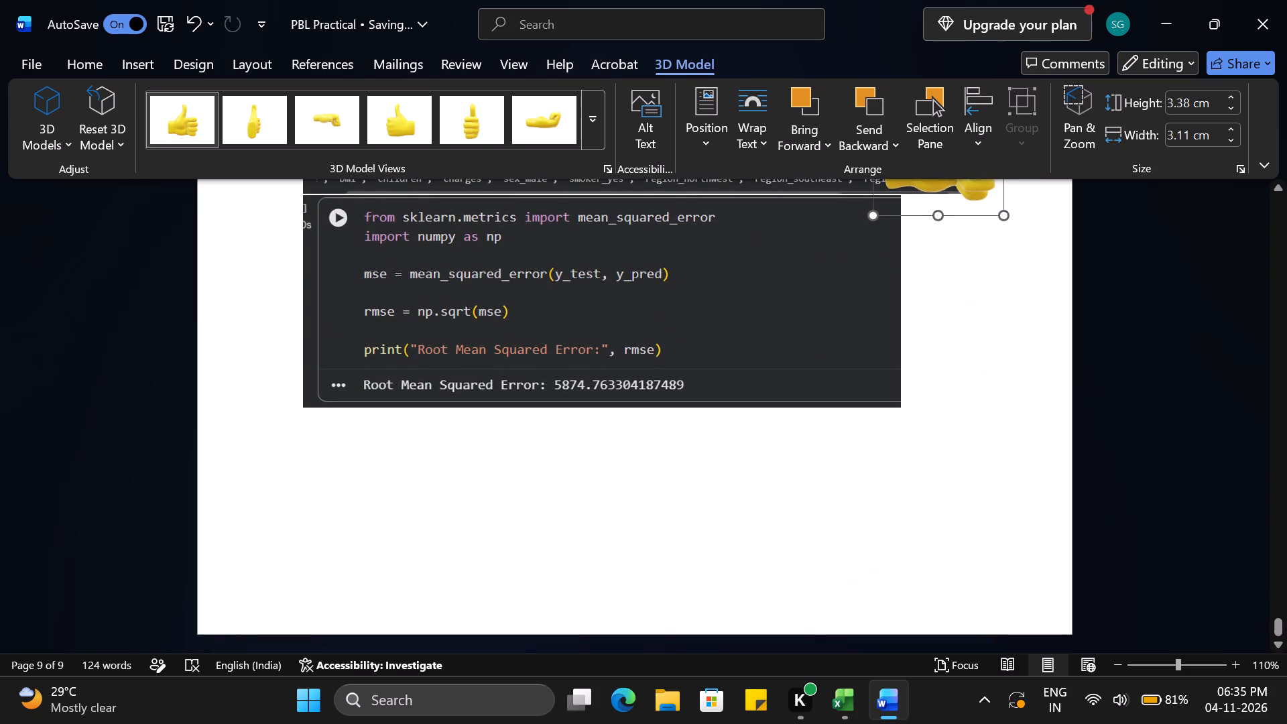
left_click_drag(917, 187, 809, 444)
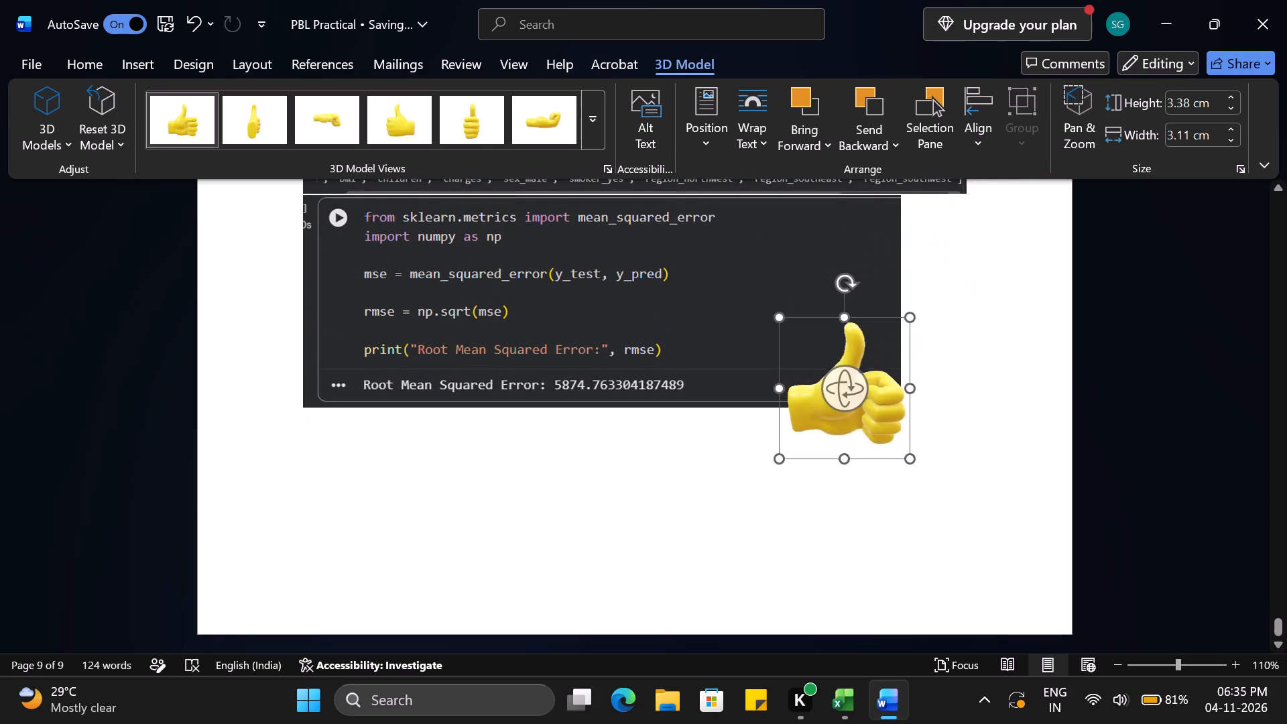
left_click_drag(809, 444, 303, 607)
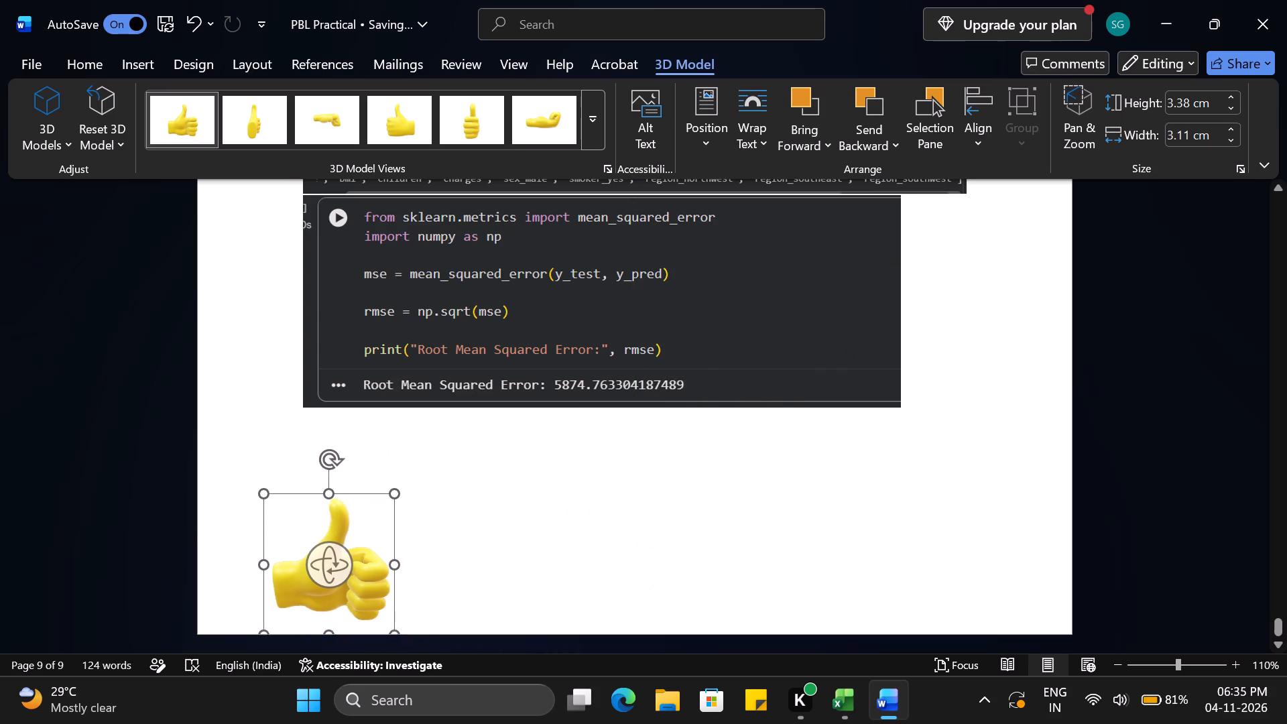
left_click_drag(303, 607, 275, 607)
left_click(656, 455)
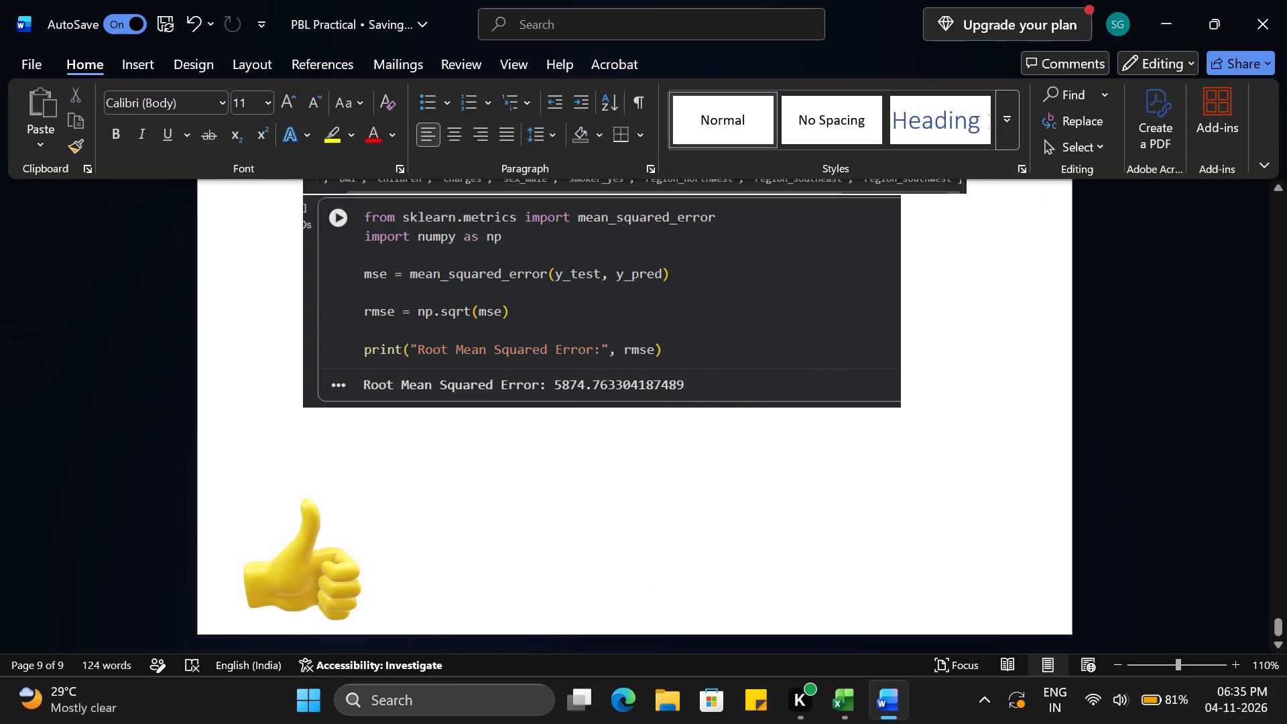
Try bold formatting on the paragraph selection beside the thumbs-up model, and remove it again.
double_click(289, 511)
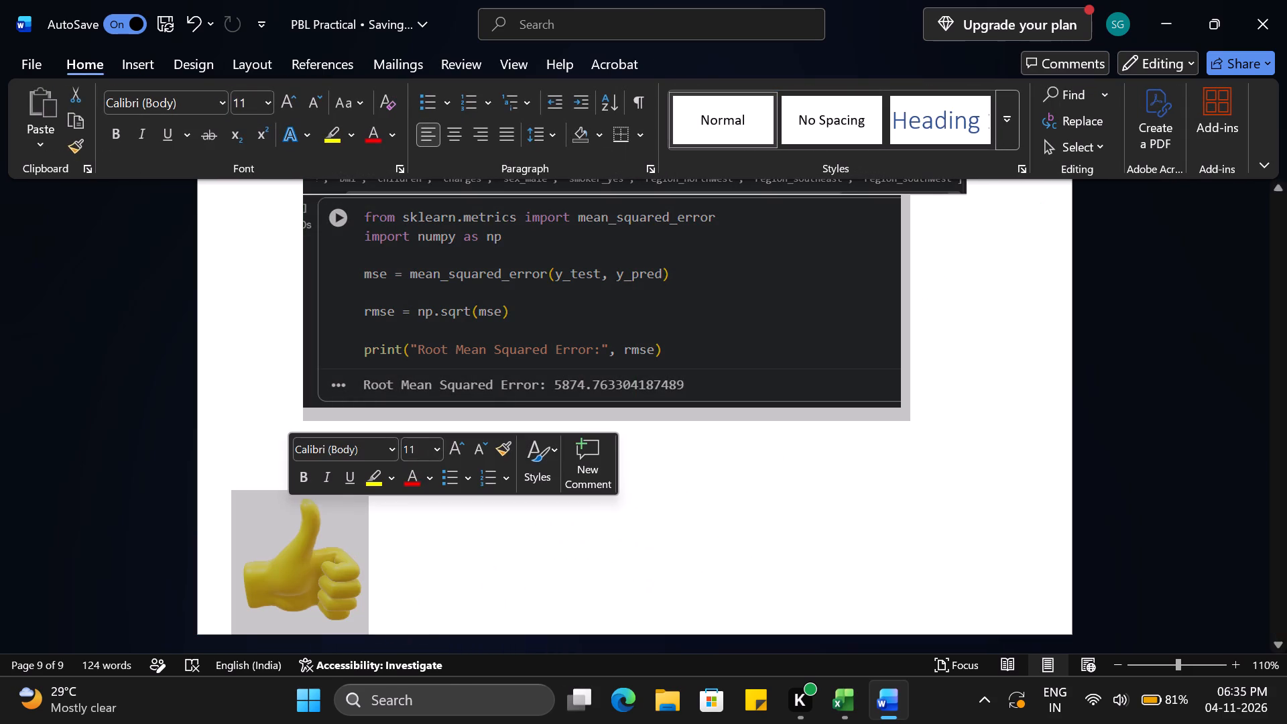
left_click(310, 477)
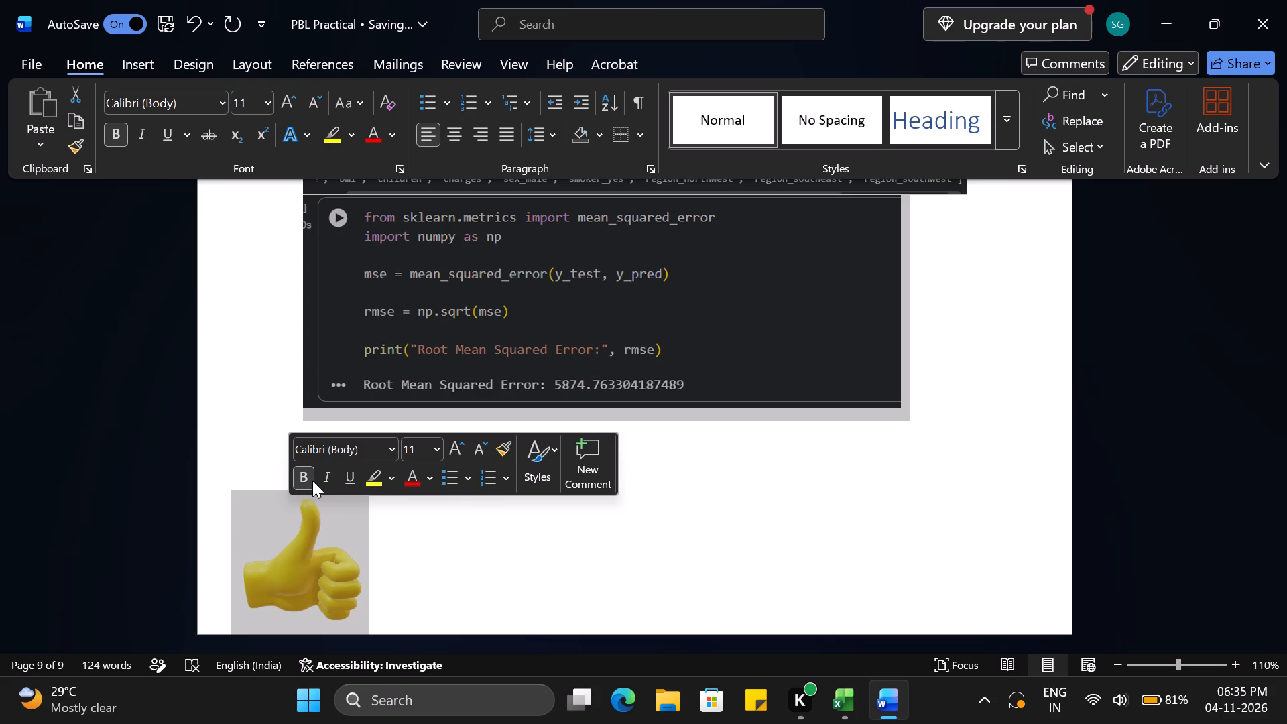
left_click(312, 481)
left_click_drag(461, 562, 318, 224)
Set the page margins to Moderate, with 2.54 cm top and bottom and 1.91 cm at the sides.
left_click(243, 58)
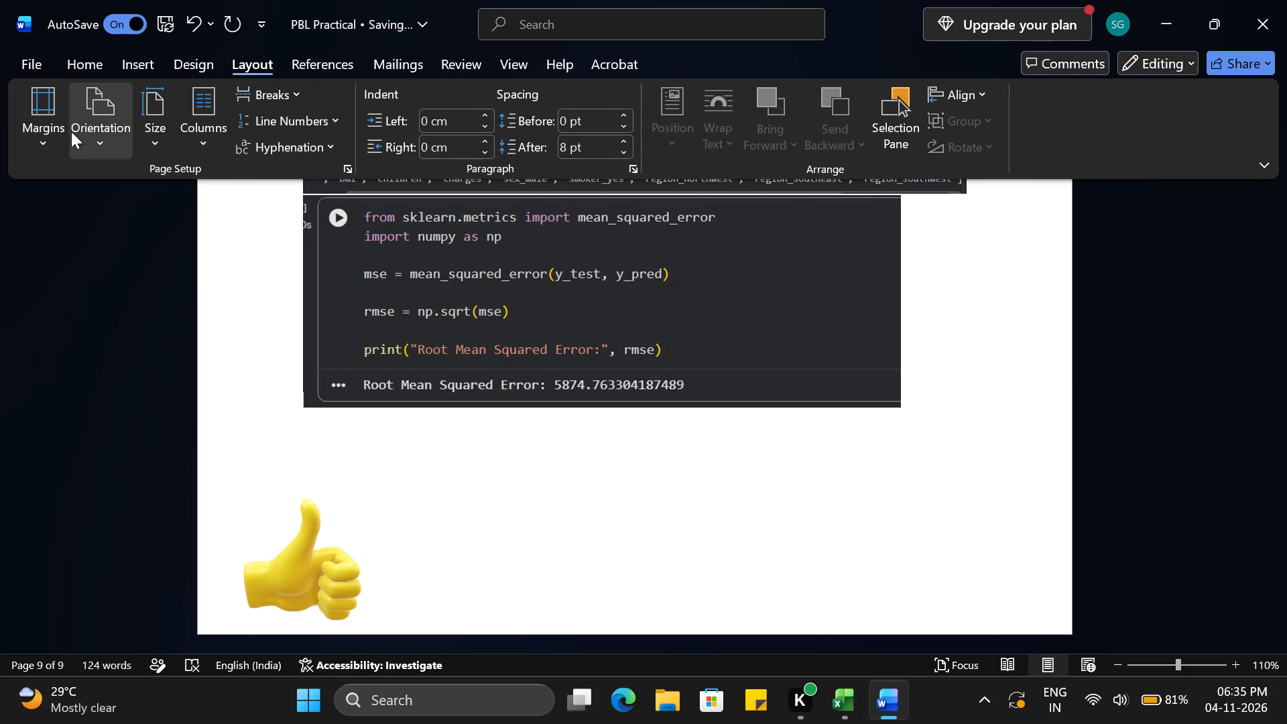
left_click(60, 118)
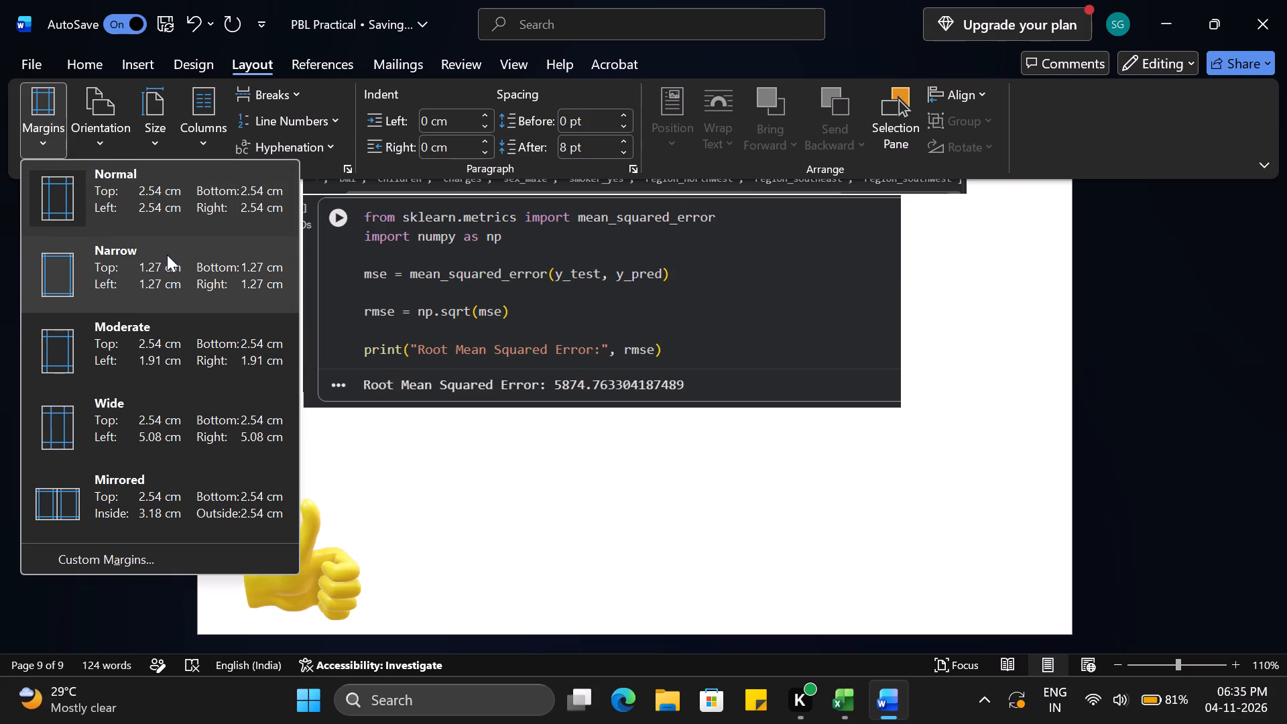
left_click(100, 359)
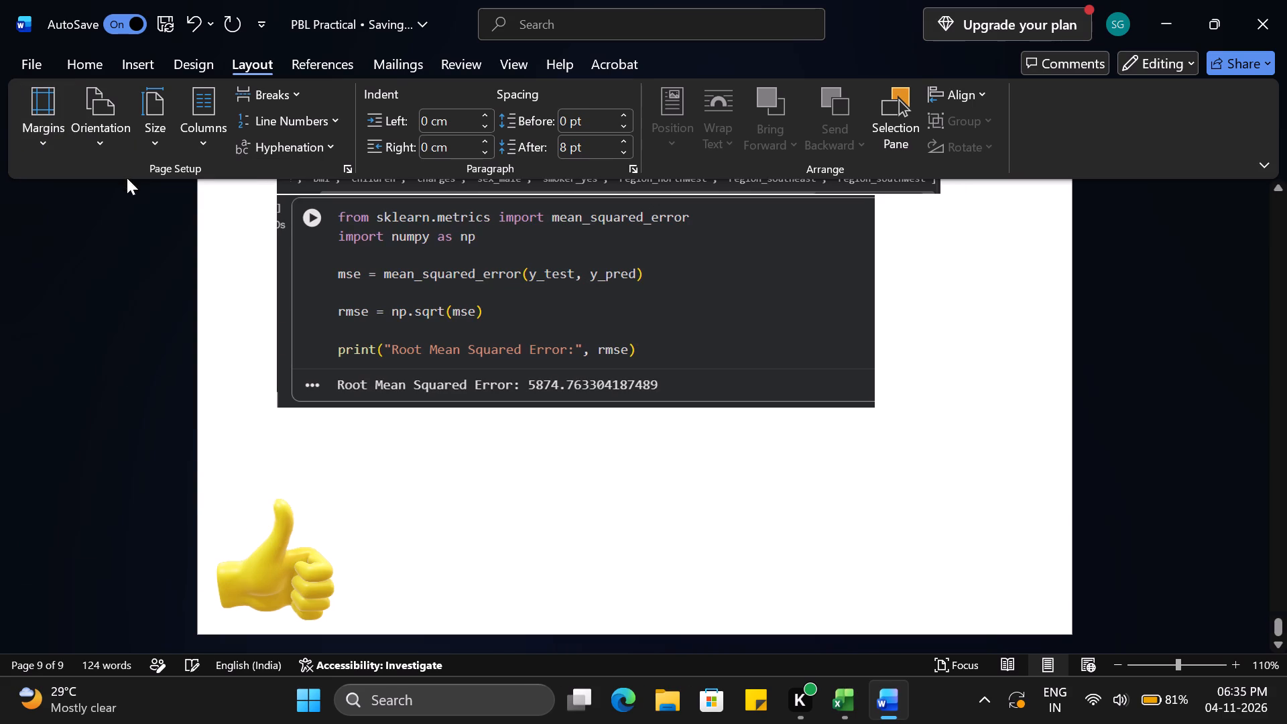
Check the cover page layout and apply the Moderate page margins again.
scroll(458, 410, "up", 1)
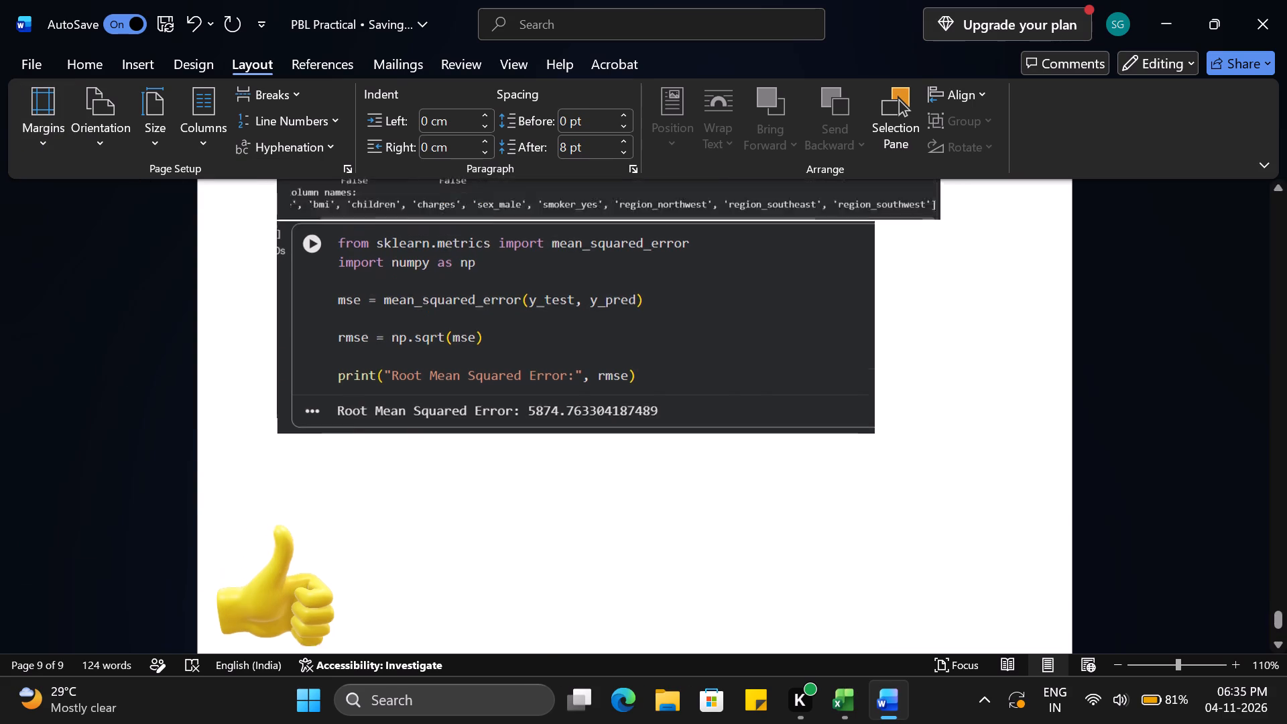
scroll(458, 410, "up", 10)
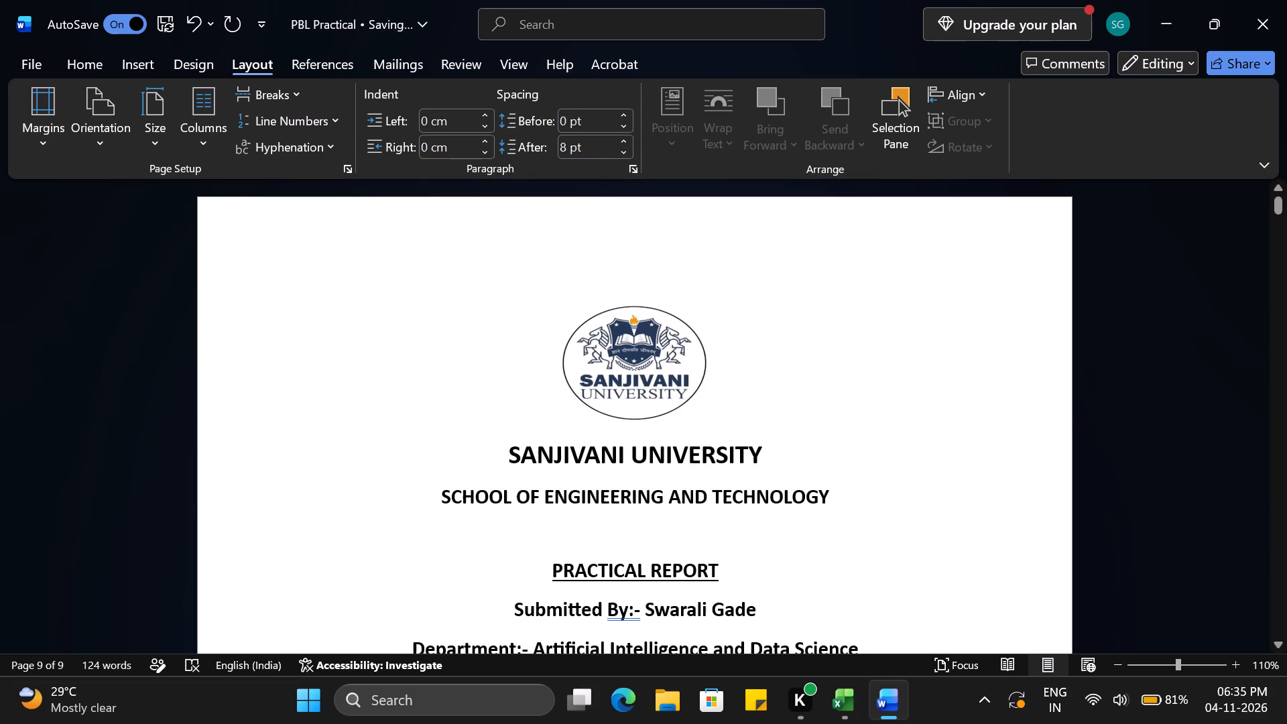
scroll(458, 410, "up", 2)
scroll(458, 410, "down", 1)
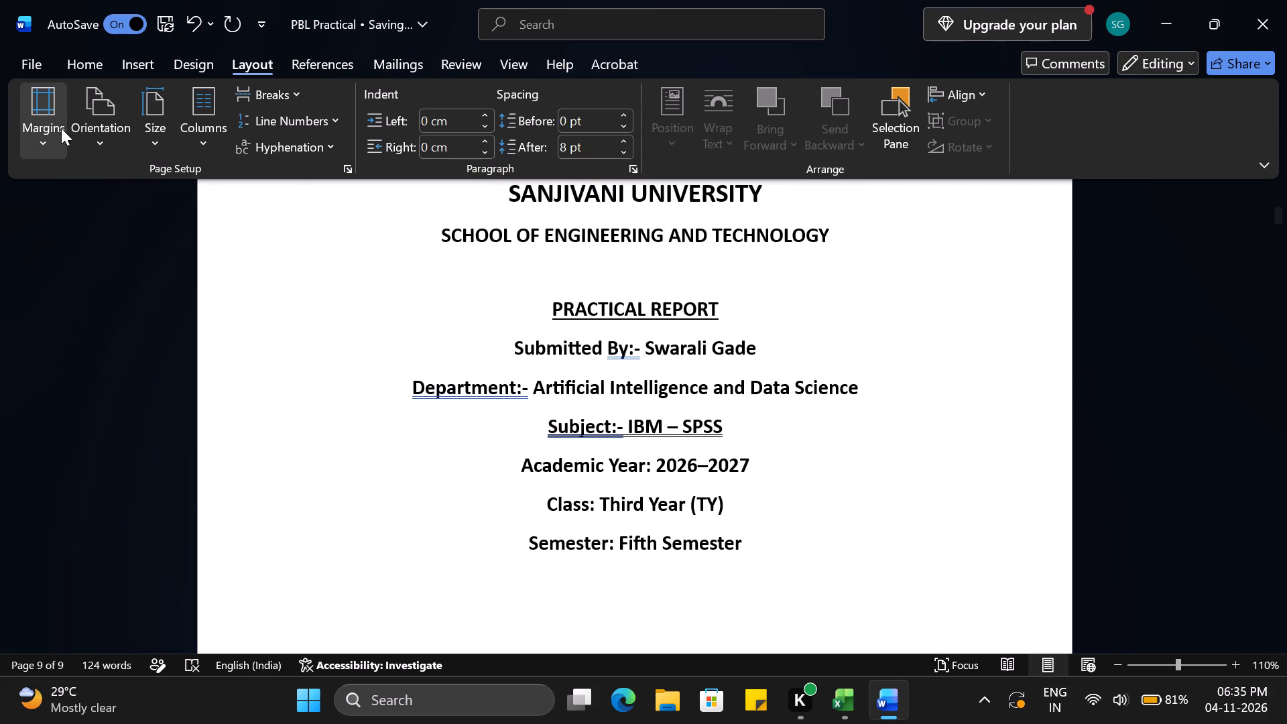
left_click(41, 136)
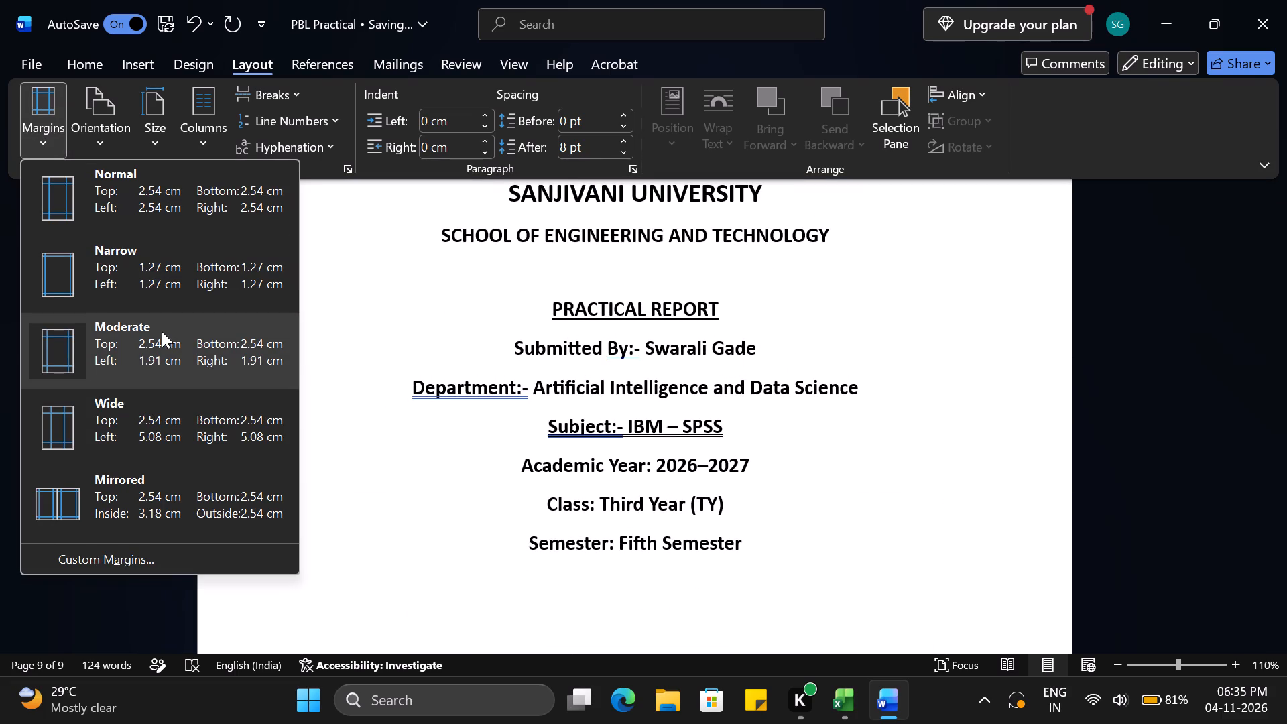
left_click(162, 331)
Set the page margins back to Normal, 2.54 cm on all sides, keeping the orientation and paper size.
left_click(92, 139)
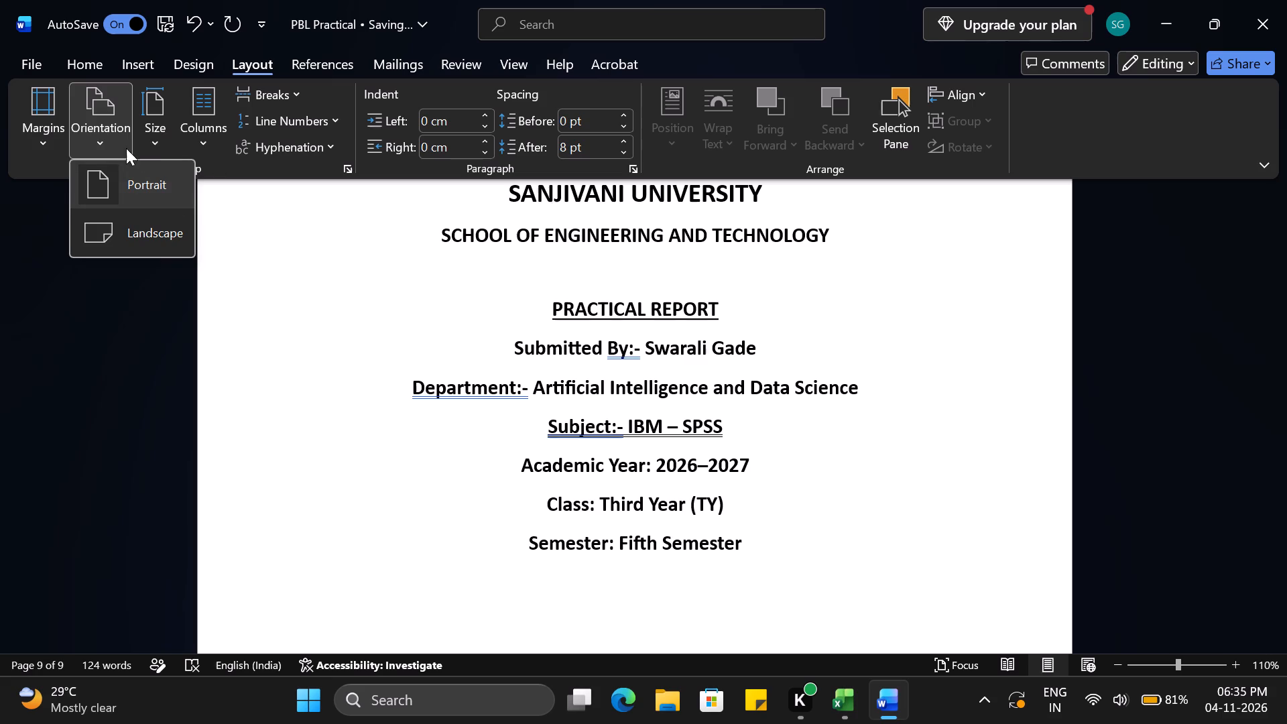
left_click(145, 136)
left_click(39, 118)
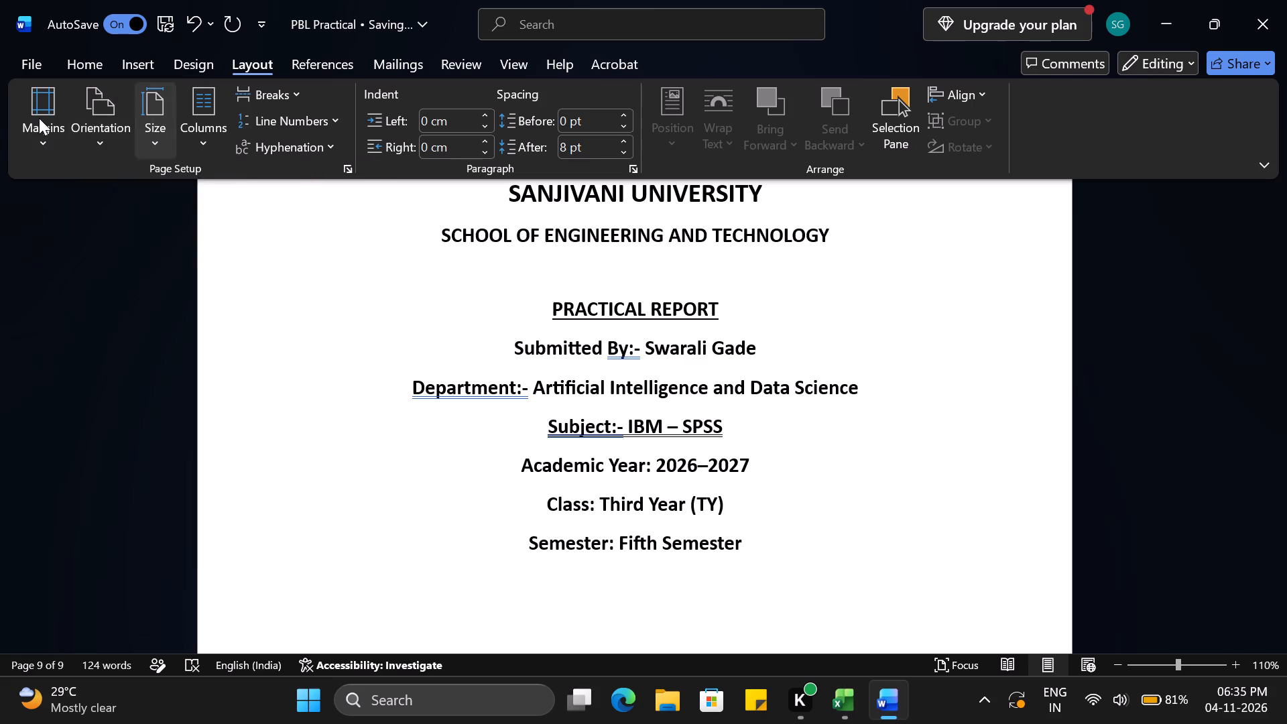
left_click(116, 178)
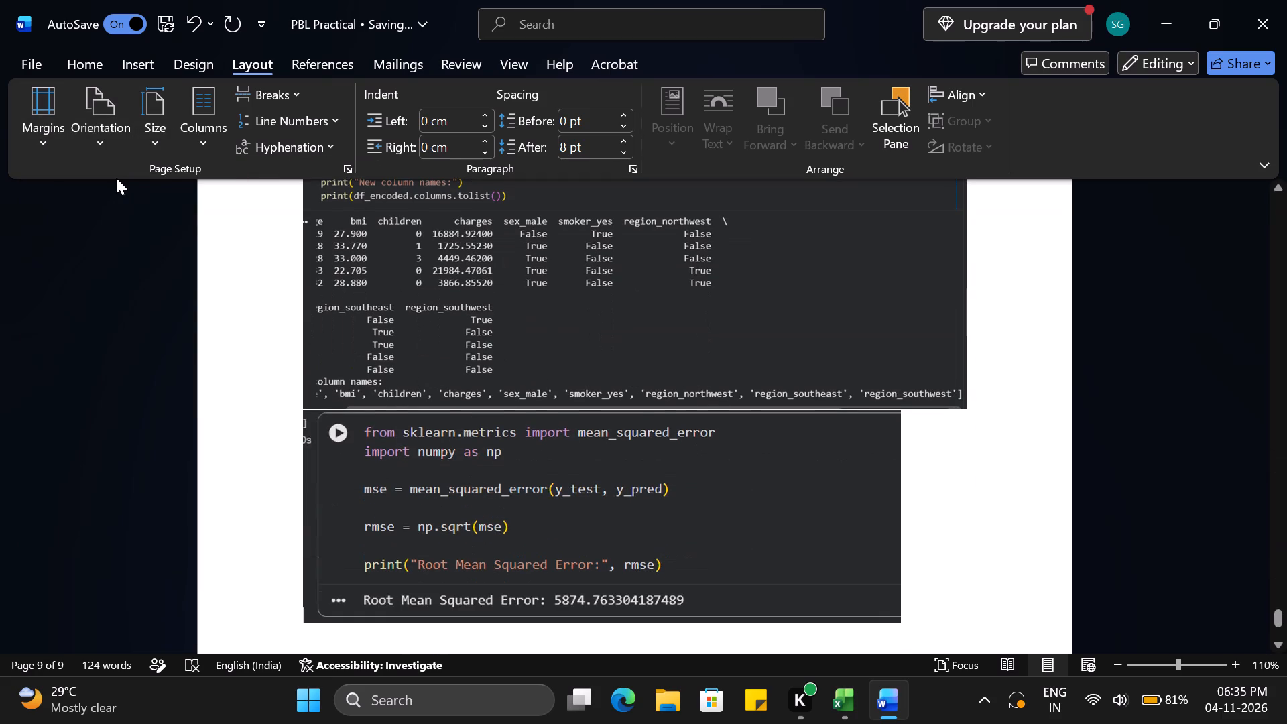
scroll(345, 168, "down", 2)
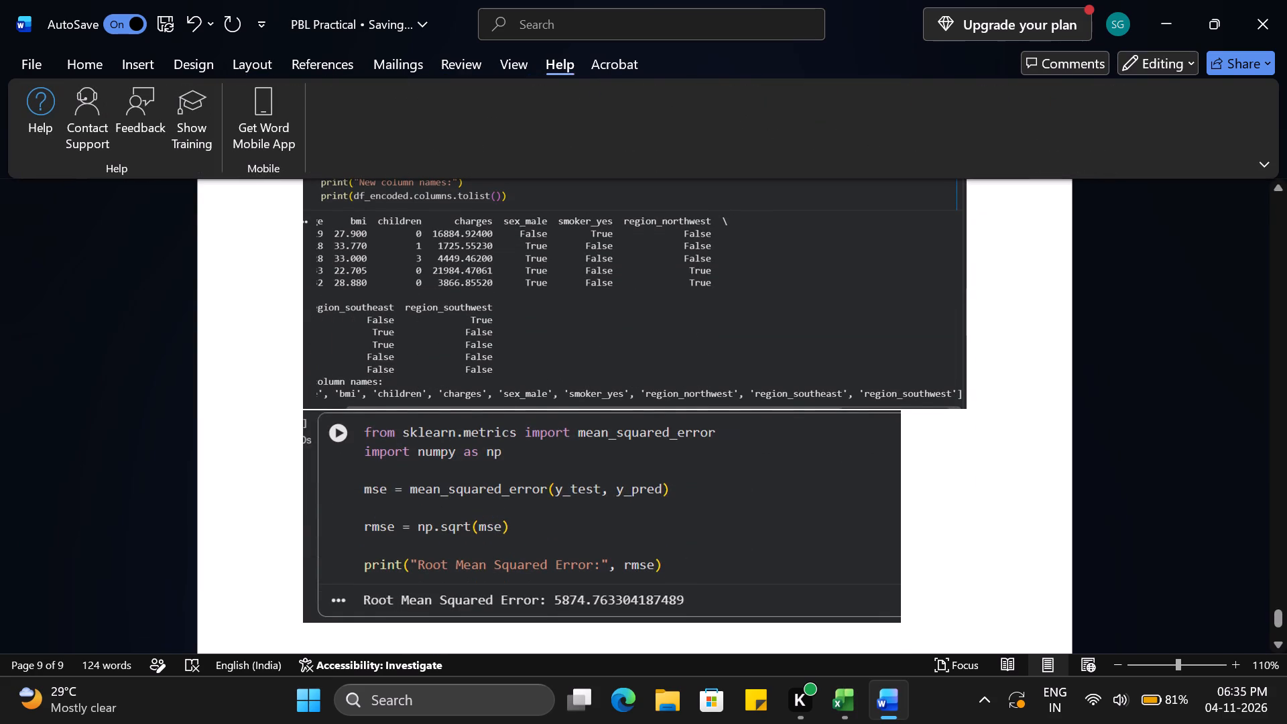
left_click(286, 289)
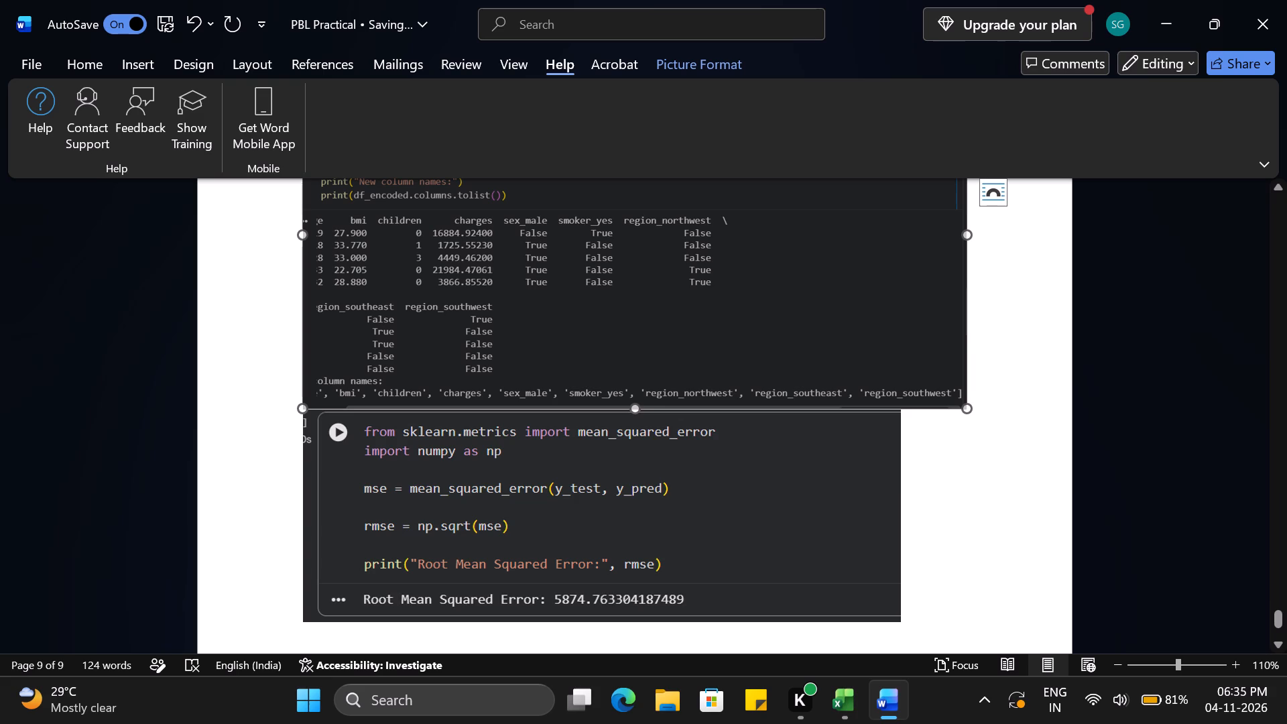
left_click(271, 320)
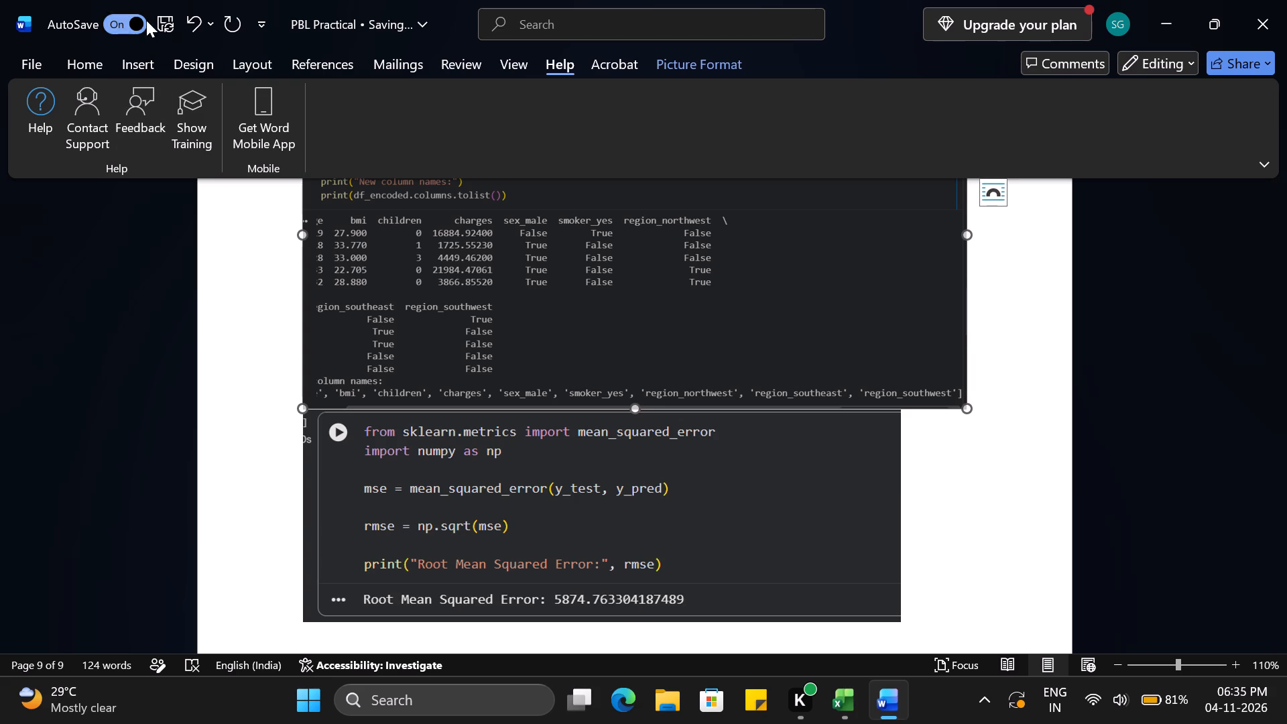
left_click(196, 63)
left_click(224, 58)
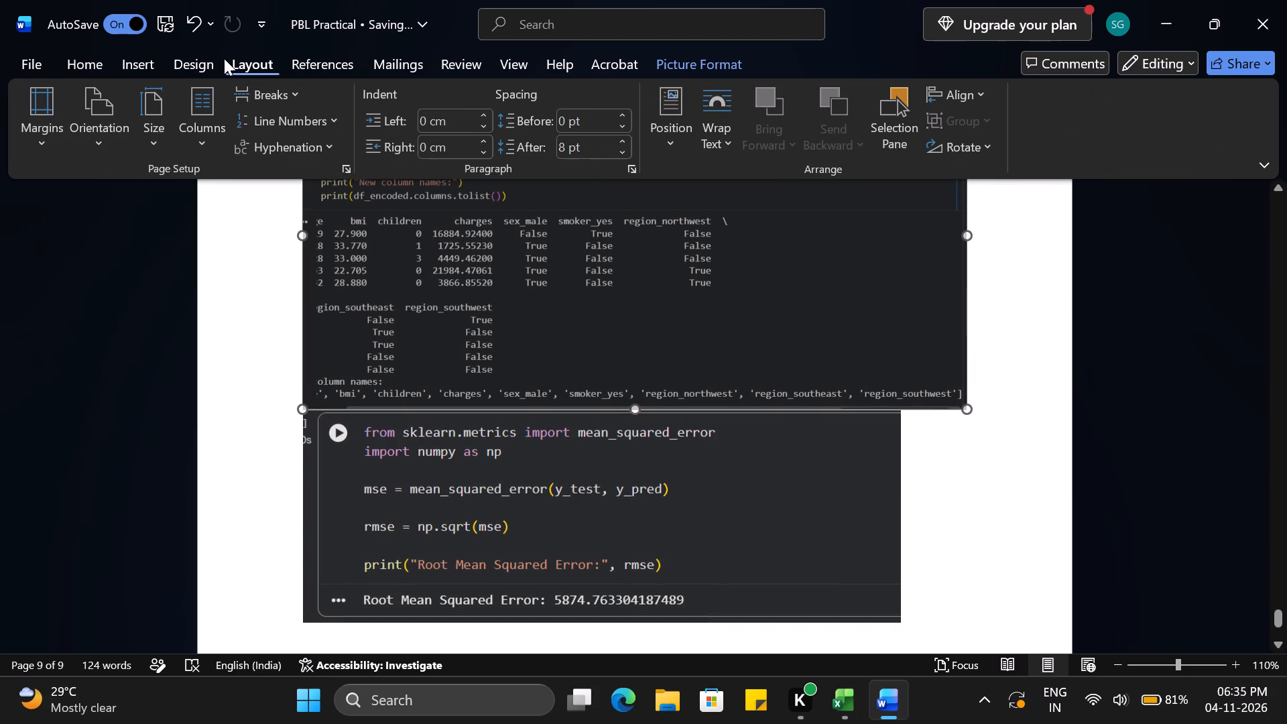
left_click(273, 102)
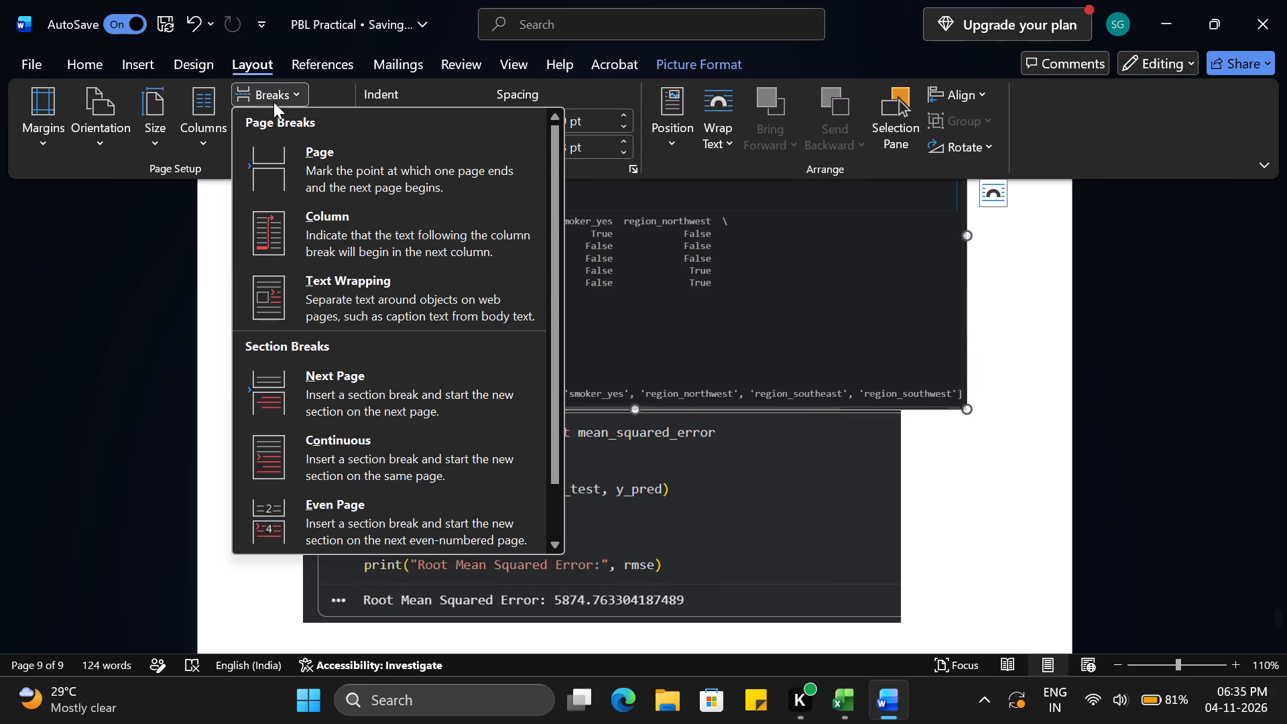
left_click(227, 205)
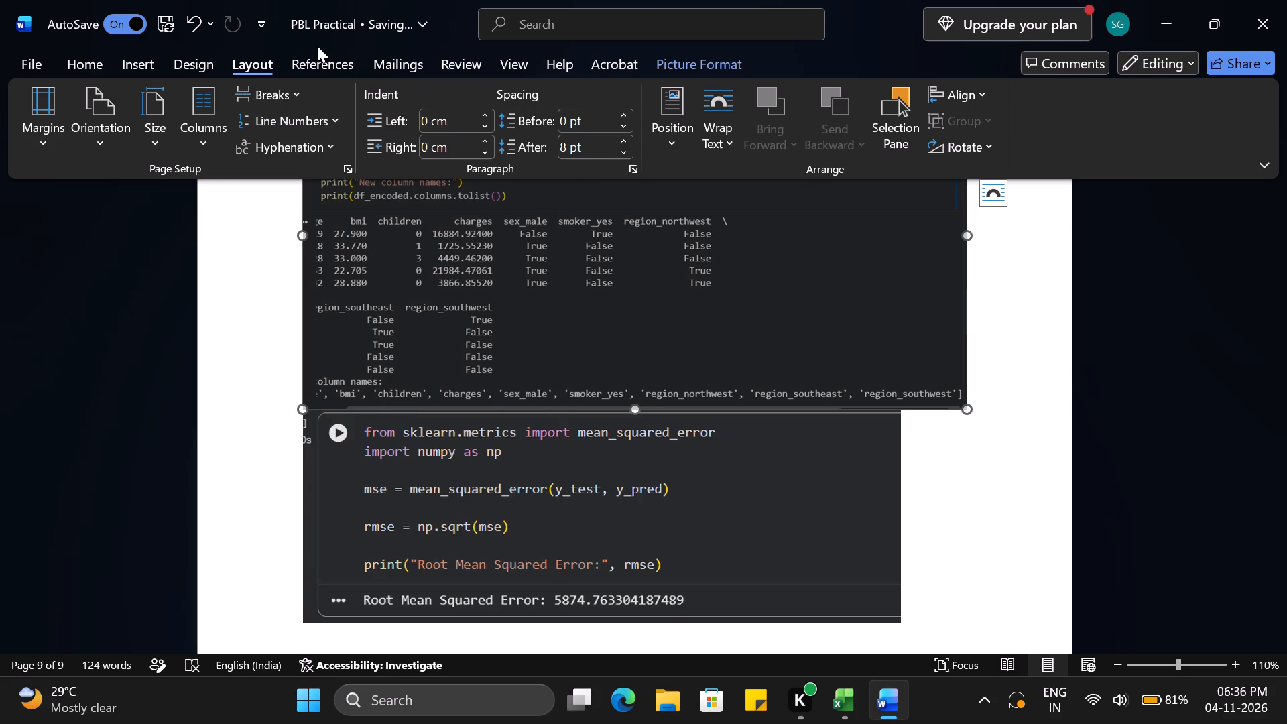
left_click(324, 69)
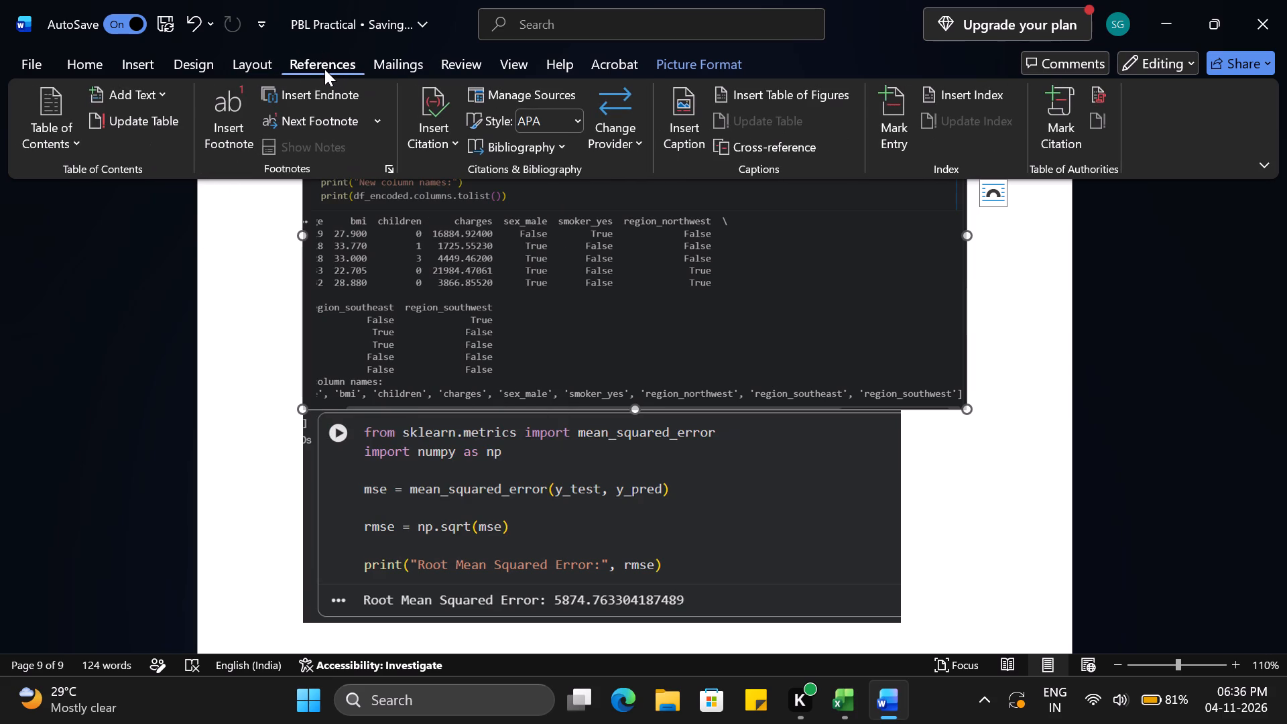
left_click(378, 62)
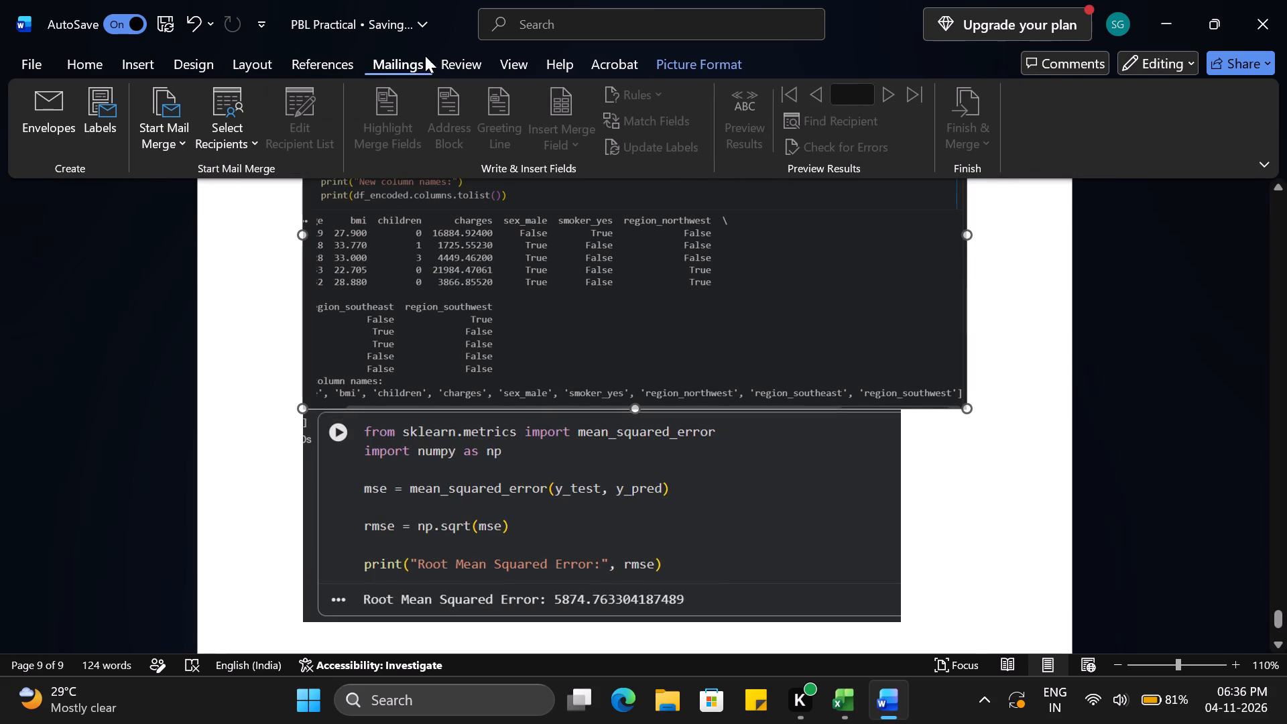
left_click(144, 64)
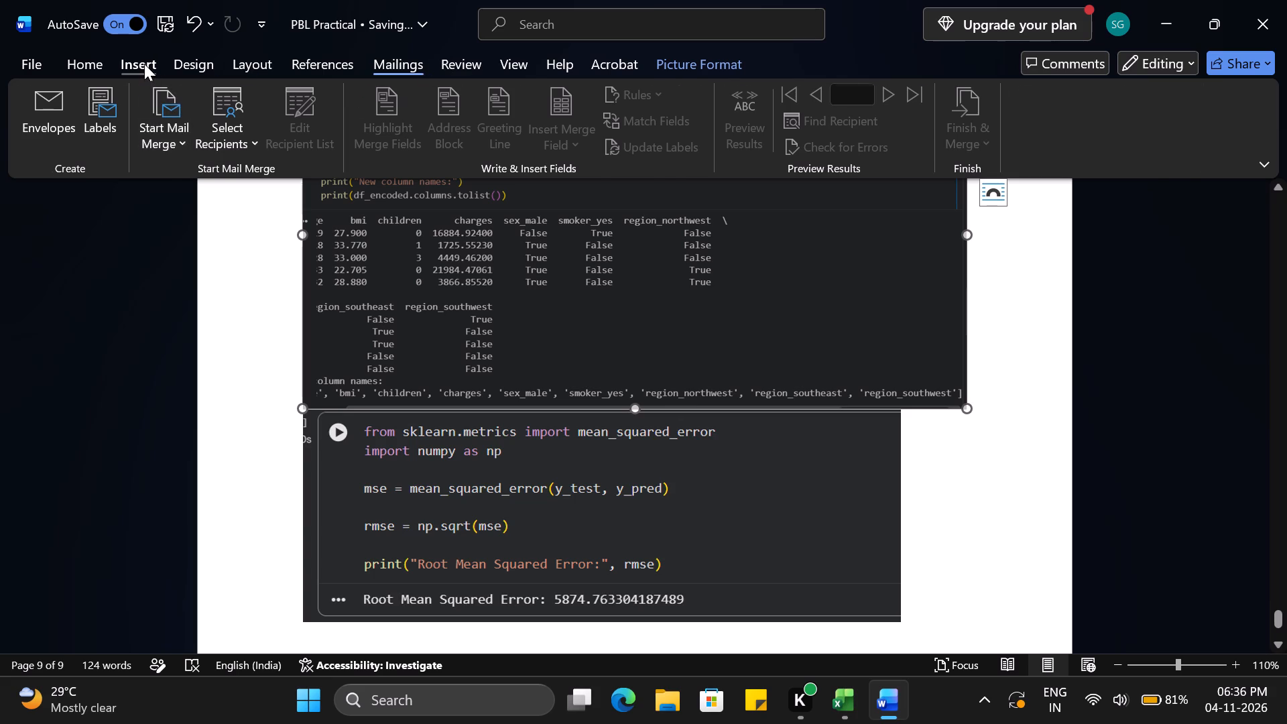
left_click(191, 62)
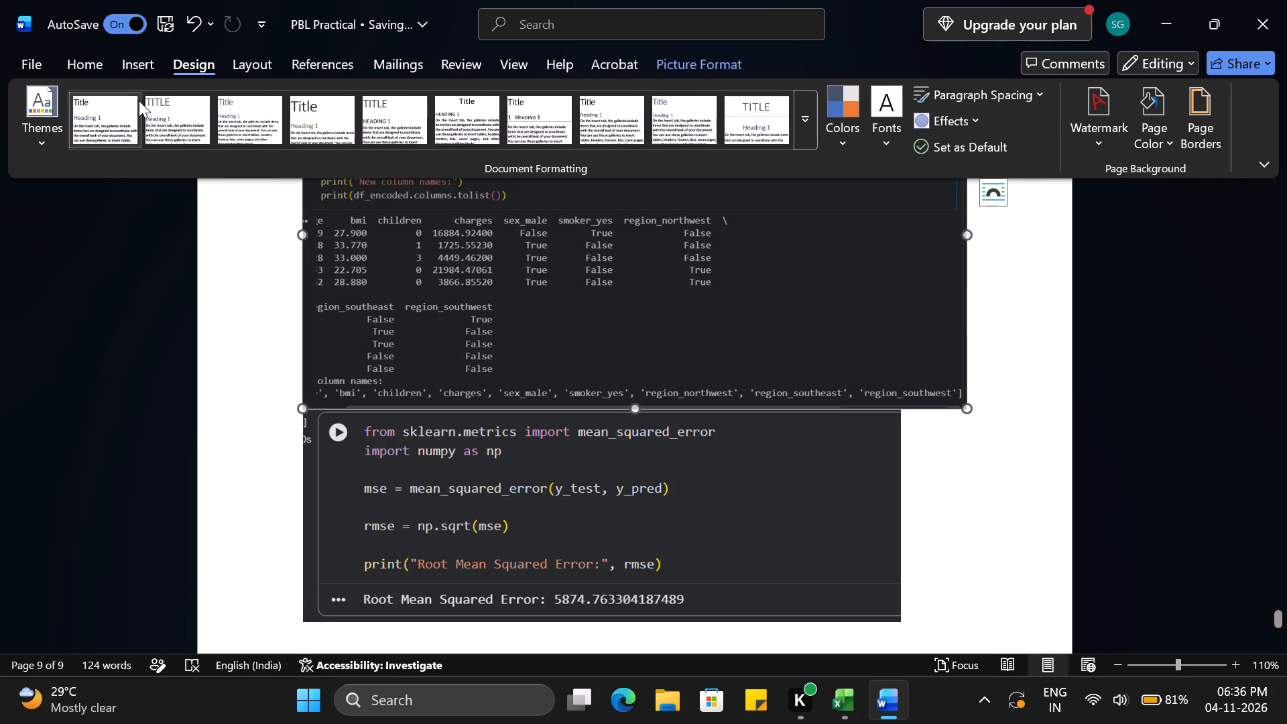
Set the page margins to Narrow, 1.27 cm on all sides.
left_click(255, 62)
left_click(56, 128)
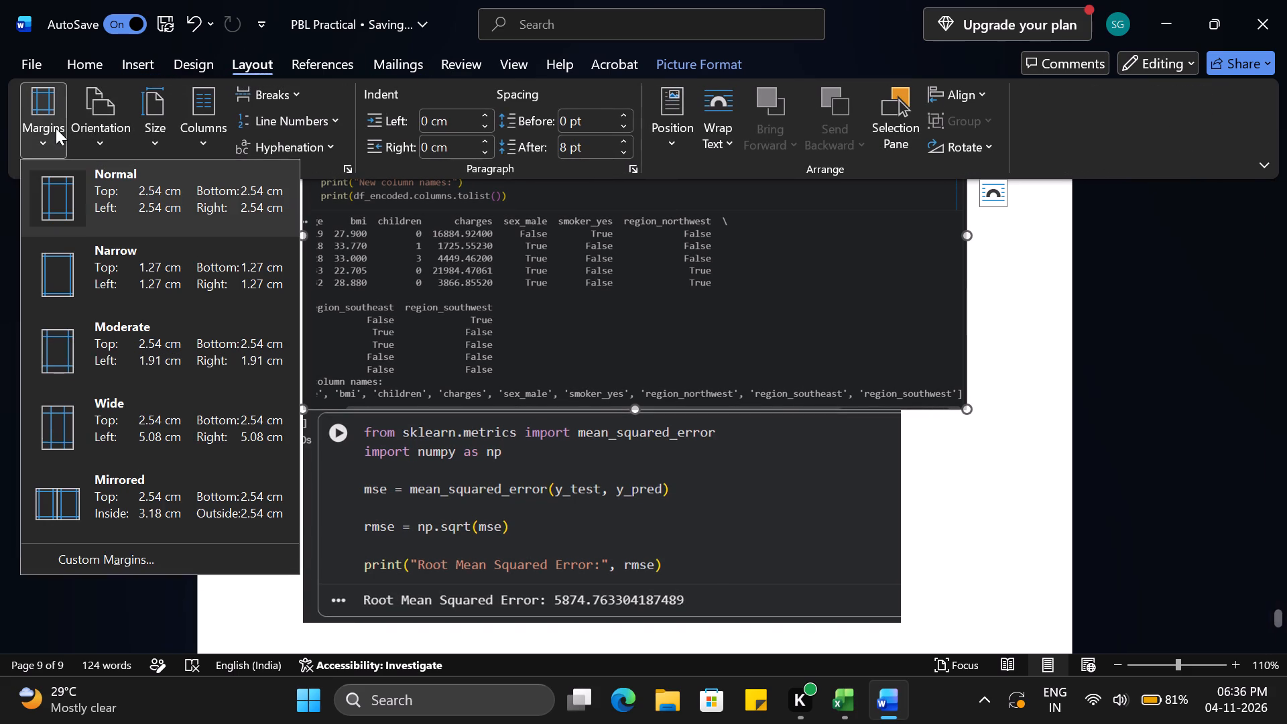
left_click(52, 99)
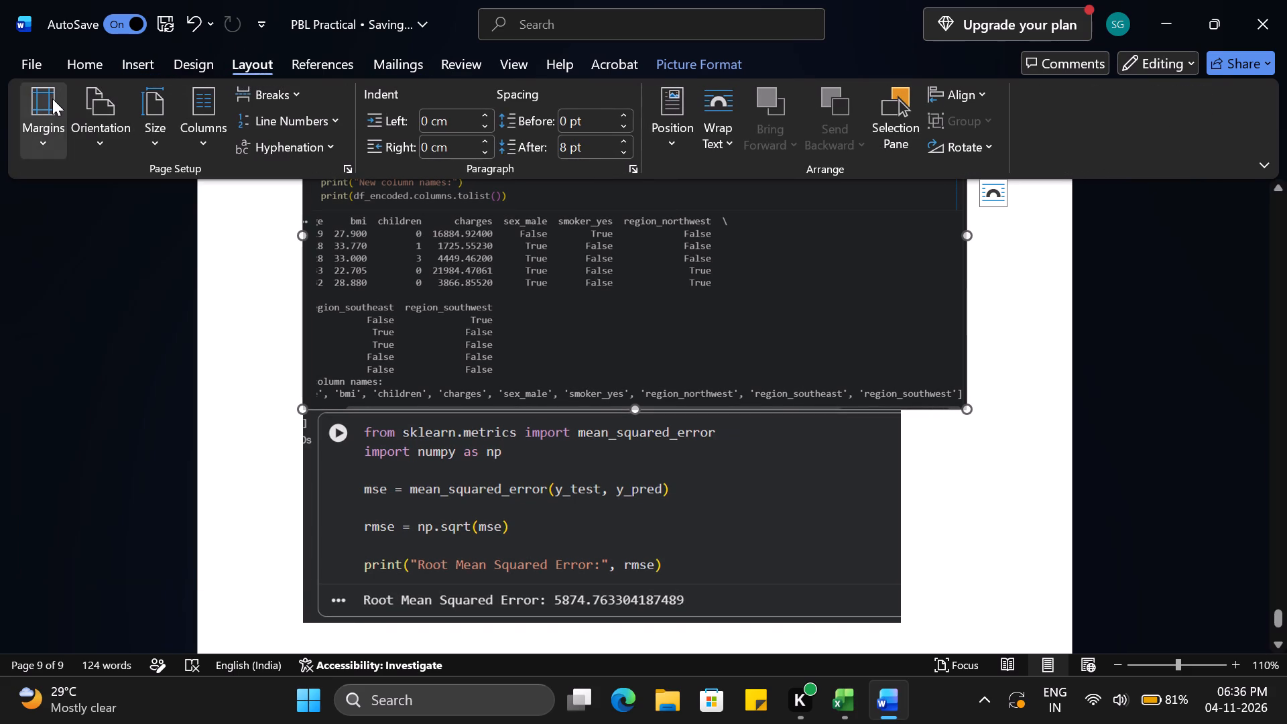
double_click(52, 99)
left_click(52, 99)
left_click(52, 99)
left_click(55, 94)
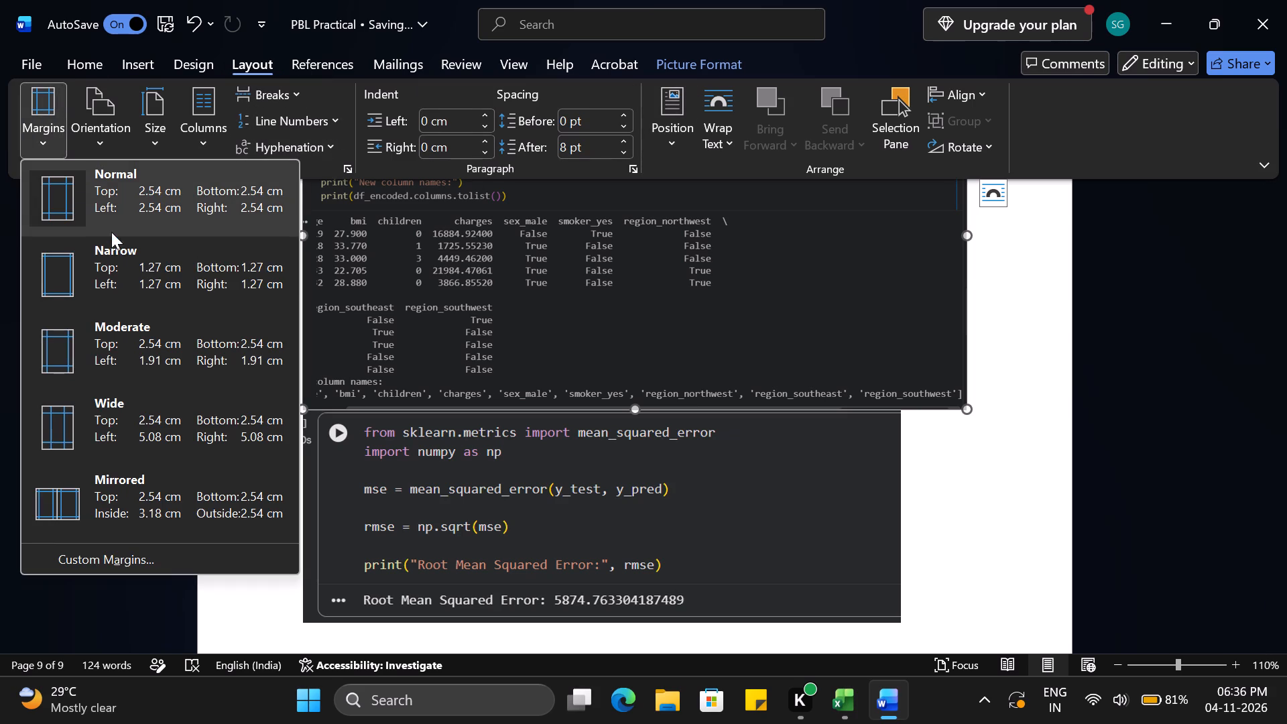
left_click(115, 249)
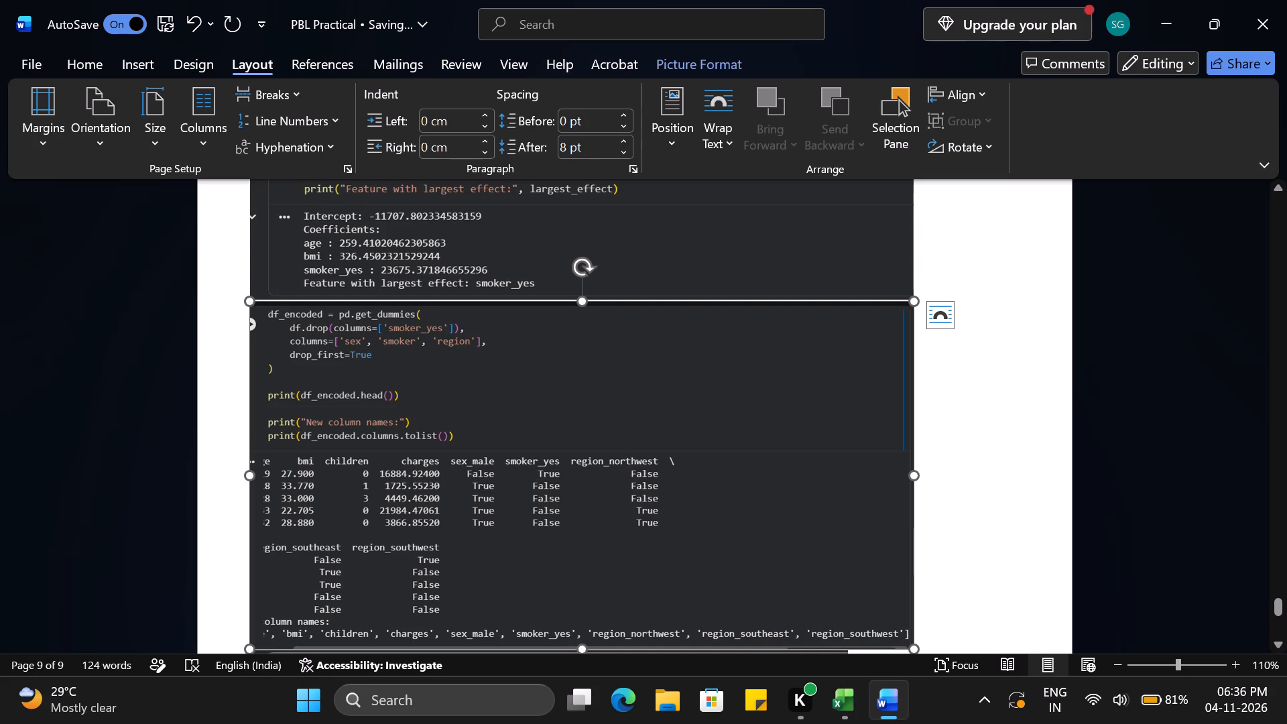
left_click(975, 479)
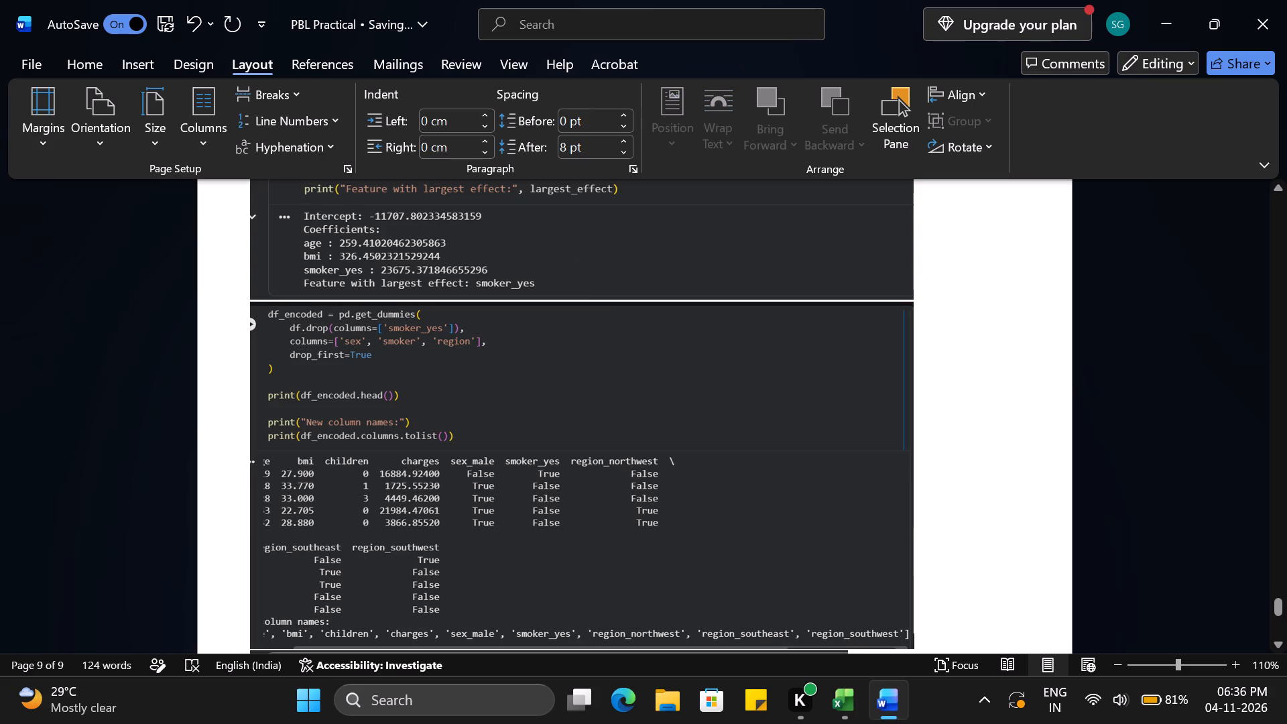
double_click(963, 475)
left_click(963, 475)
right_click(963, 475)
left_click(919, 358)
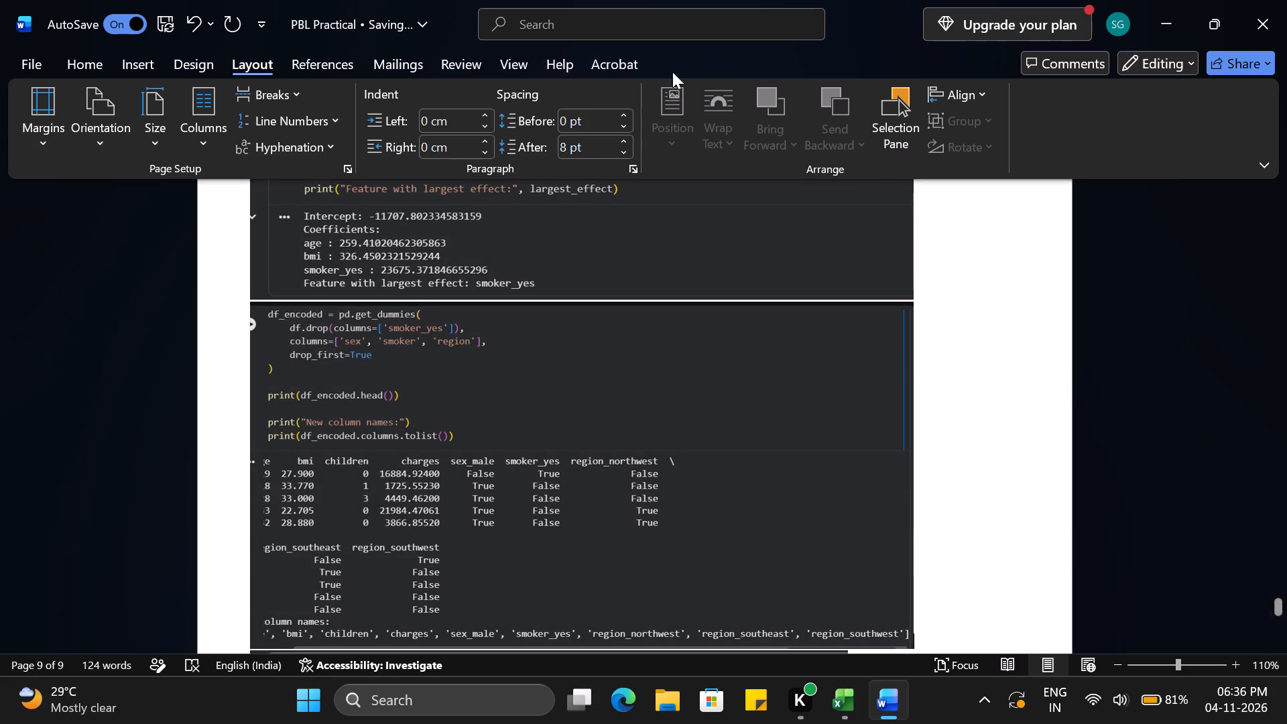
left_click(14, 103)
Set the page margins to Moderate from the cover page, with 2.54 cm top and bottom and 1.91 cm at the sides.
scroll(229, 395, "up", 19)
scroll(229, 395, "up", 5)
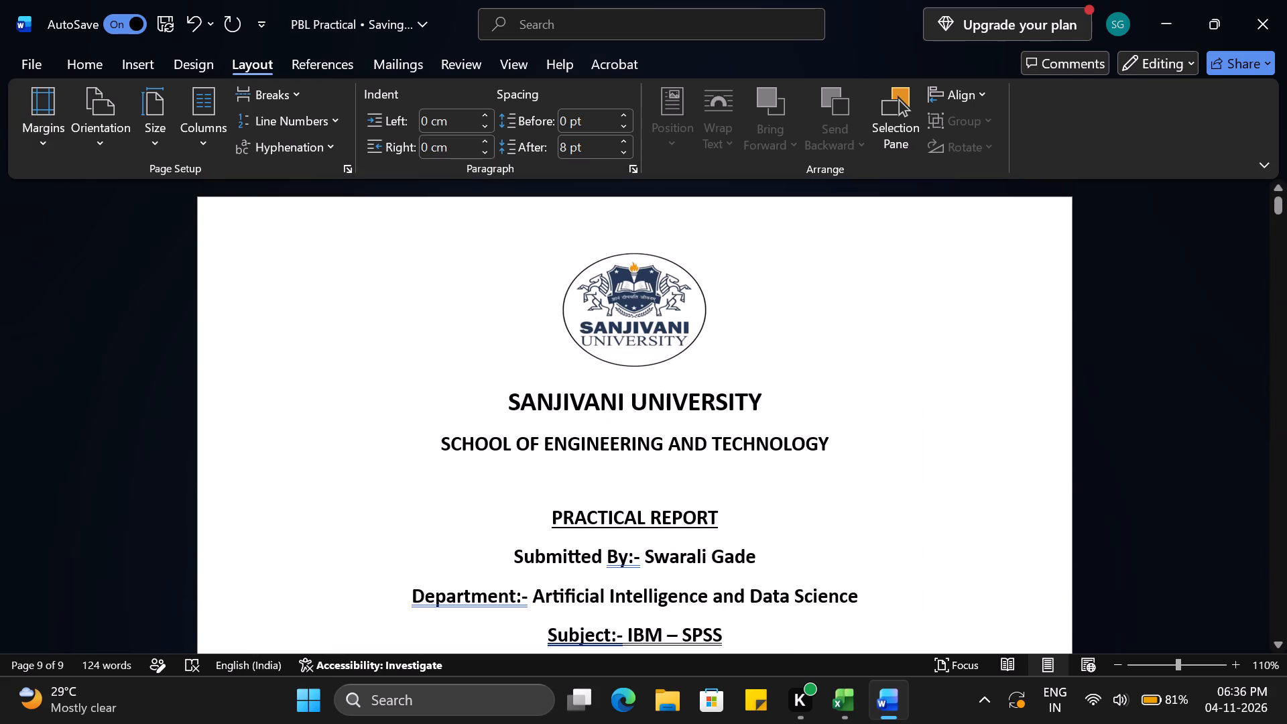
left_click(524, 537)
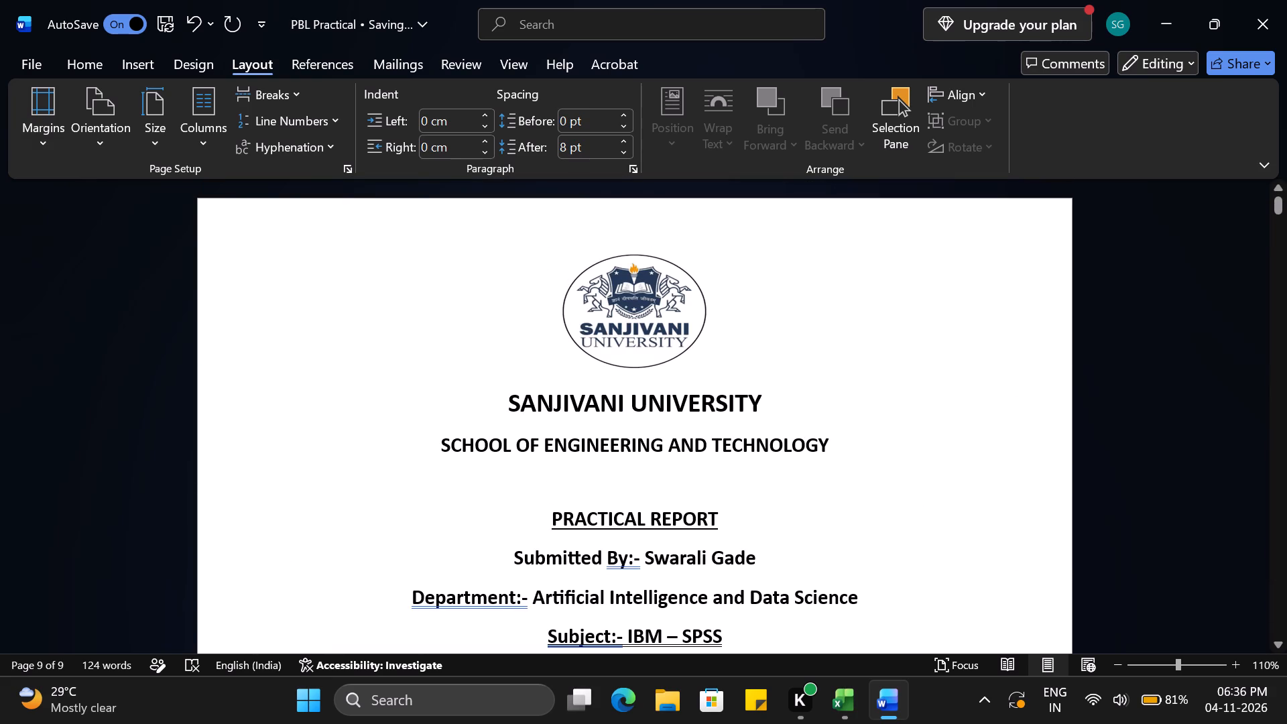
left_click(20, 90)
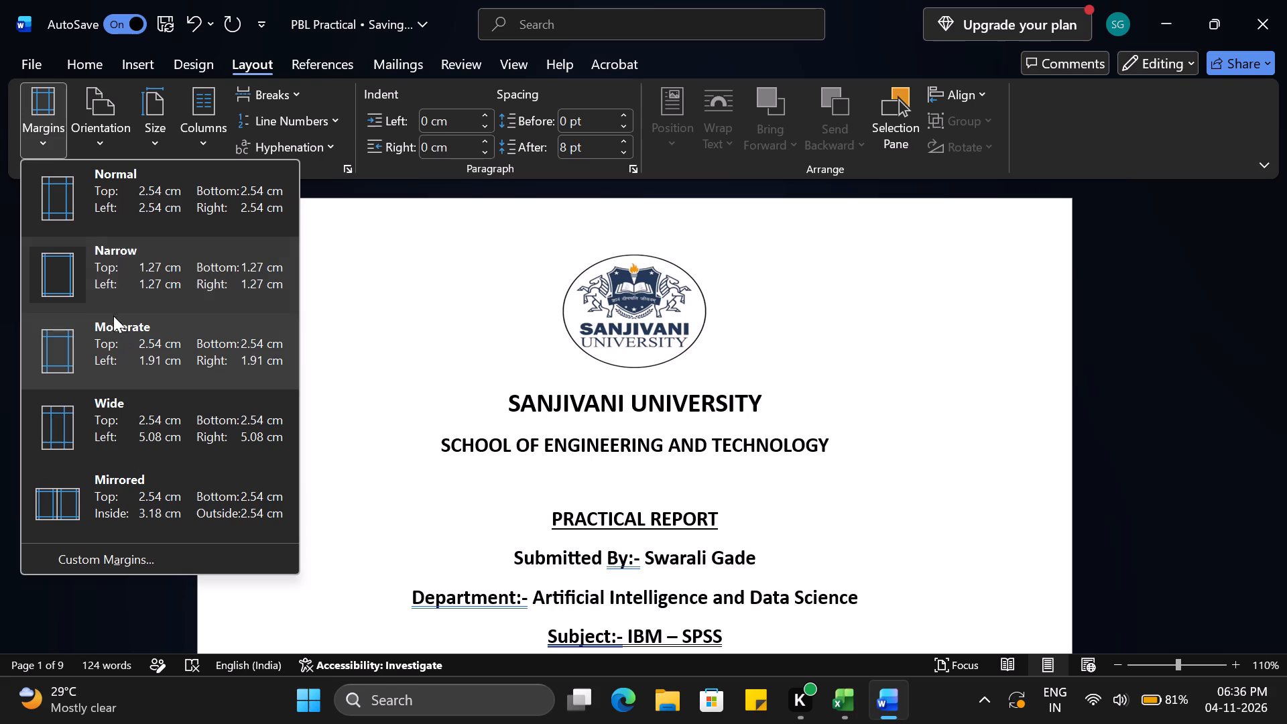
left_click(121, 351)
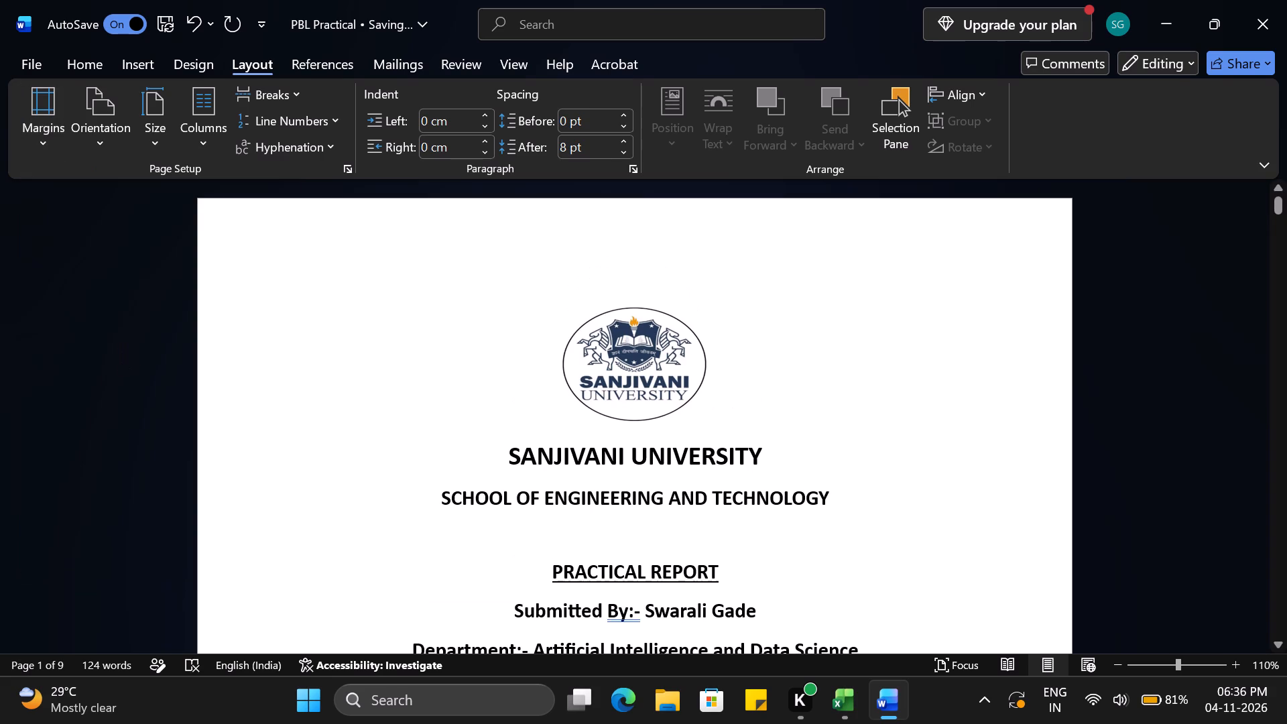
left_click(239, 417)
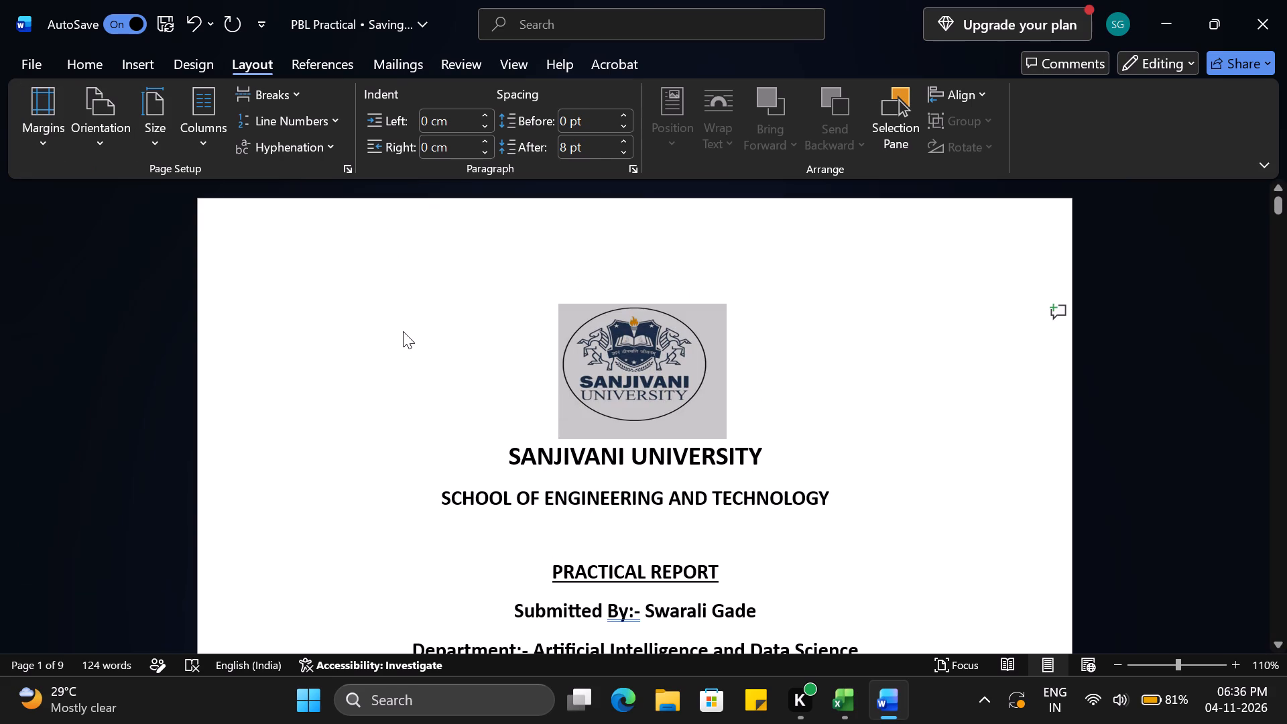
Move the thumbs-up 3D model on the last page away from the left page edge, below the mean squared error code screenshot.
scroll(389, 385, "down", 8)
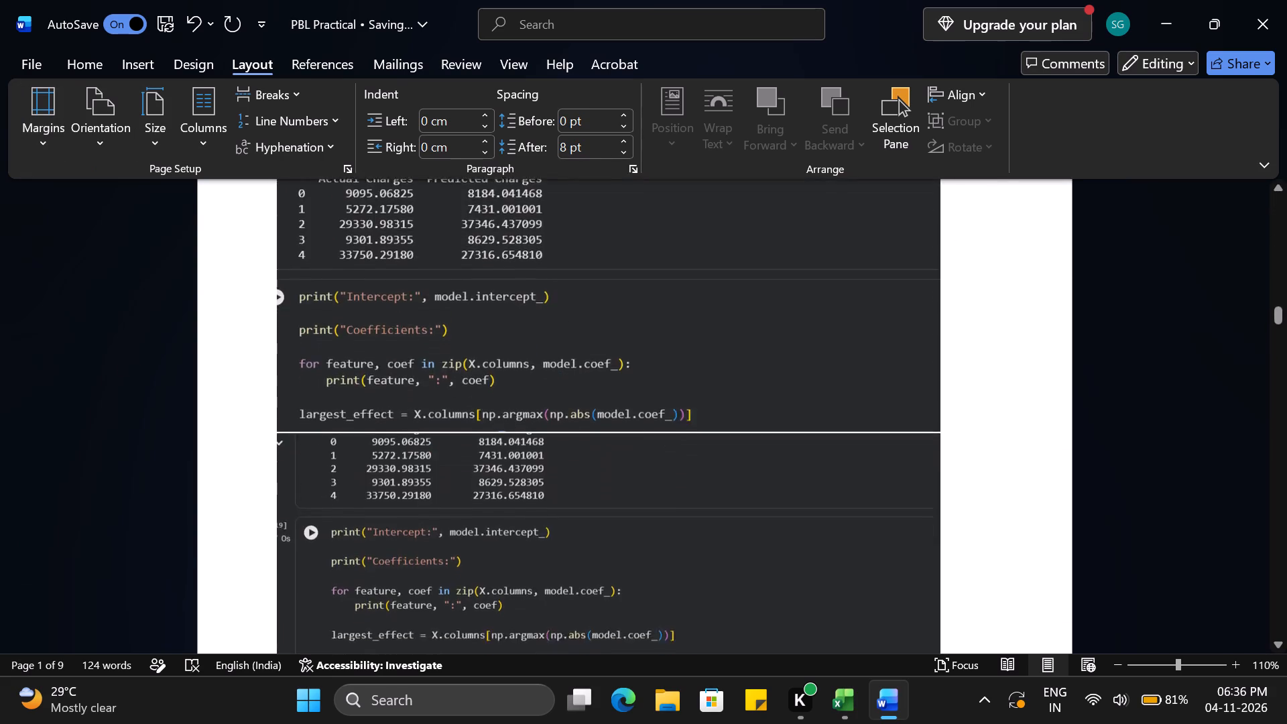
scroll(389, 385, "down", 6)
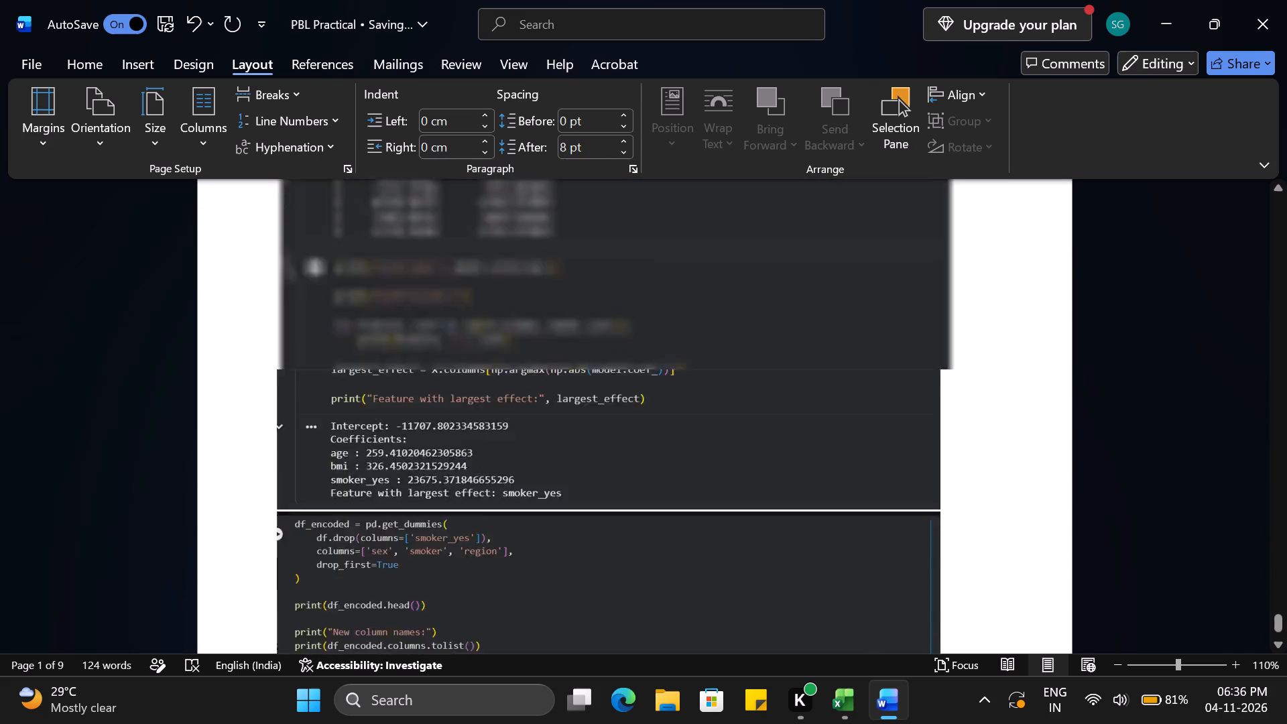
scroll(389, 385, "down", 1)
right_click_drag(290, 560, 483, 561)
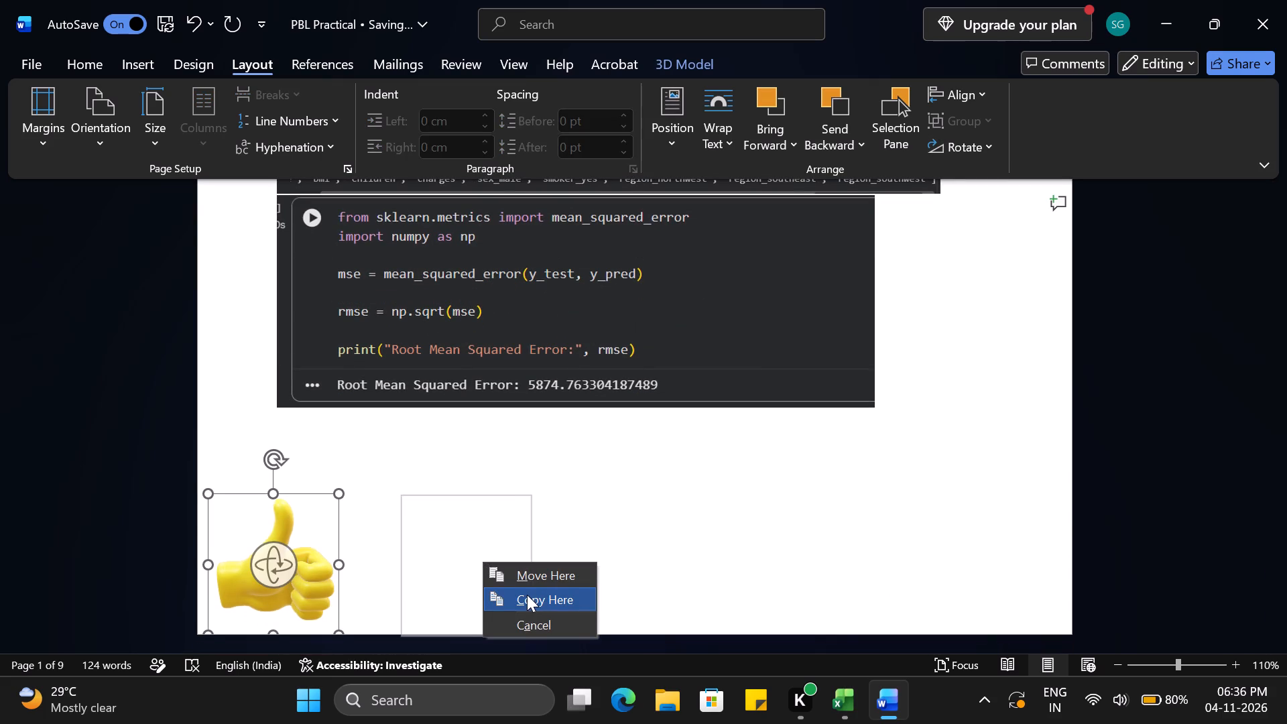
left_click(524, 582)
Rotate the thumbs-up 3D model in space so the thumb stands upright and the curled fingers face the reader.
left_click_drag(453, 573, 241, 569)
left_click_drag(241, 569, 422, 579)
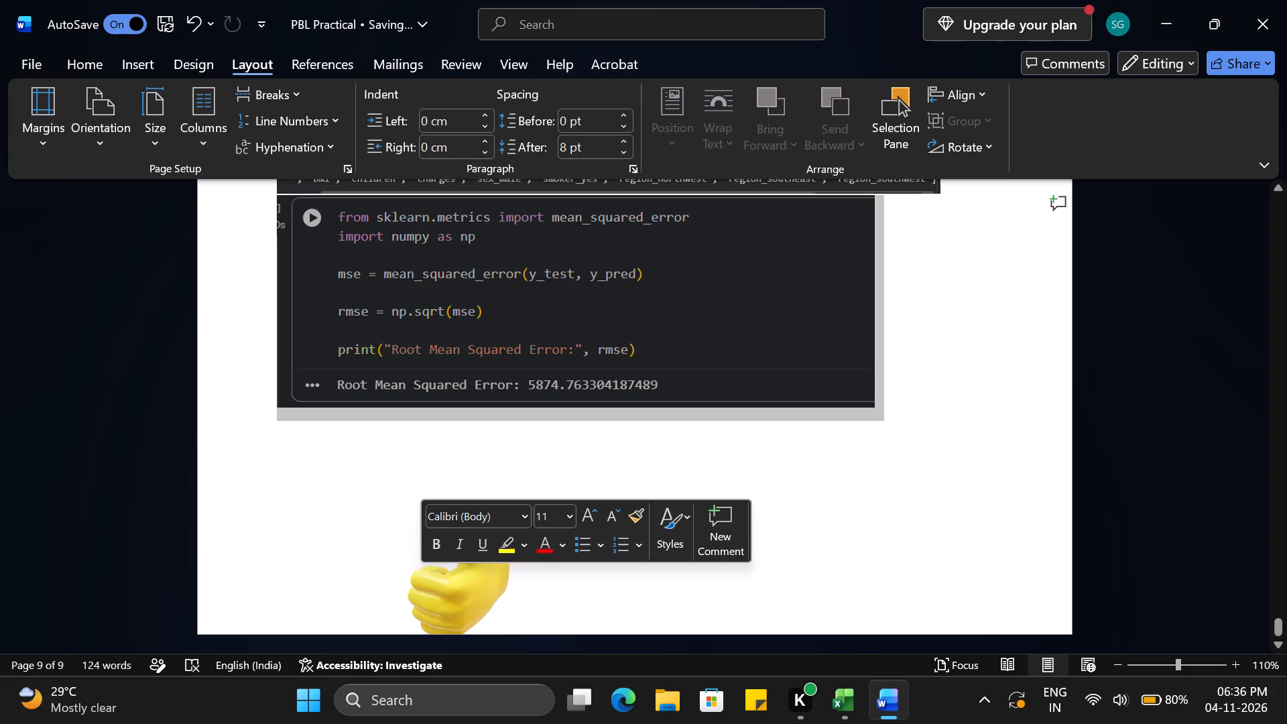
left_click(455, 587)
left_click(455, 587)
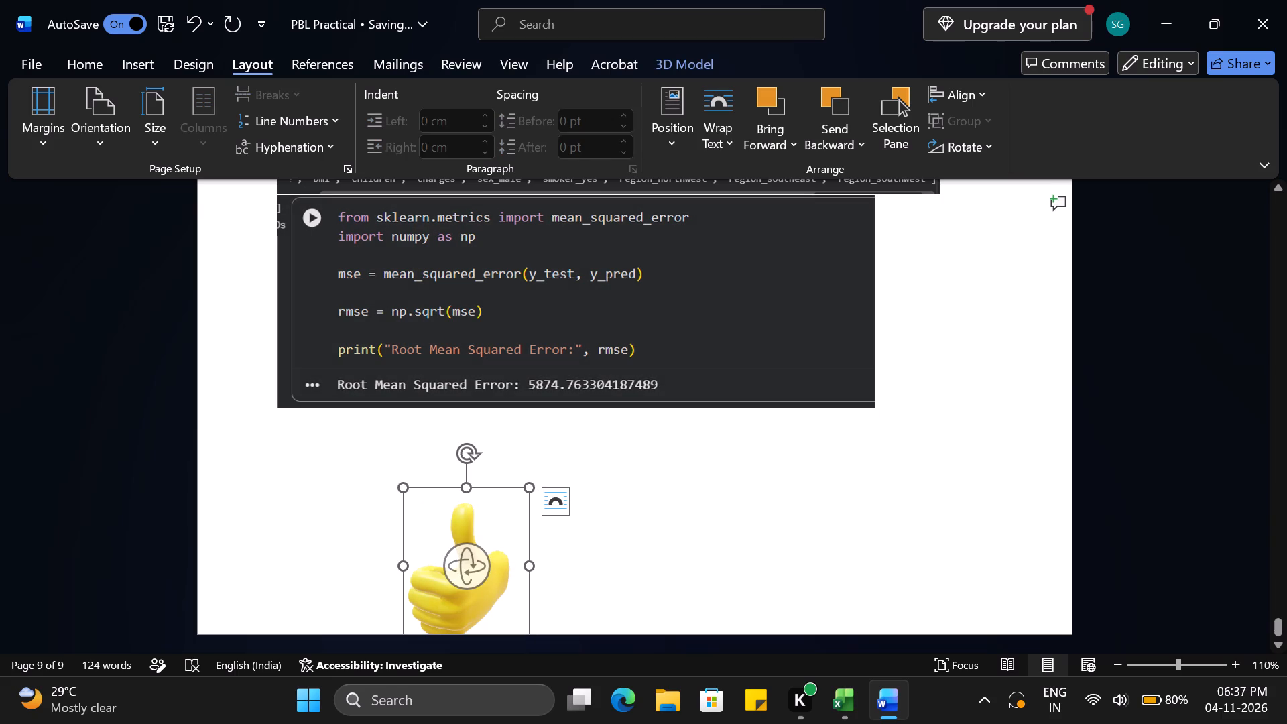
left_click(469, 563)
left_click_drag(469, 563, 613, 550)
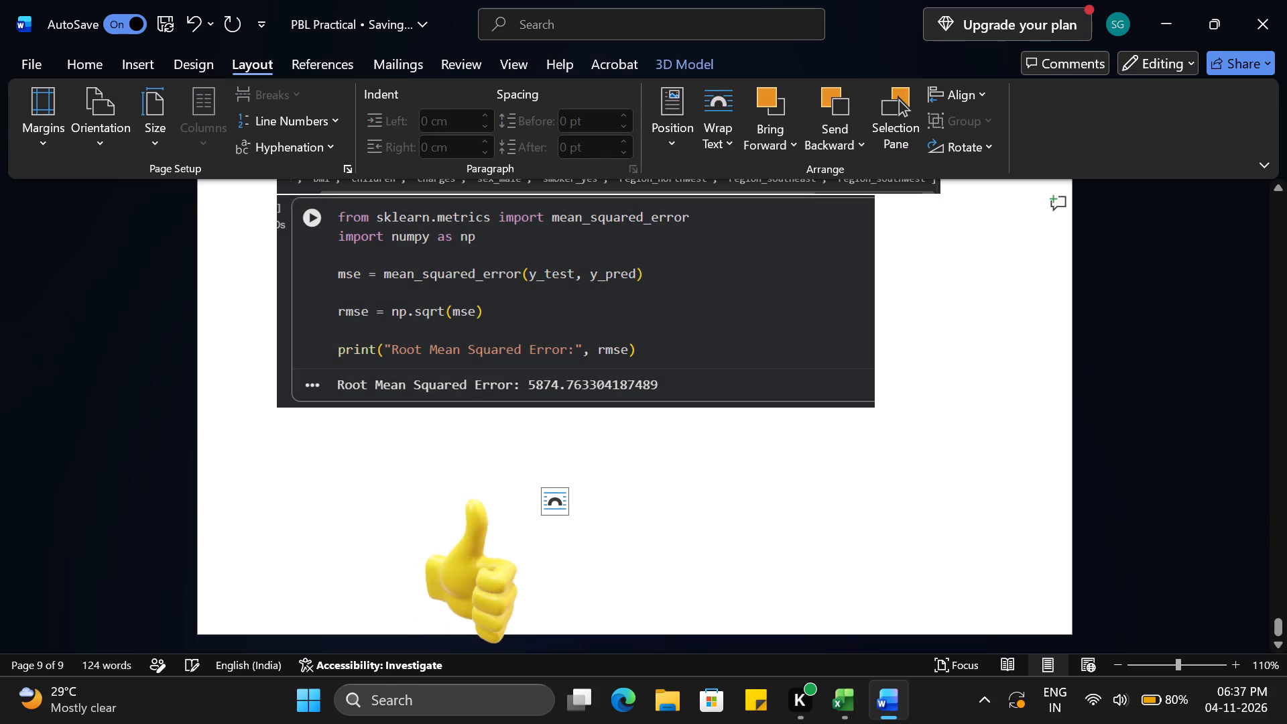
left_click_drag(613, 550, 627, 521)
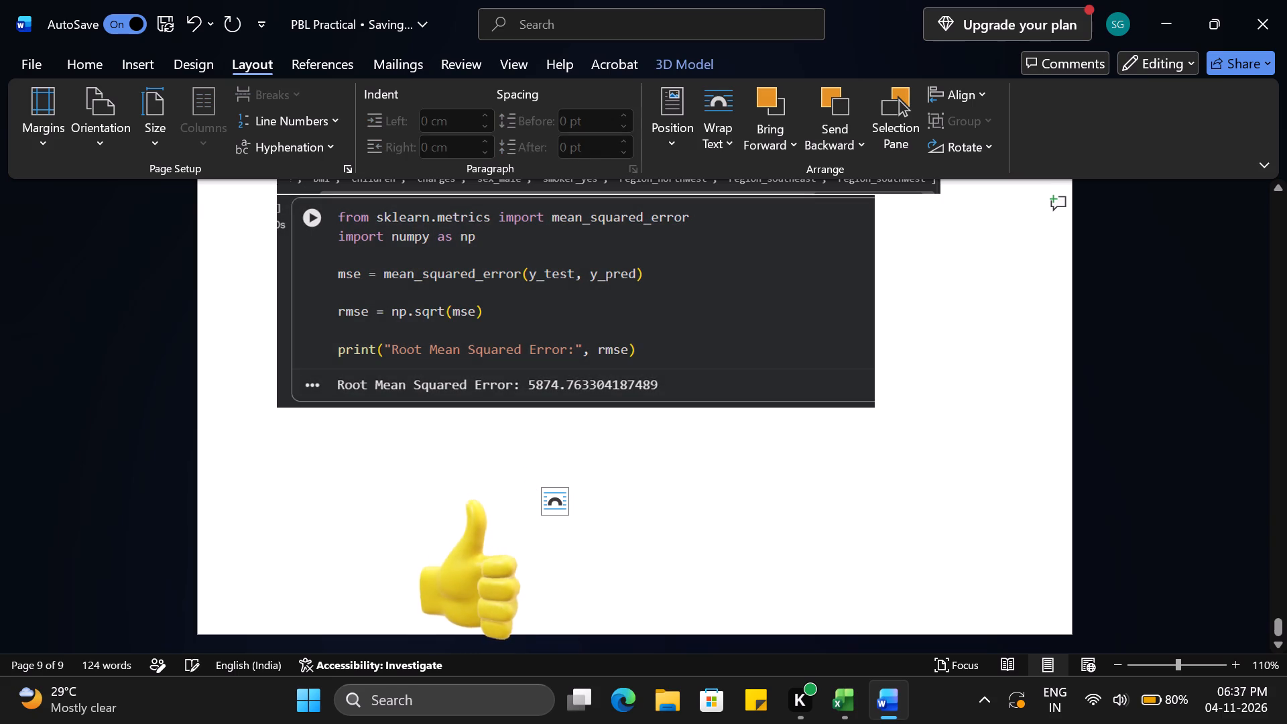
left_click_drag(627, 521, 631, 499)
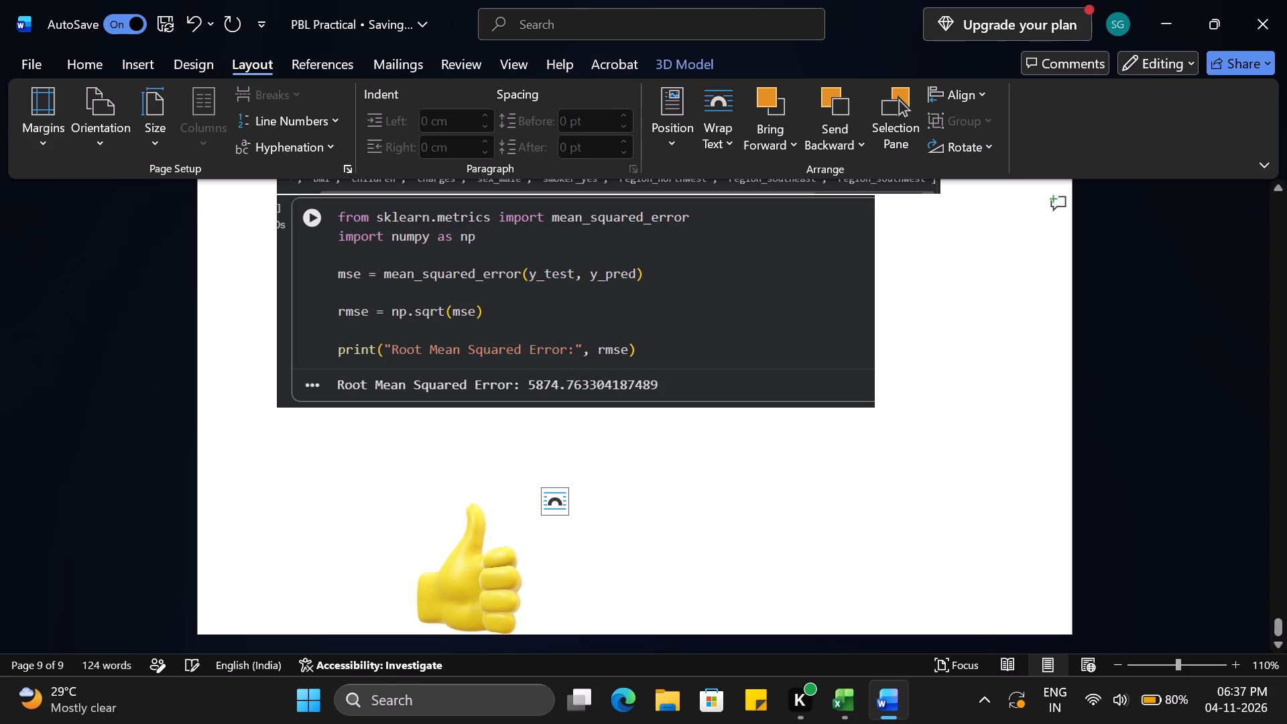
left_click_drag(631, 499, 635, 507)
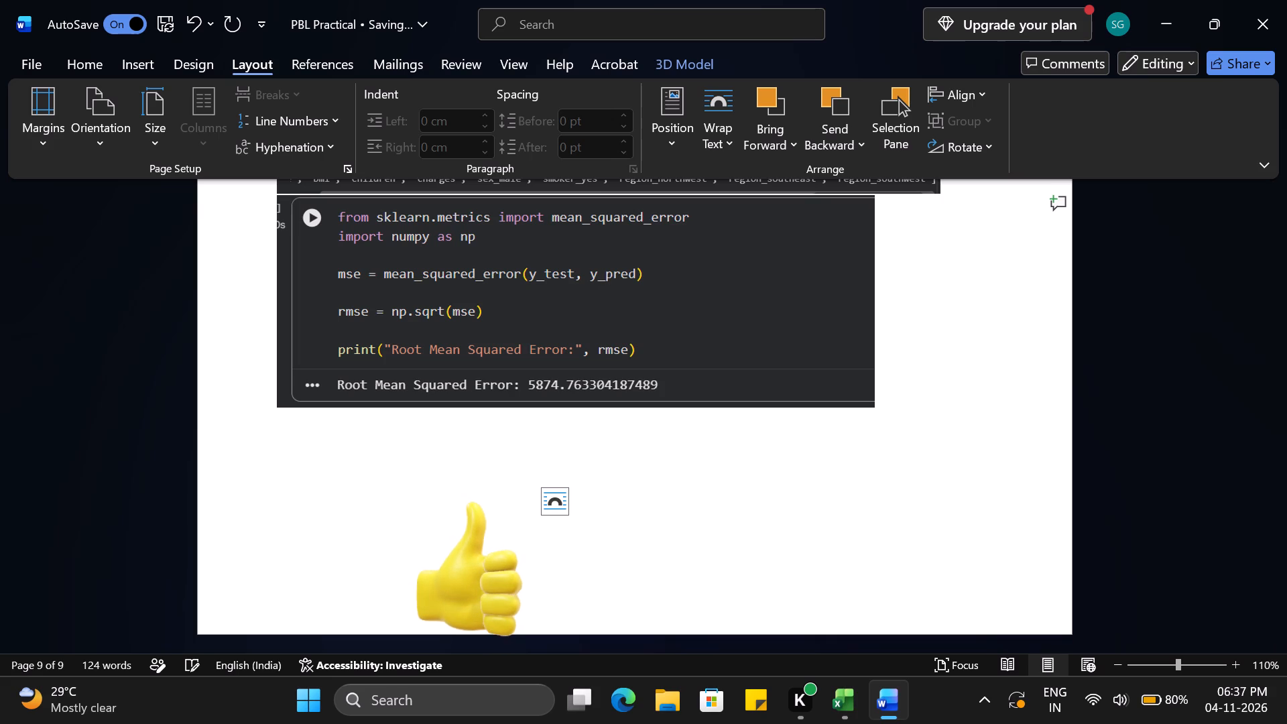
left_click_drag(635, 507, 637, 509)
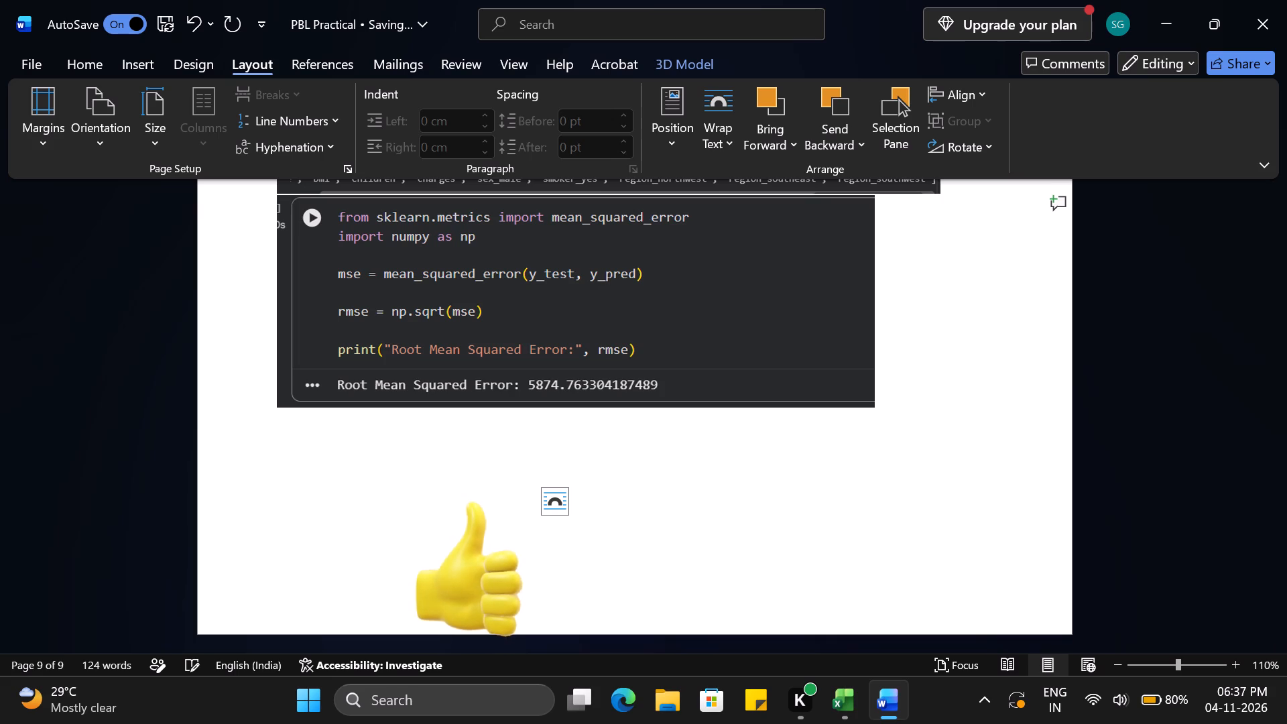
left_click_drag(637, 509, 657, 516)
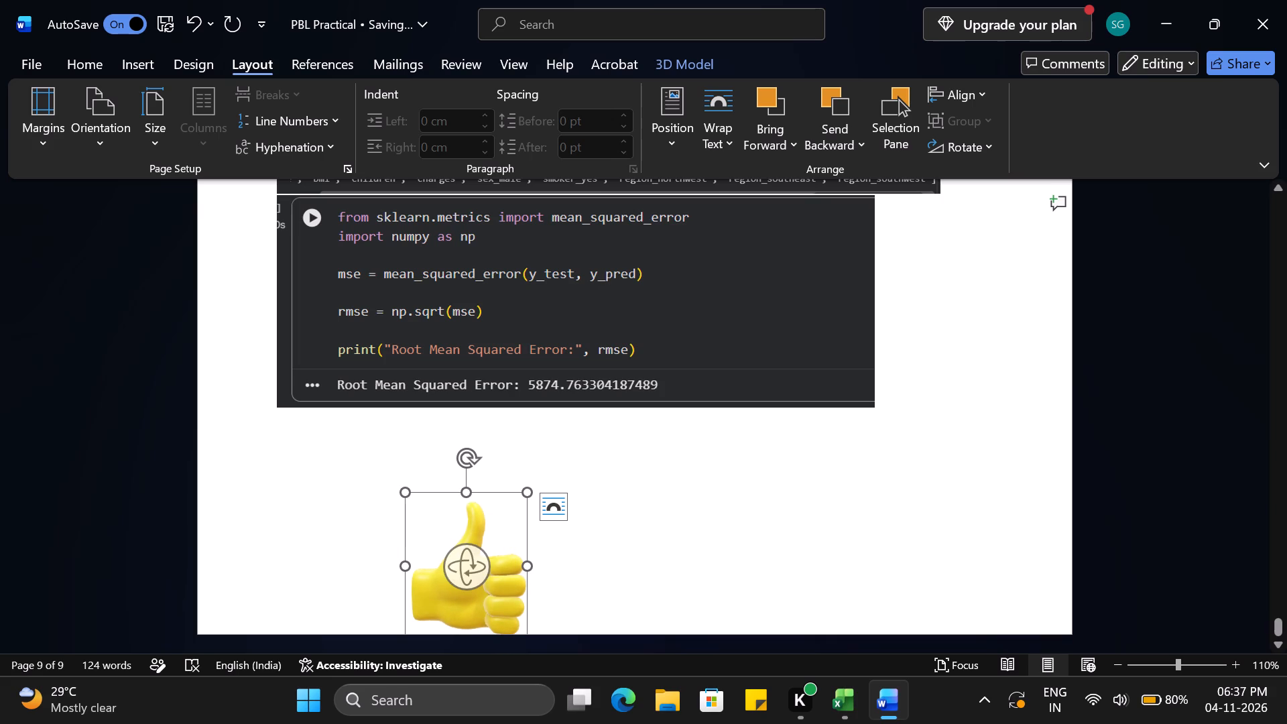
Move the thumbs-up 3D model to the lower-left corner of the last page, clear of the bottom page edge.
left_click_drag(493, 596, 335, 562)
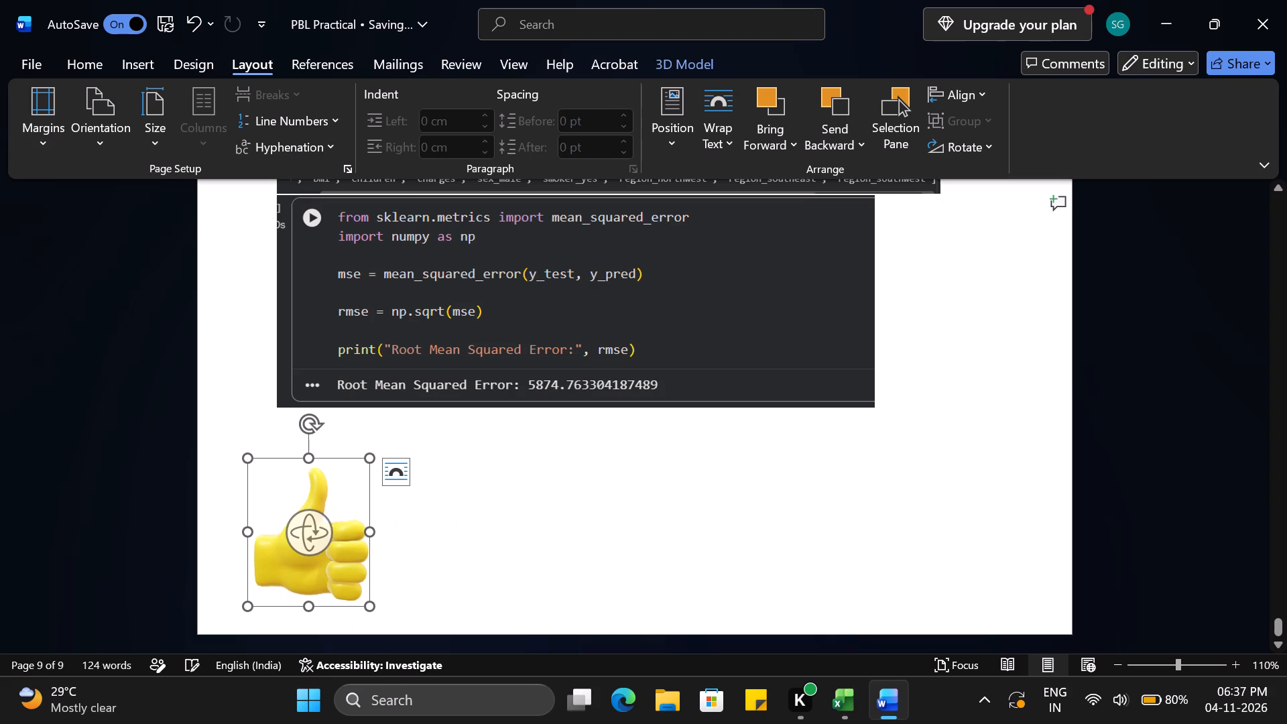
left_click(592, 523)
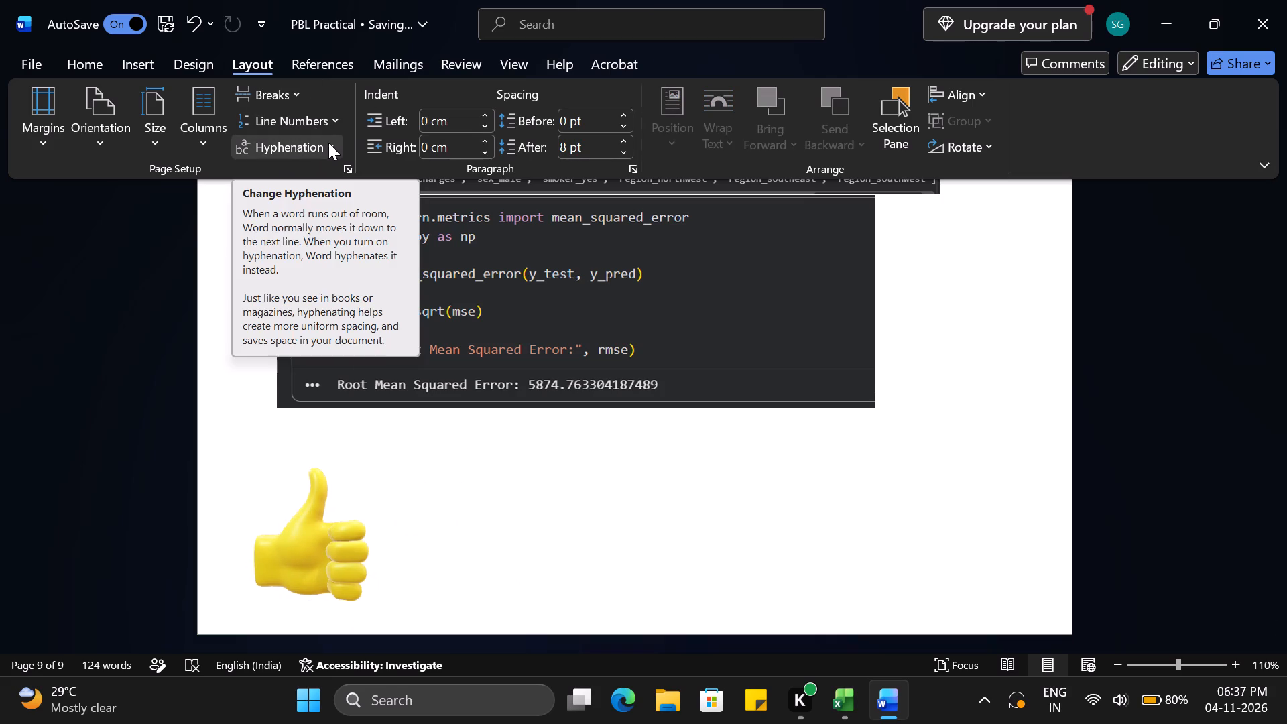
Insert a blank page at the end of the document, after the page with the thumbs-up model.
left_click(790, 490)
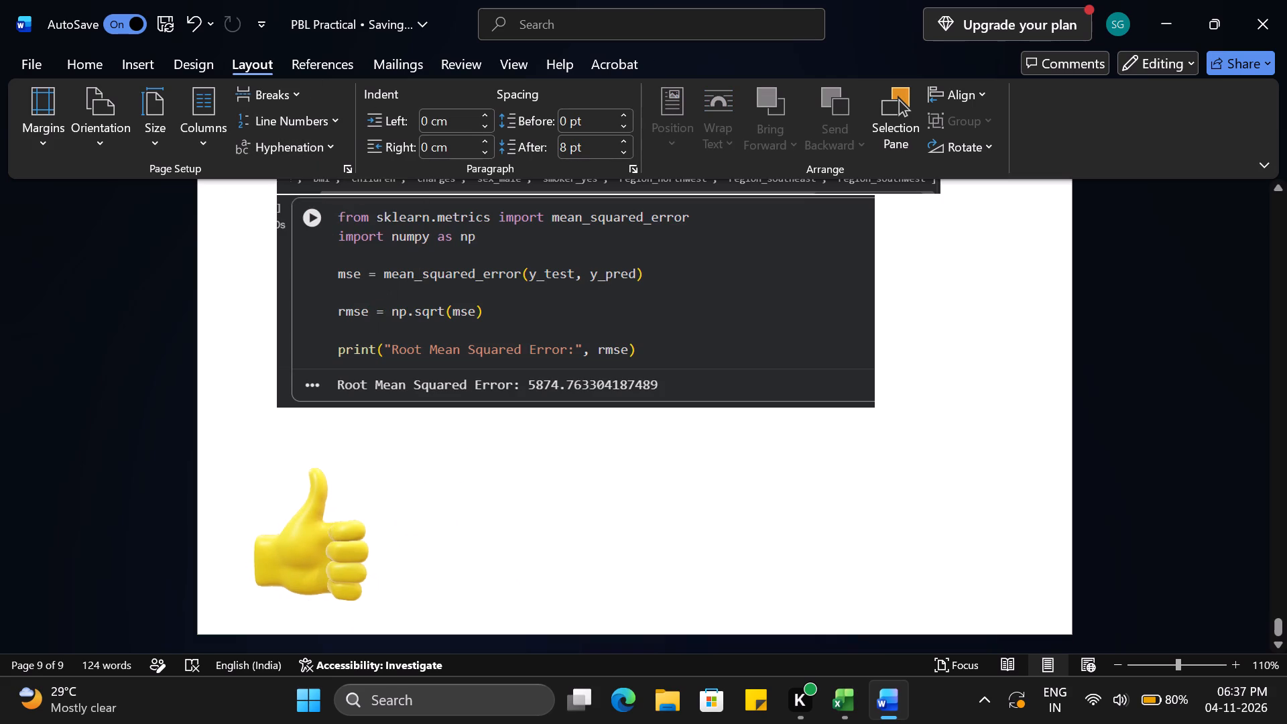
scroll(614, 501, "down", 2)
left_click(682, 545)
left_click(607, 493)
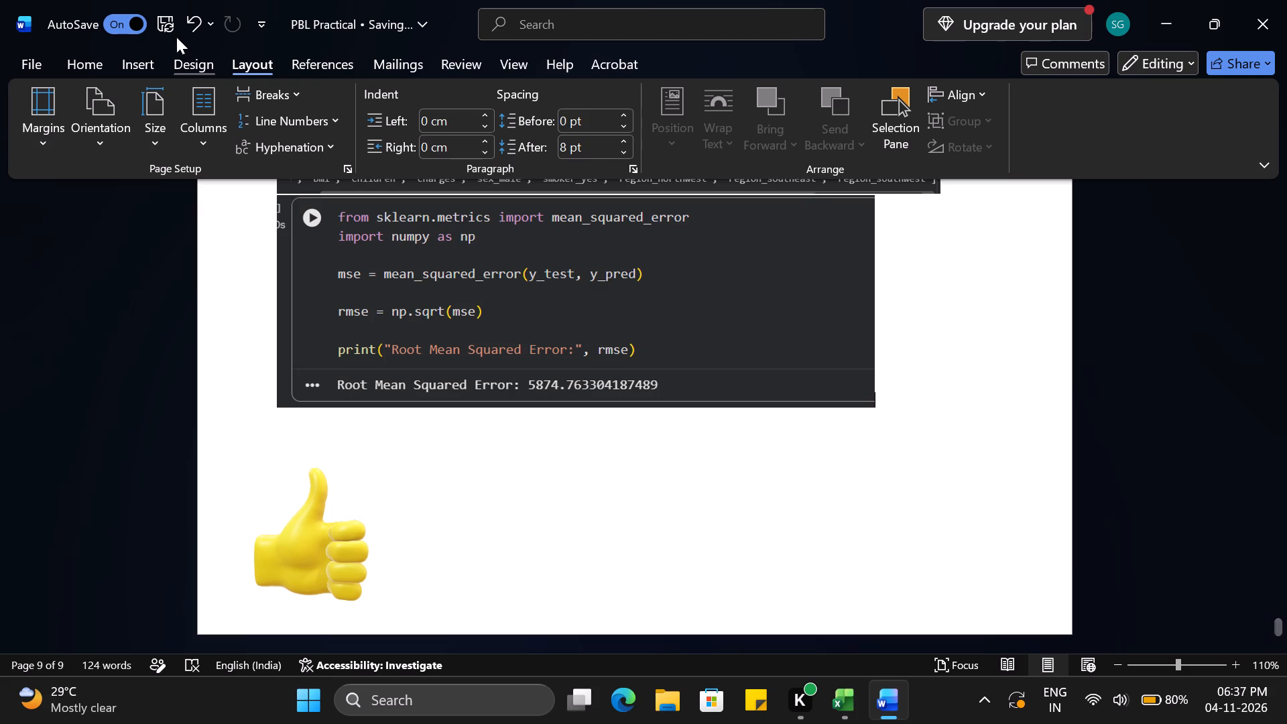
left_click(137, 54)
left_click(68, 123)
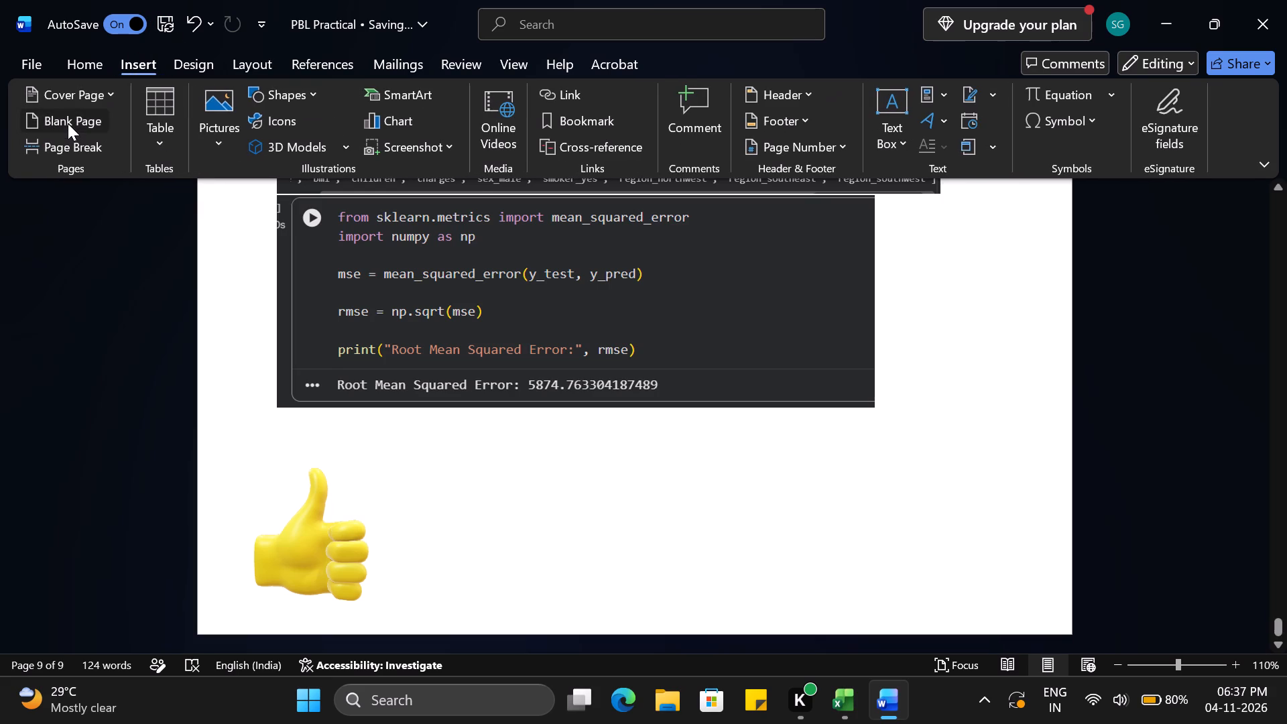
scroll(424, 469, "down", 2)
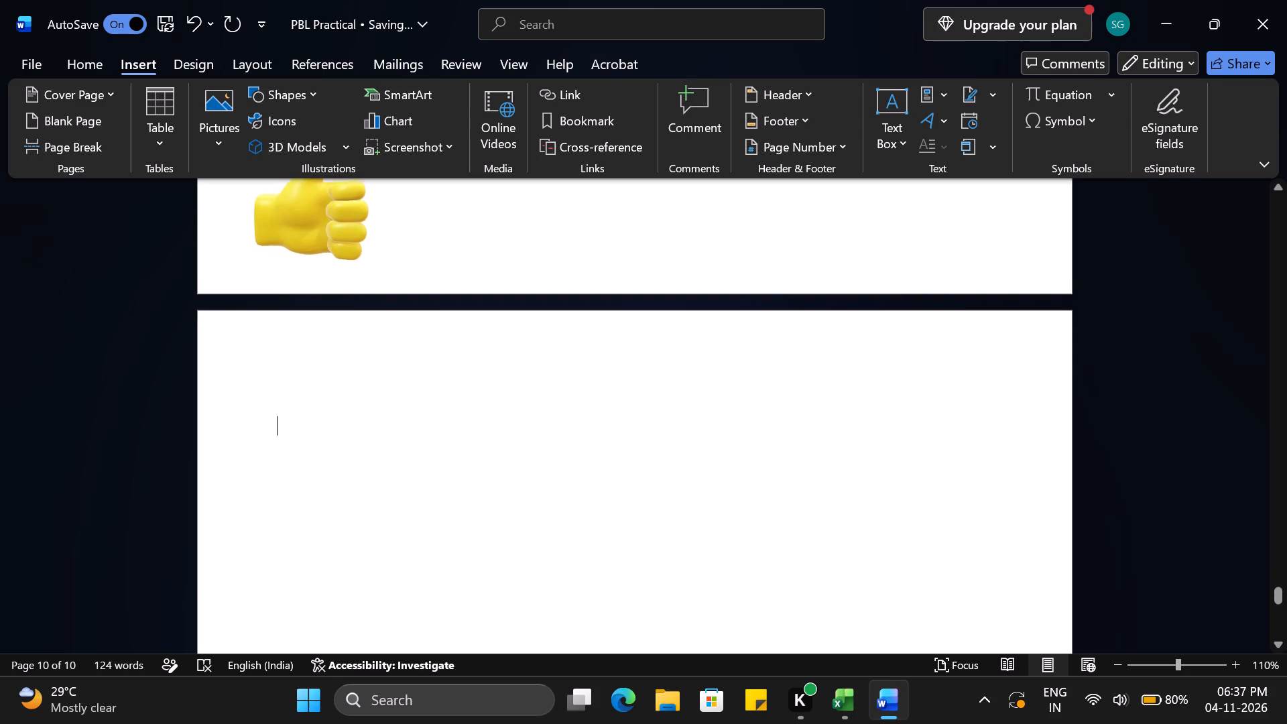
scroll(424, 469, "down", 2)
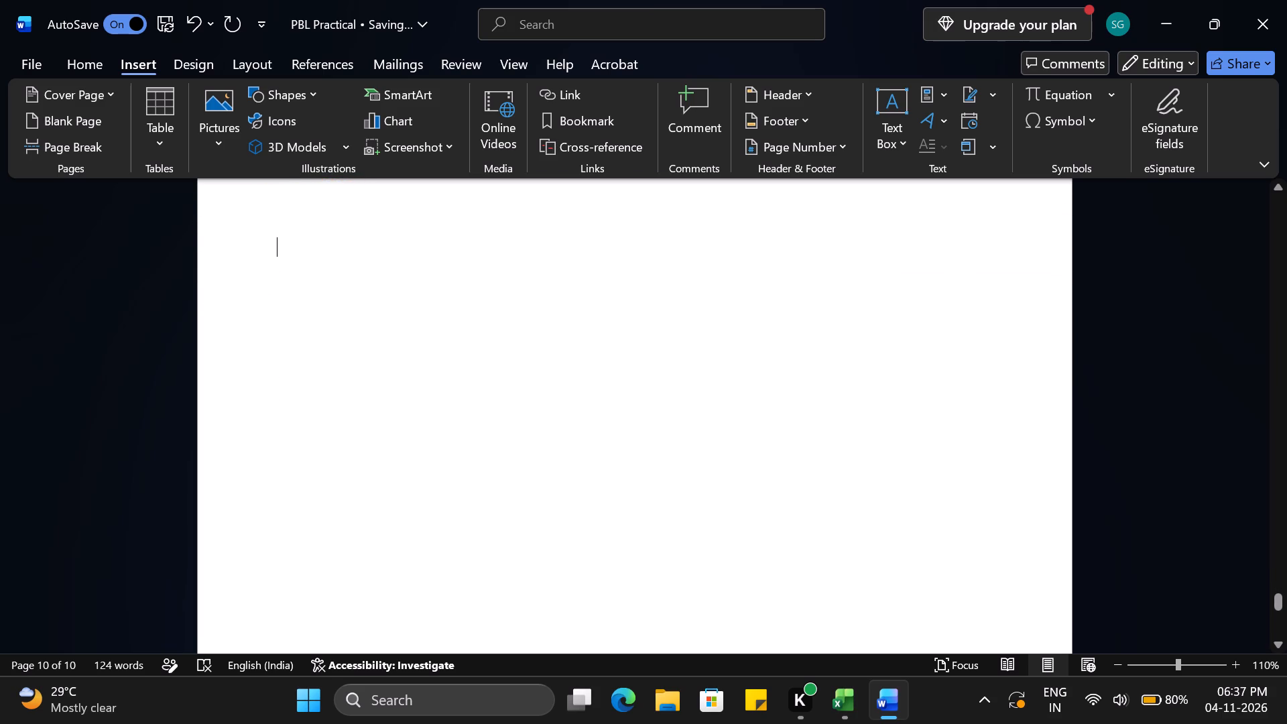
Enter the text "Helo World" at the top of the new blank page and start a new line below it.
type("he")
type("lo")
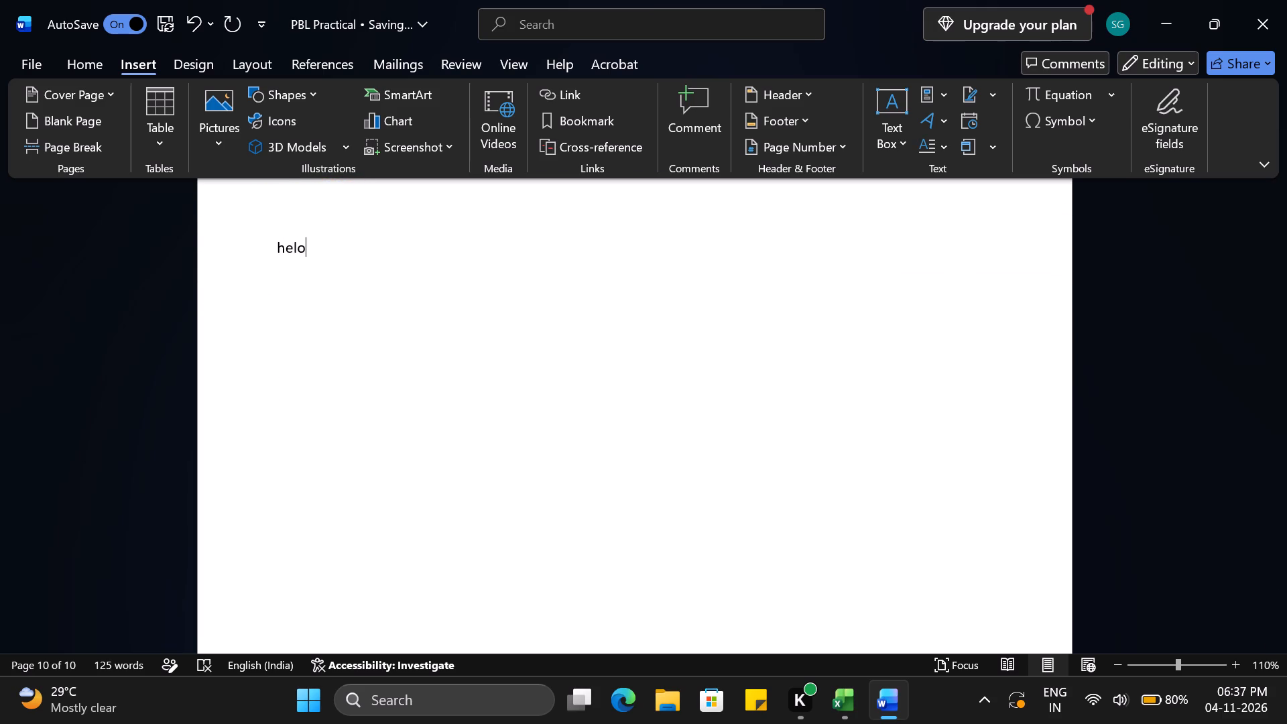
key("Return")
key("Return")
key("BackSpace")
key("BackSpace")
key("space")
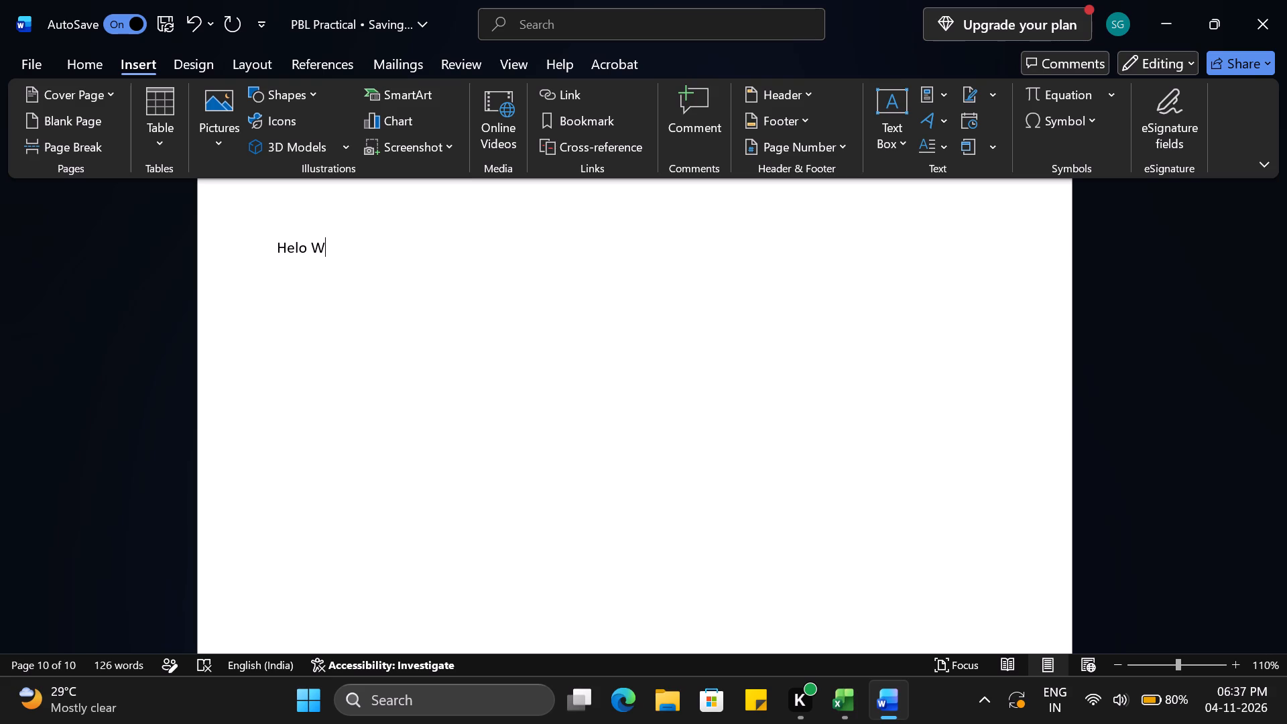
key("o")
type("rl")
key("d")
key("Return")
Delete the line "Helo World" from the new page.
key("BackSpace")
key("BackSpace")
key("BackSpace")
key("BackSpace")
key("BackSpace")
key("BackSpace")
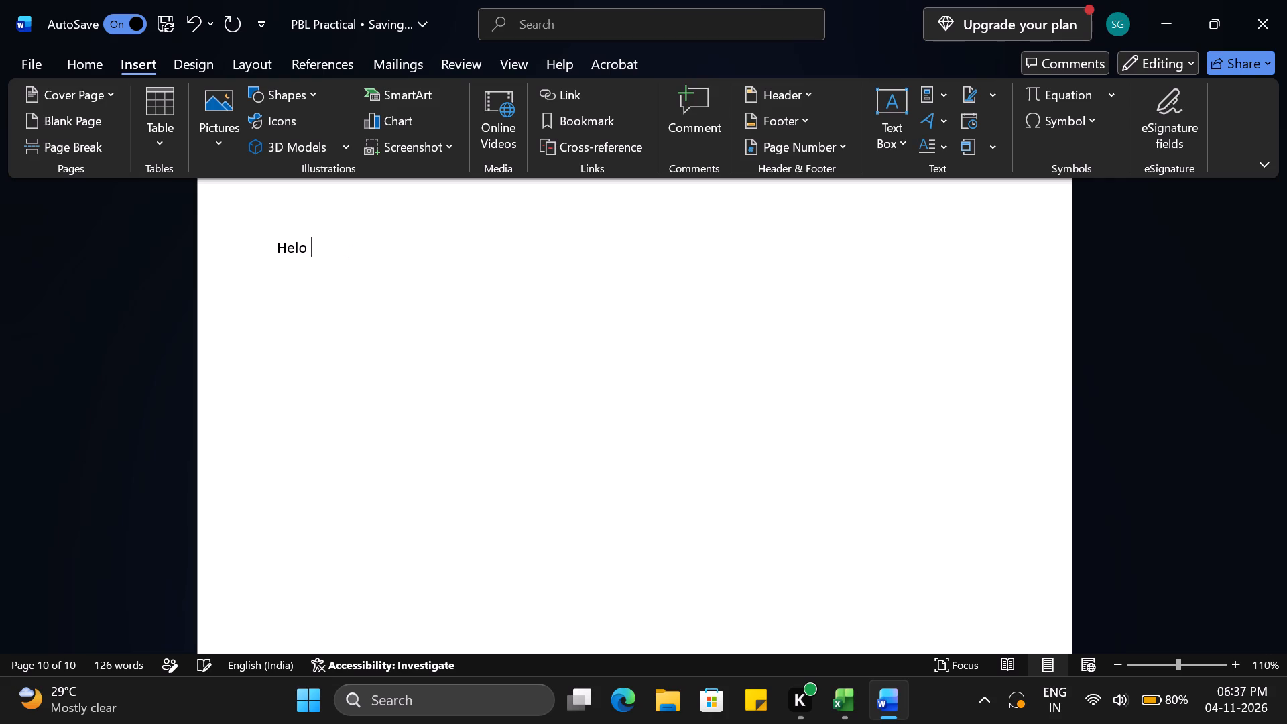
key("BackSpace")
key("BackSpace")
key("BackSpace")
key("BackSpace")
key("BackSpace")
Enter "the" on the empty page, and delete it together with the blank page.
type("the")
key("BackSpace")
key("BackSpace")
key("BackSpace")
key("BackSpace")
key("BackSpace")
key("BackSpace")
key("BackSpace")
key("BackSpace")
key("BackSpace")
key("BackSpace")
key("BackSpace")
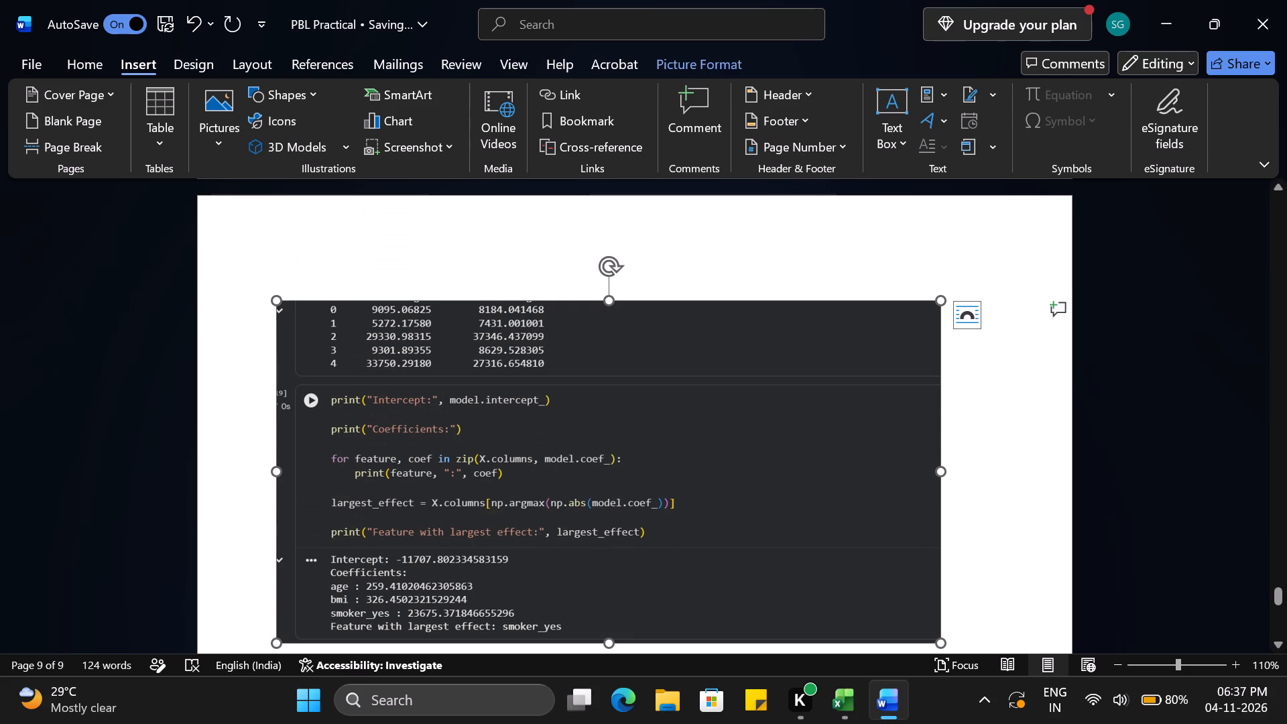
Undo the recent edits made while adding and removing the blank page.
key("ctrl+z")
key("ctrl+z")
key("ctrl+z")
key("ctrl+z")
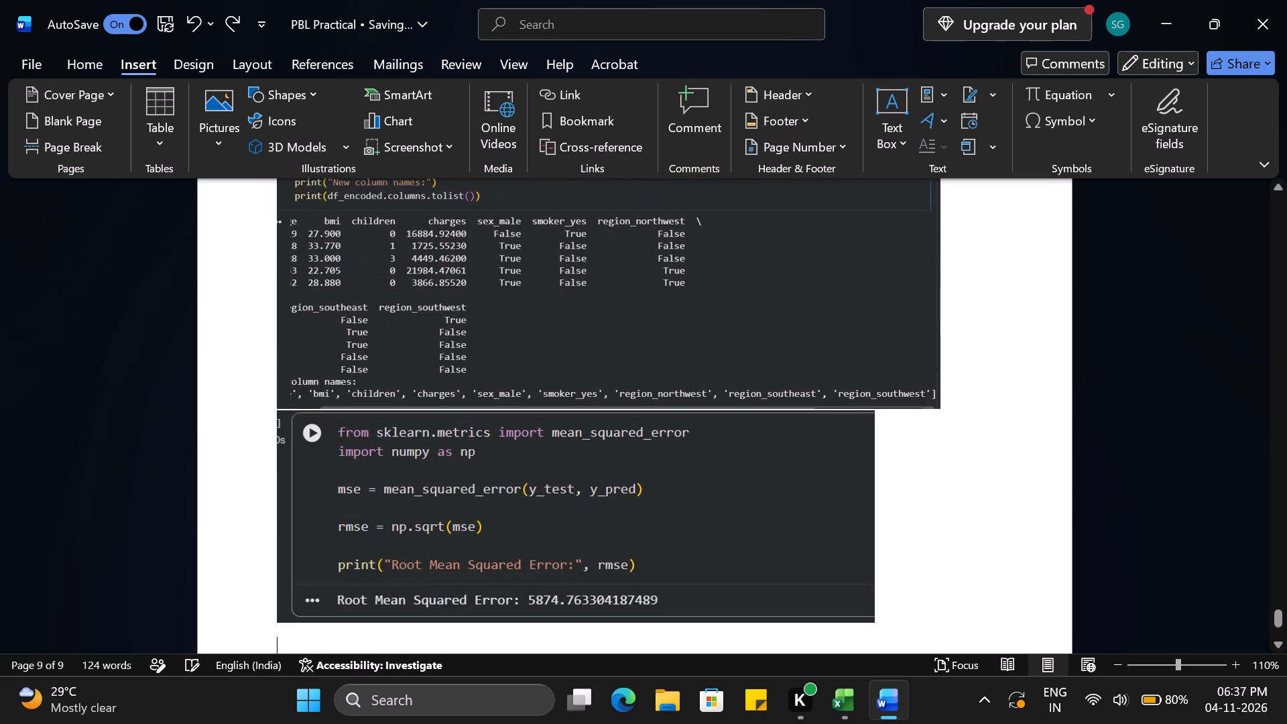
Insert a blank page after the page with the thumbs-up model.
scroll(768, 548, "down", 2)
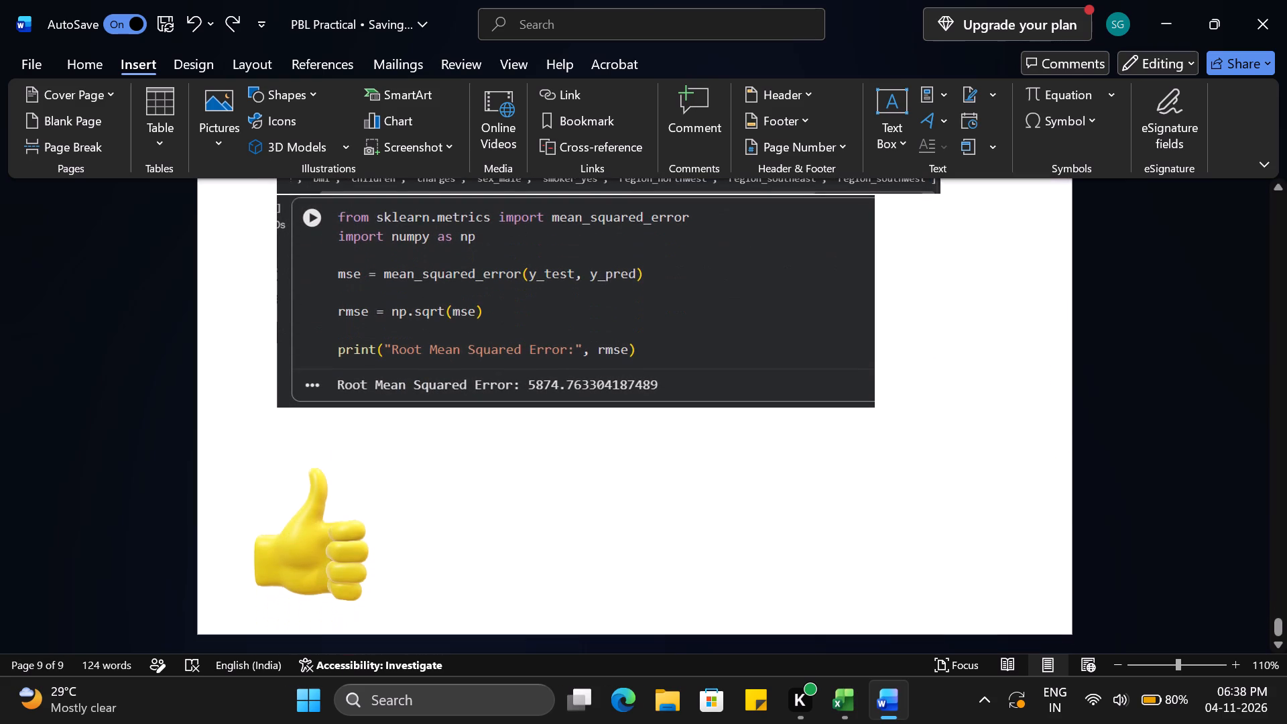
scroll(505, 483, "down", 4)
left_click(70, 121)
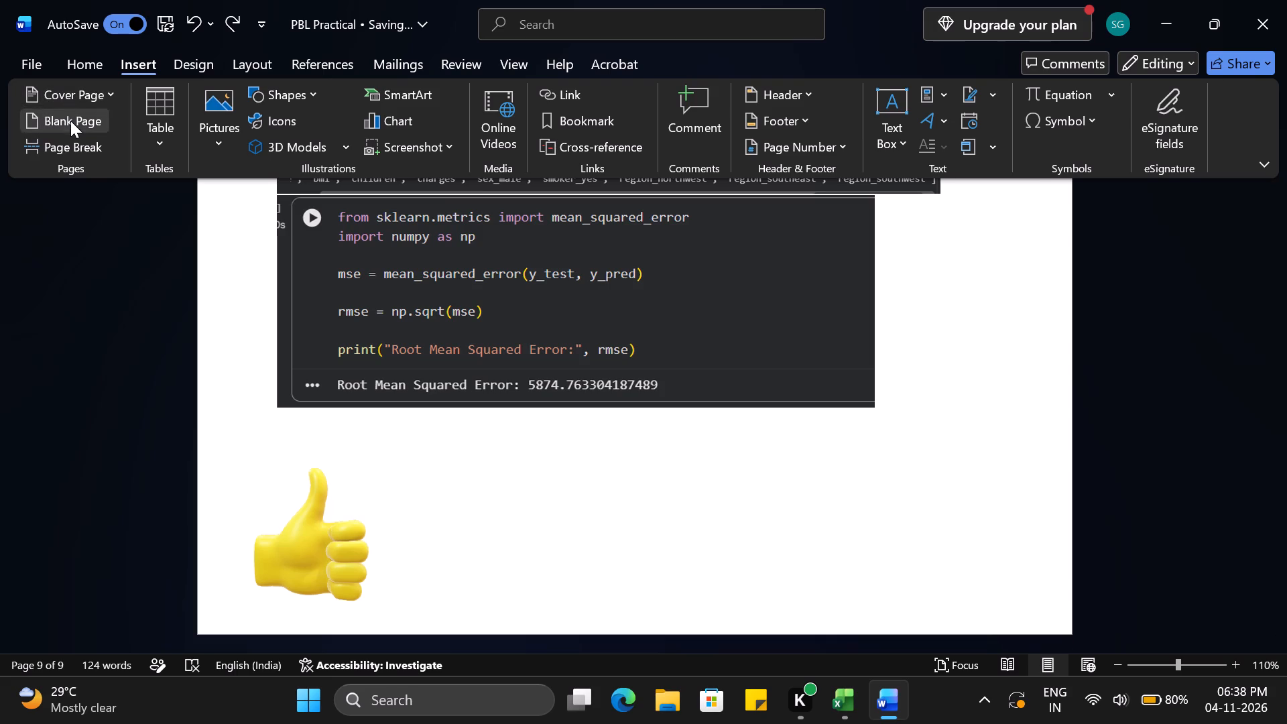
scroll(263, 361, "down", 8)
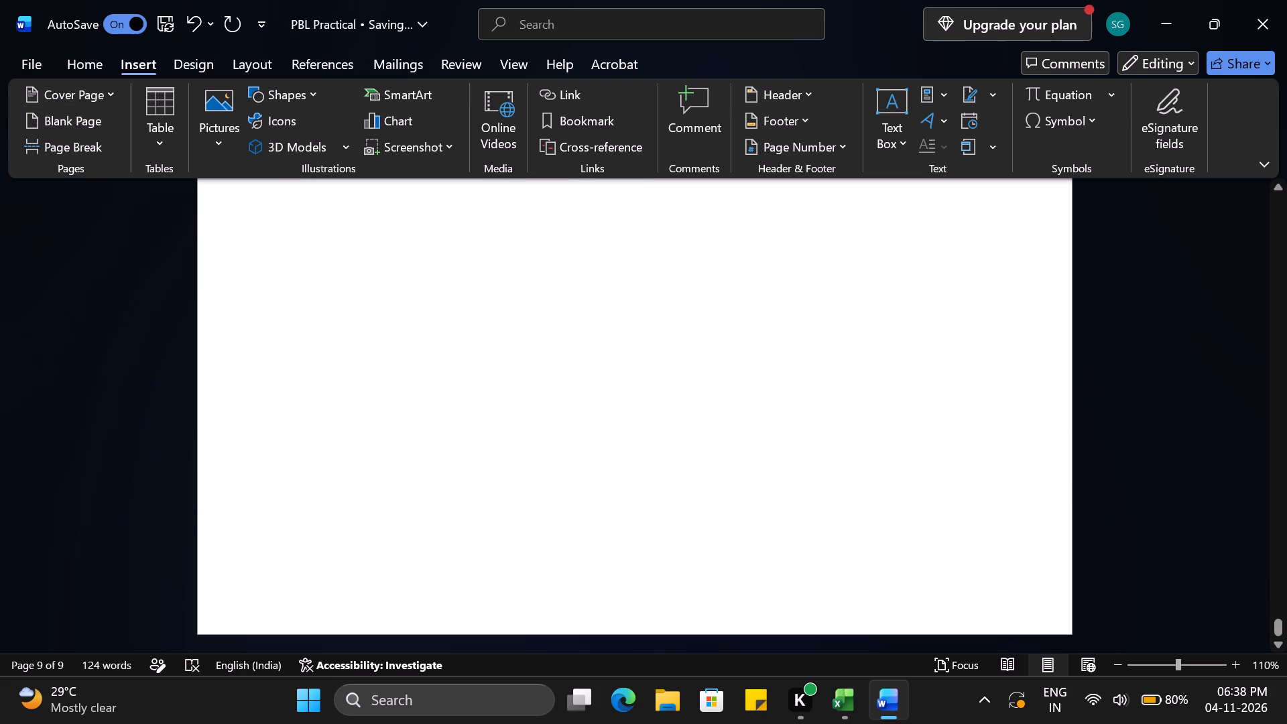
Look over the blank pages at the end of the document.
scroll(263, 361, "up", 3)
scroll(263, 361, "down", 1)
scroll(263, 361, "up", 4)
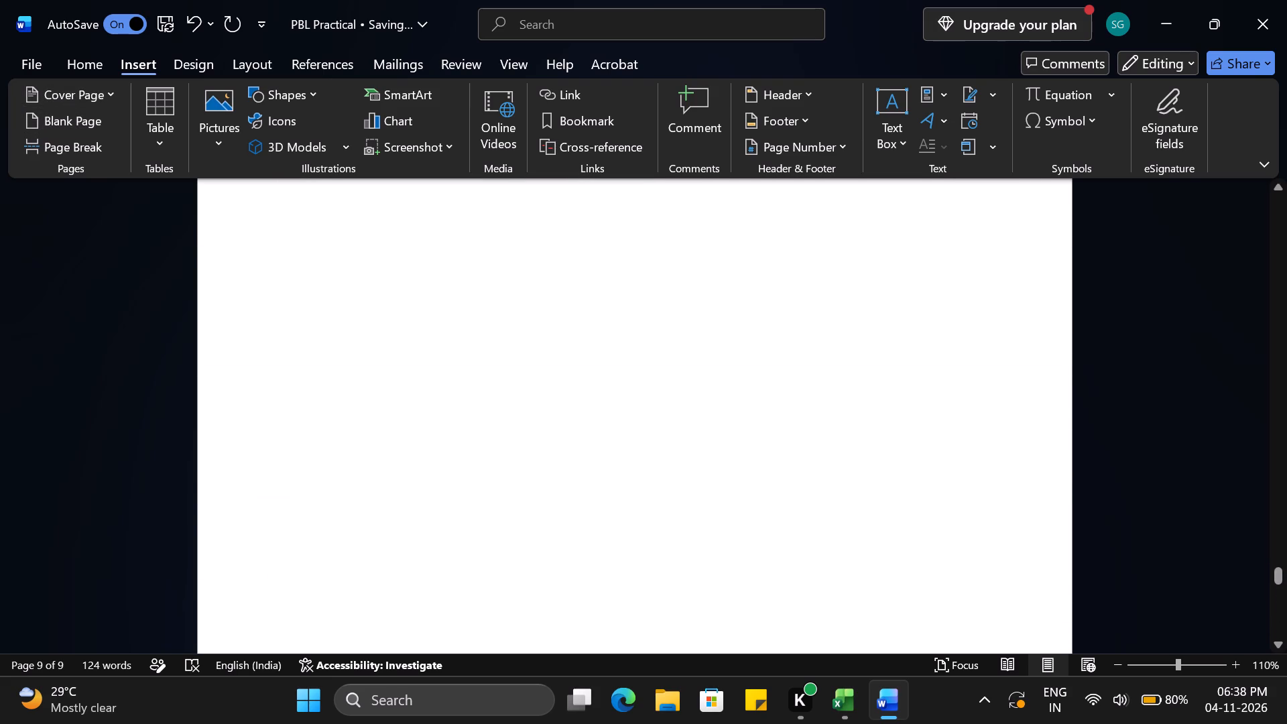
scroll(263, 361, "up", 2)
scroll(263, 361, "down", 3)
scroll(263, 361, "up", 2)
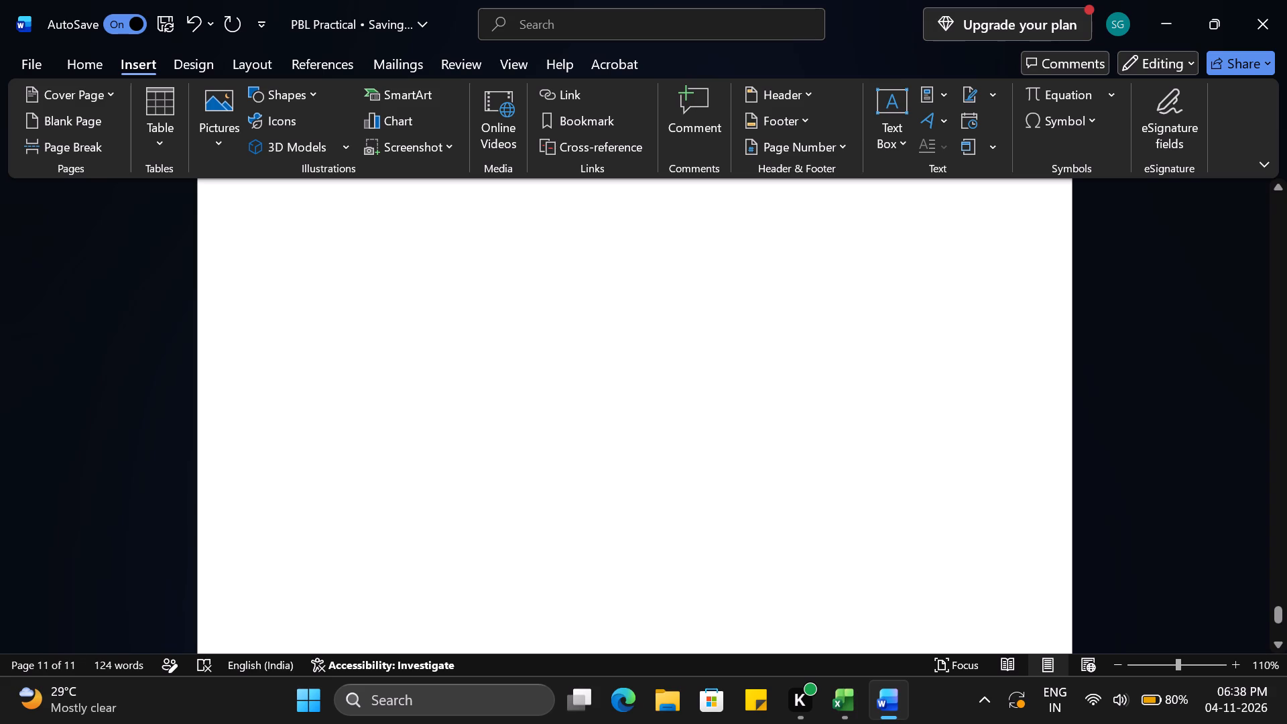
scroll(314, 503, "up", 1)
scroll(322, 491, "down", 1)
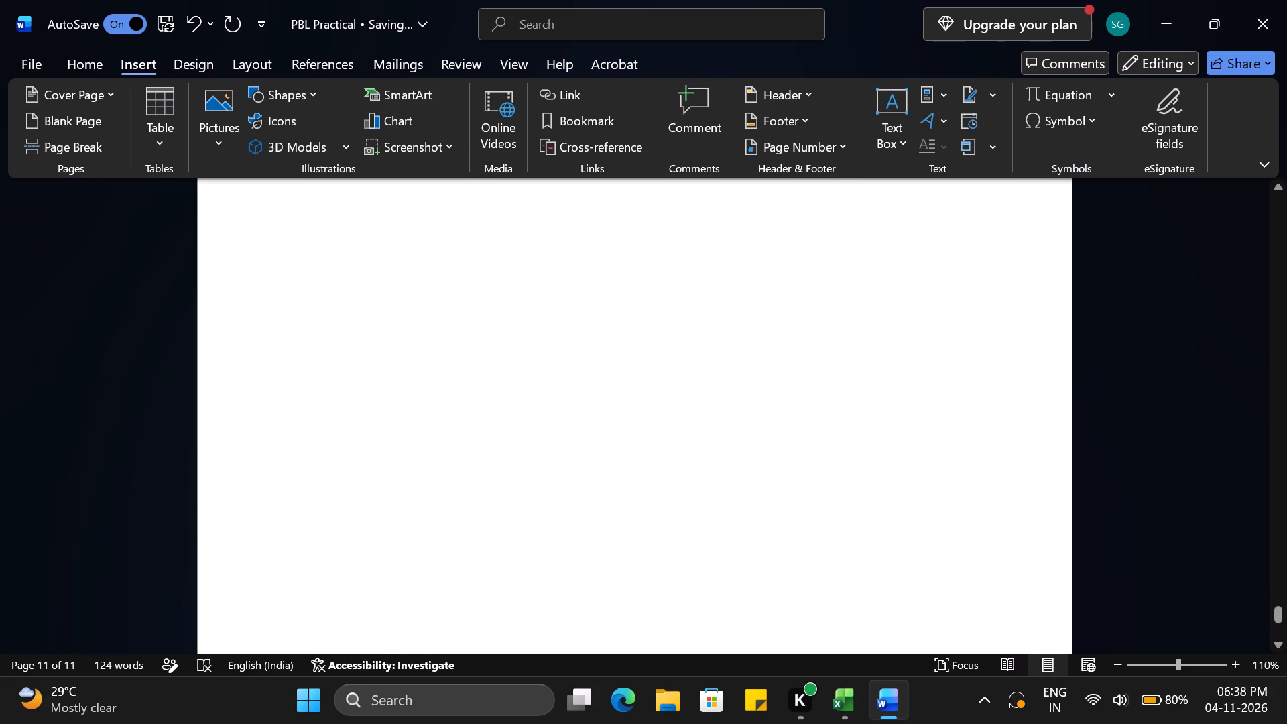
scroll(322, 491, "down", 1)
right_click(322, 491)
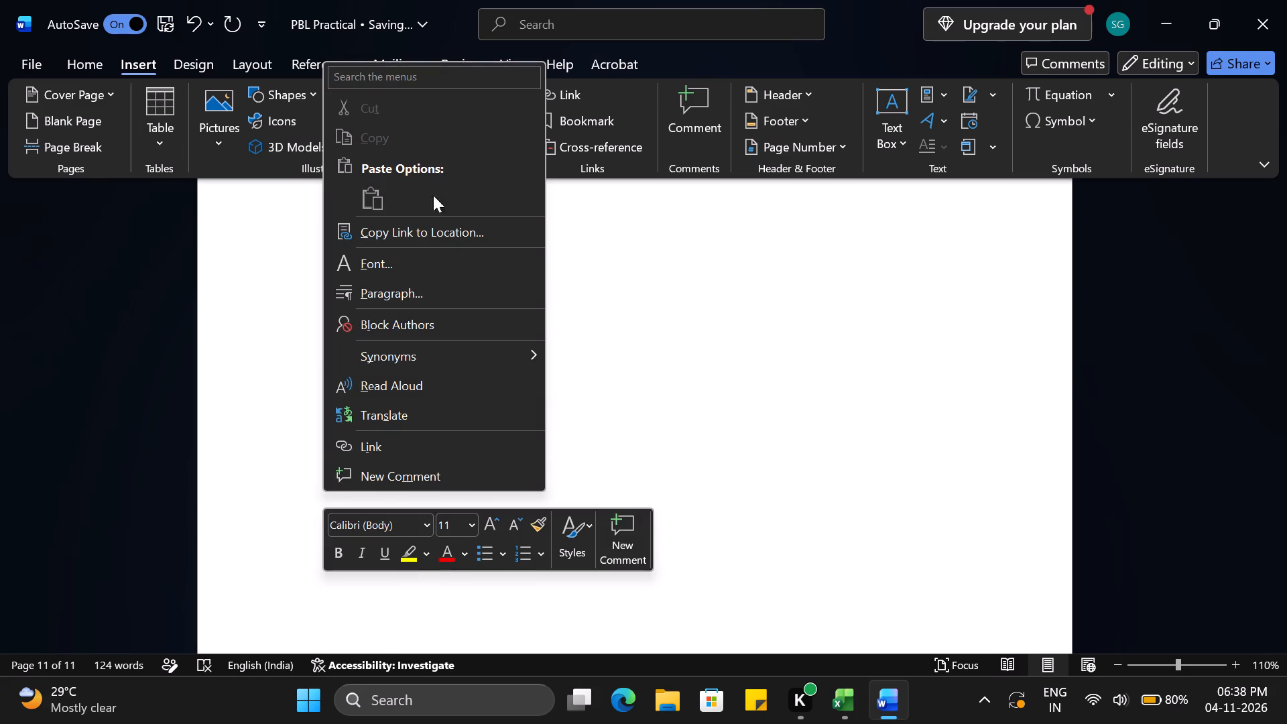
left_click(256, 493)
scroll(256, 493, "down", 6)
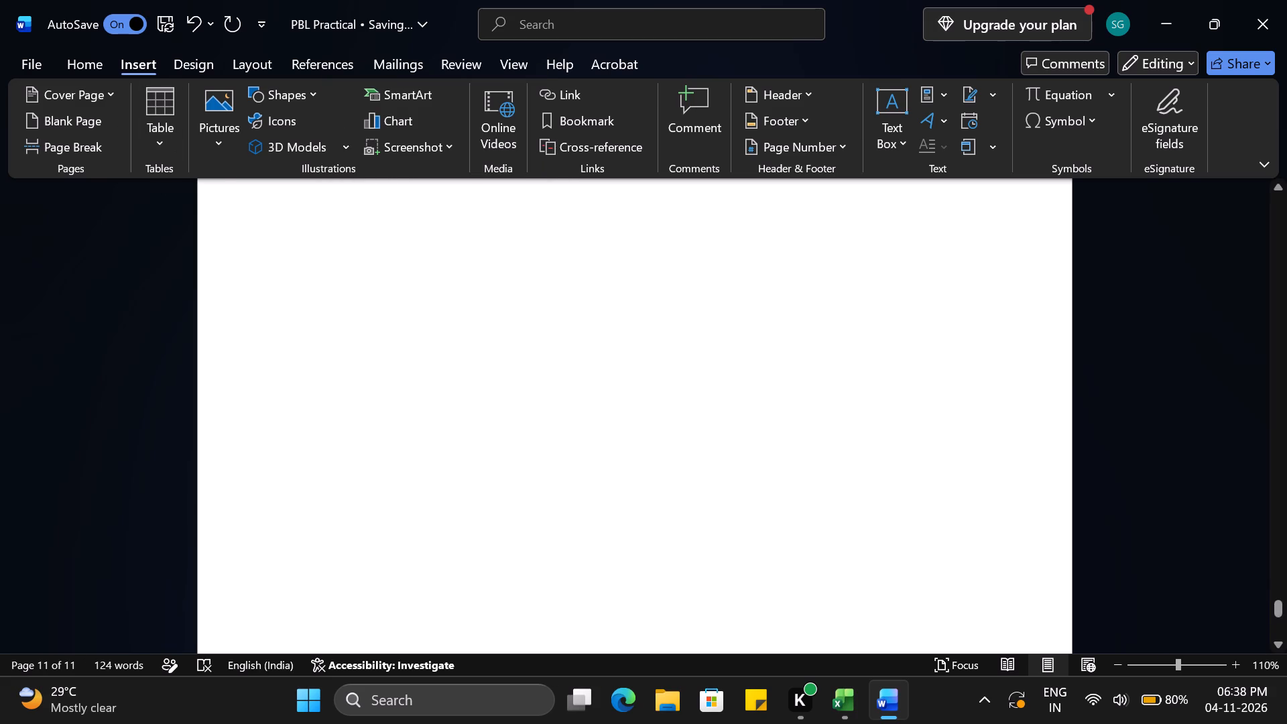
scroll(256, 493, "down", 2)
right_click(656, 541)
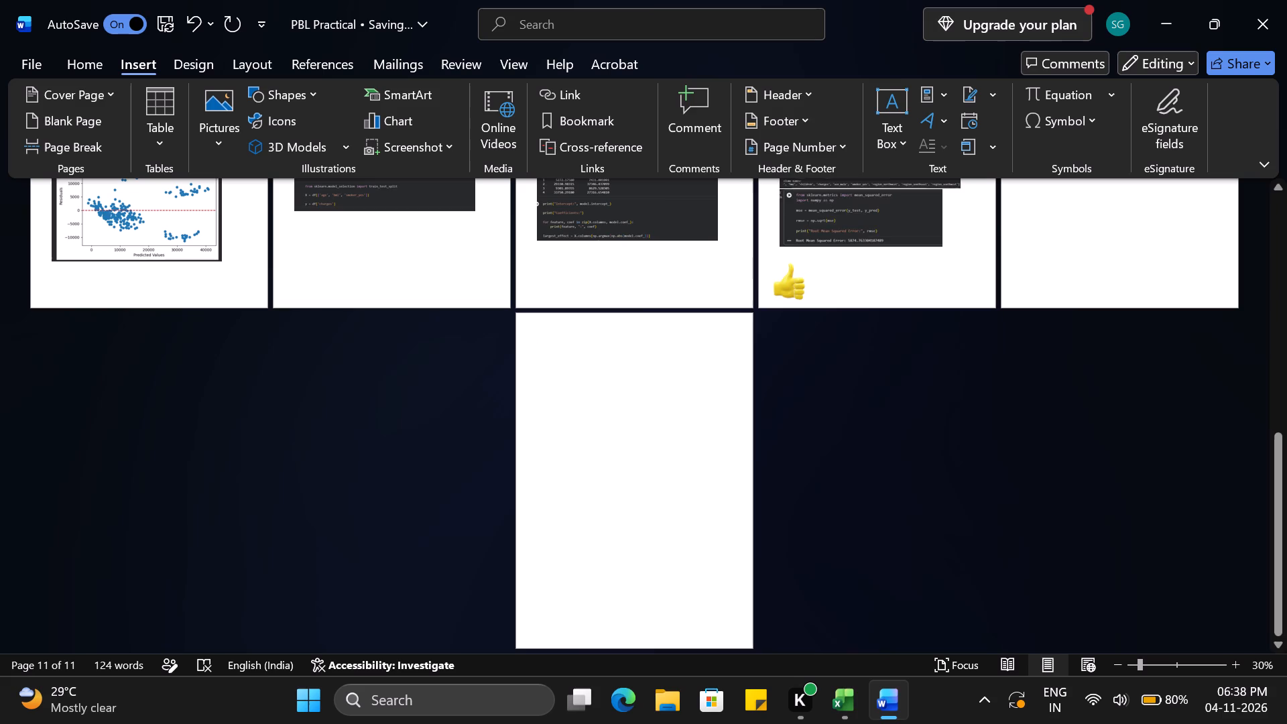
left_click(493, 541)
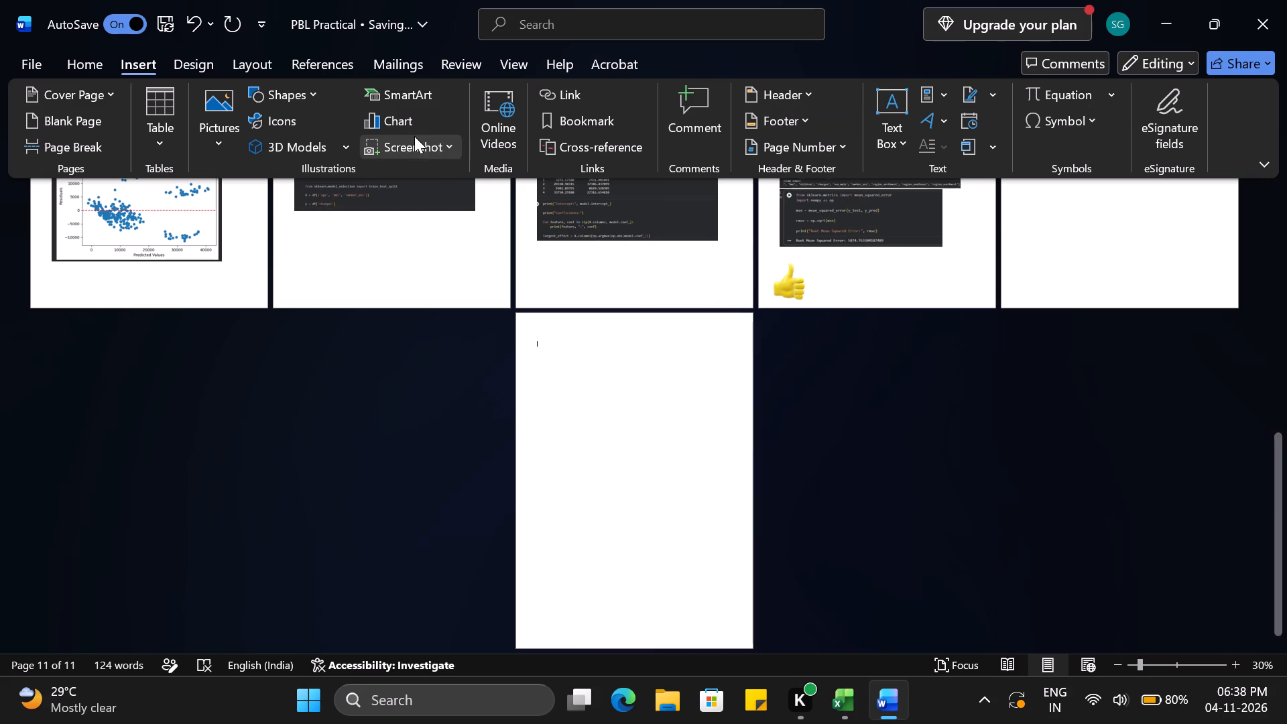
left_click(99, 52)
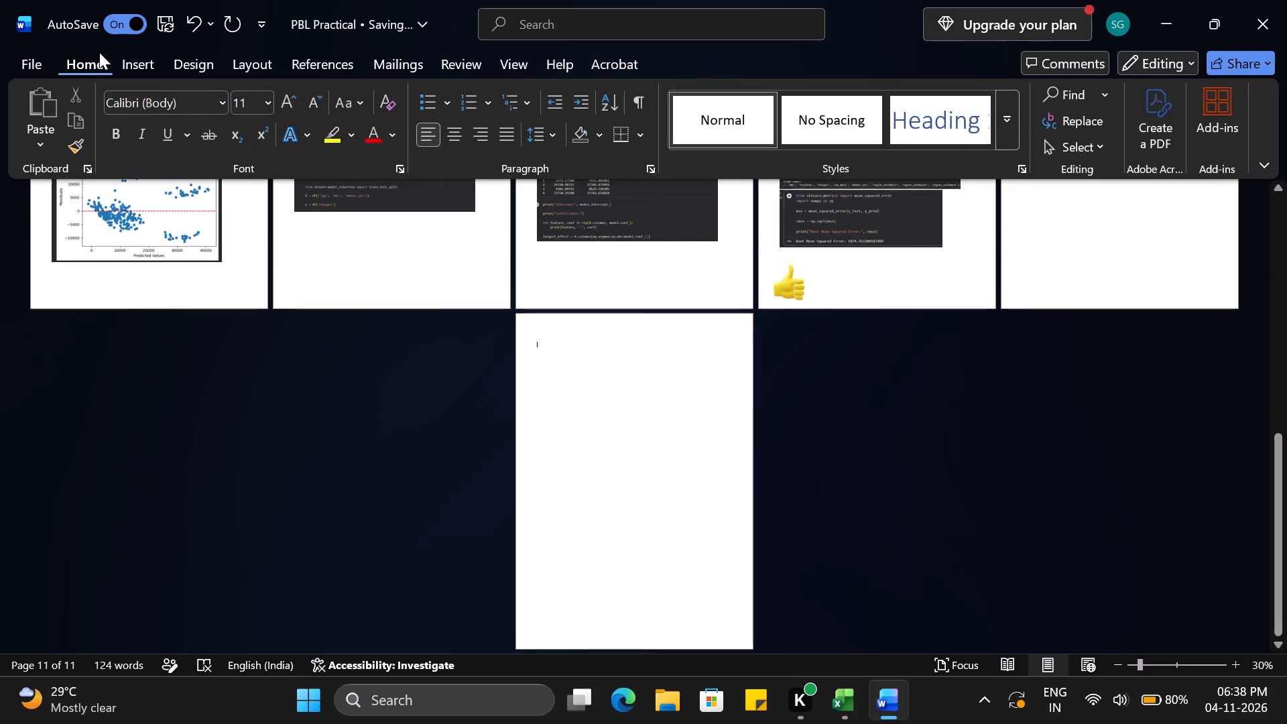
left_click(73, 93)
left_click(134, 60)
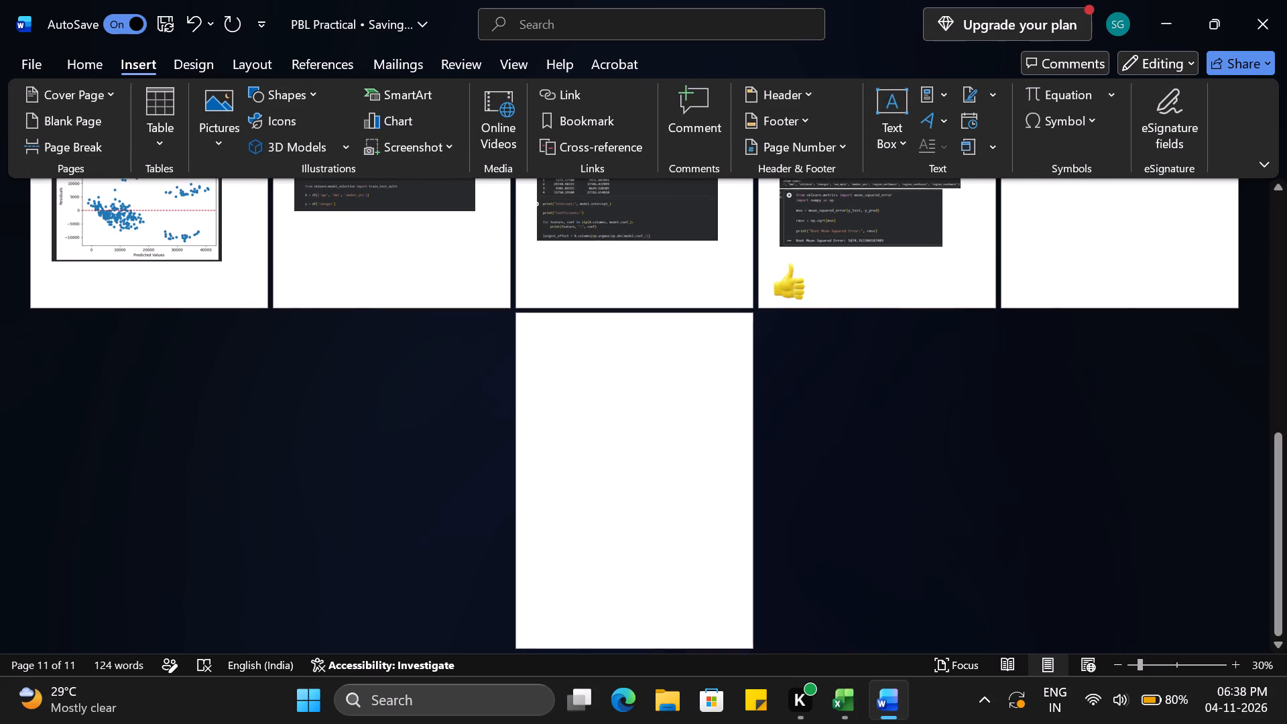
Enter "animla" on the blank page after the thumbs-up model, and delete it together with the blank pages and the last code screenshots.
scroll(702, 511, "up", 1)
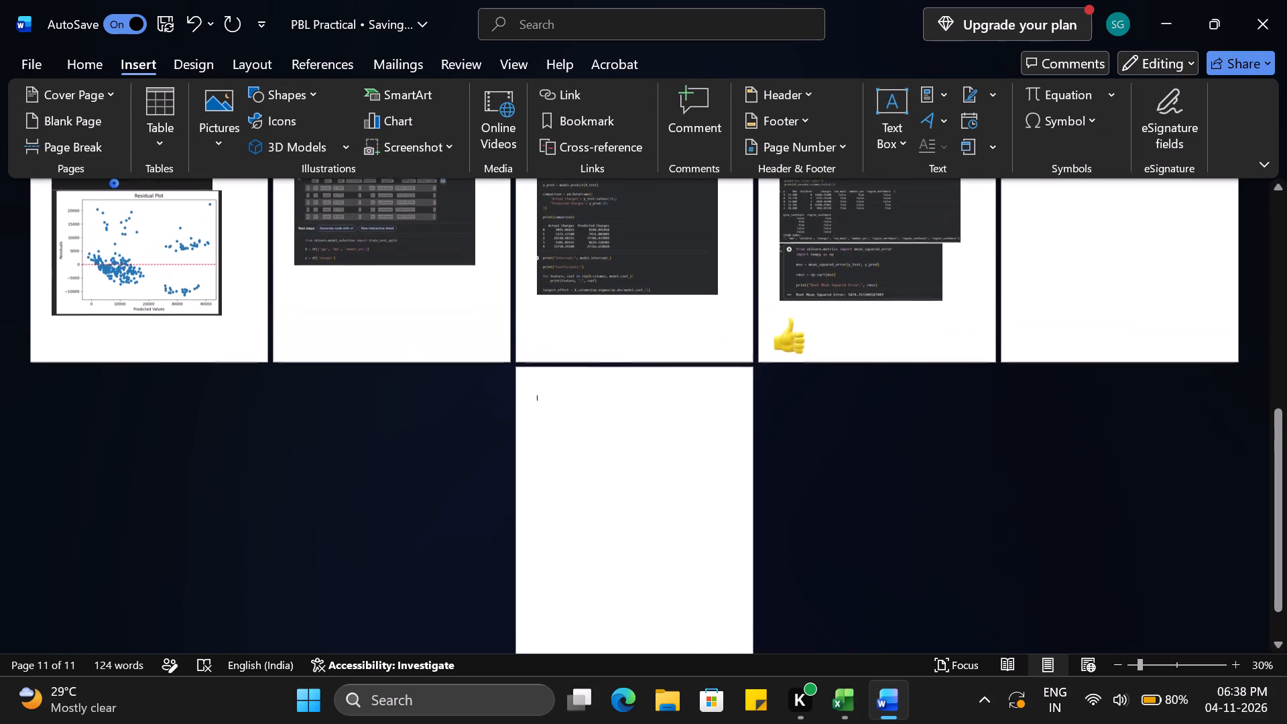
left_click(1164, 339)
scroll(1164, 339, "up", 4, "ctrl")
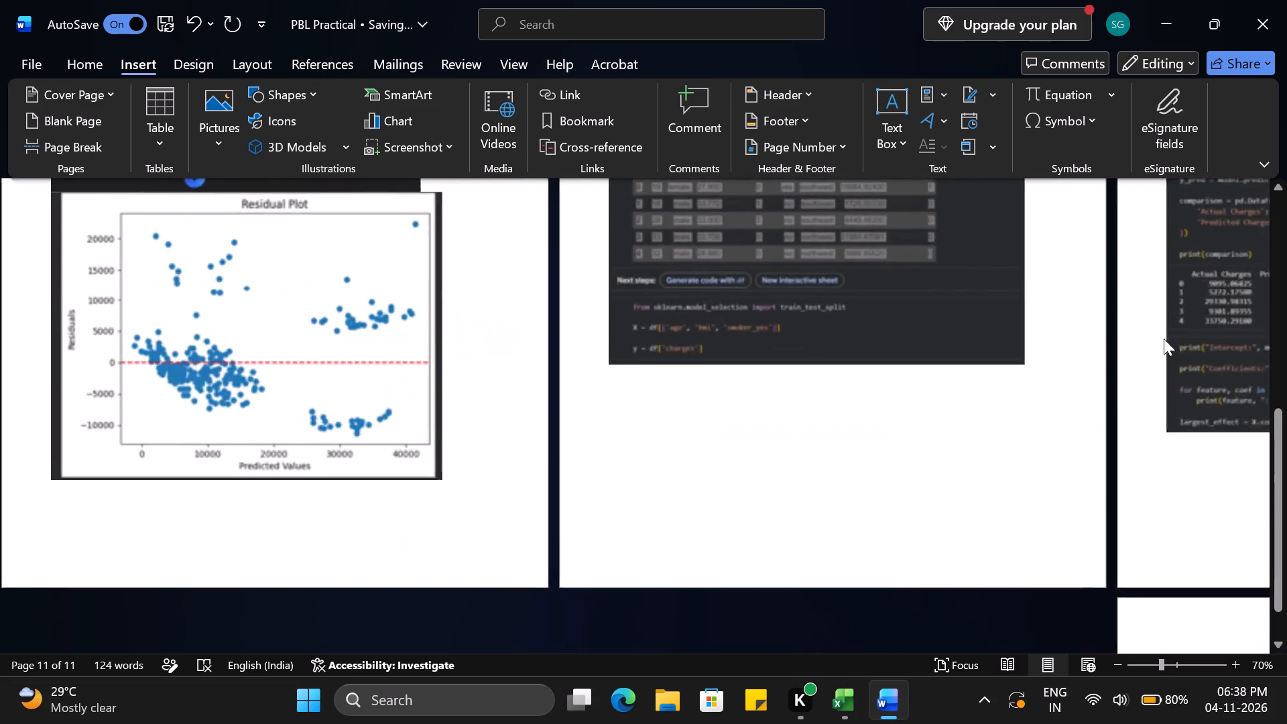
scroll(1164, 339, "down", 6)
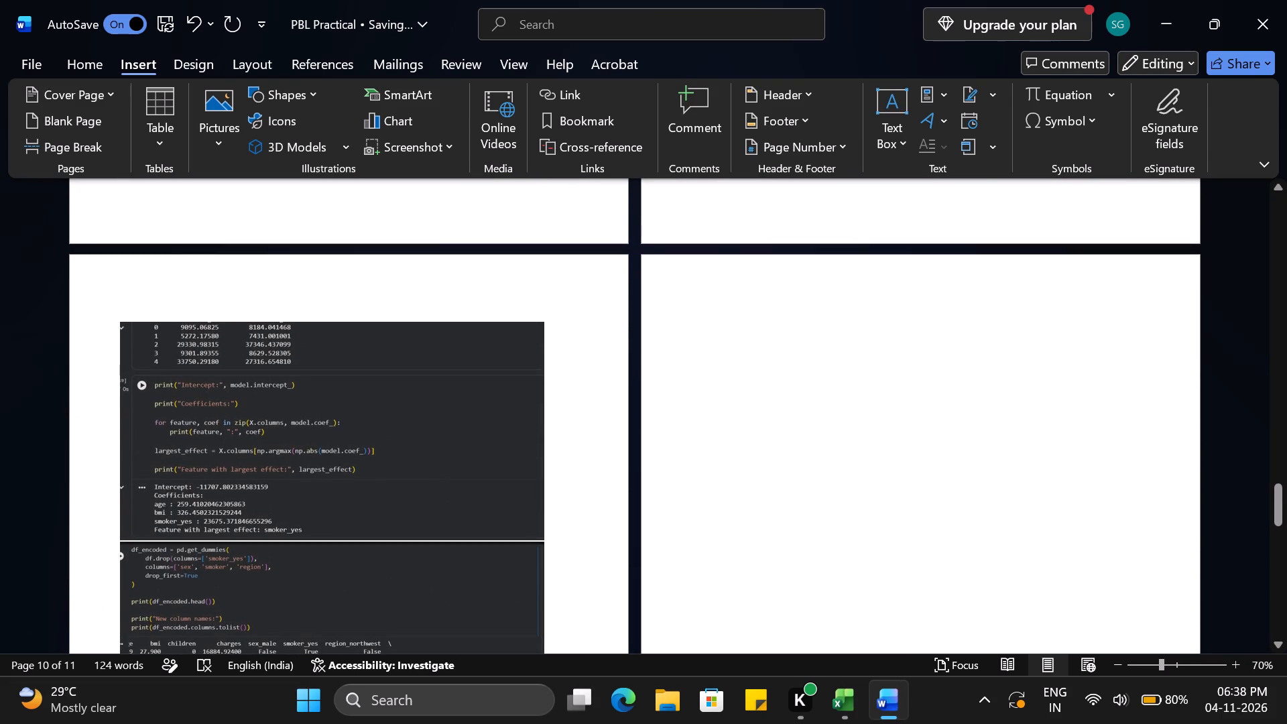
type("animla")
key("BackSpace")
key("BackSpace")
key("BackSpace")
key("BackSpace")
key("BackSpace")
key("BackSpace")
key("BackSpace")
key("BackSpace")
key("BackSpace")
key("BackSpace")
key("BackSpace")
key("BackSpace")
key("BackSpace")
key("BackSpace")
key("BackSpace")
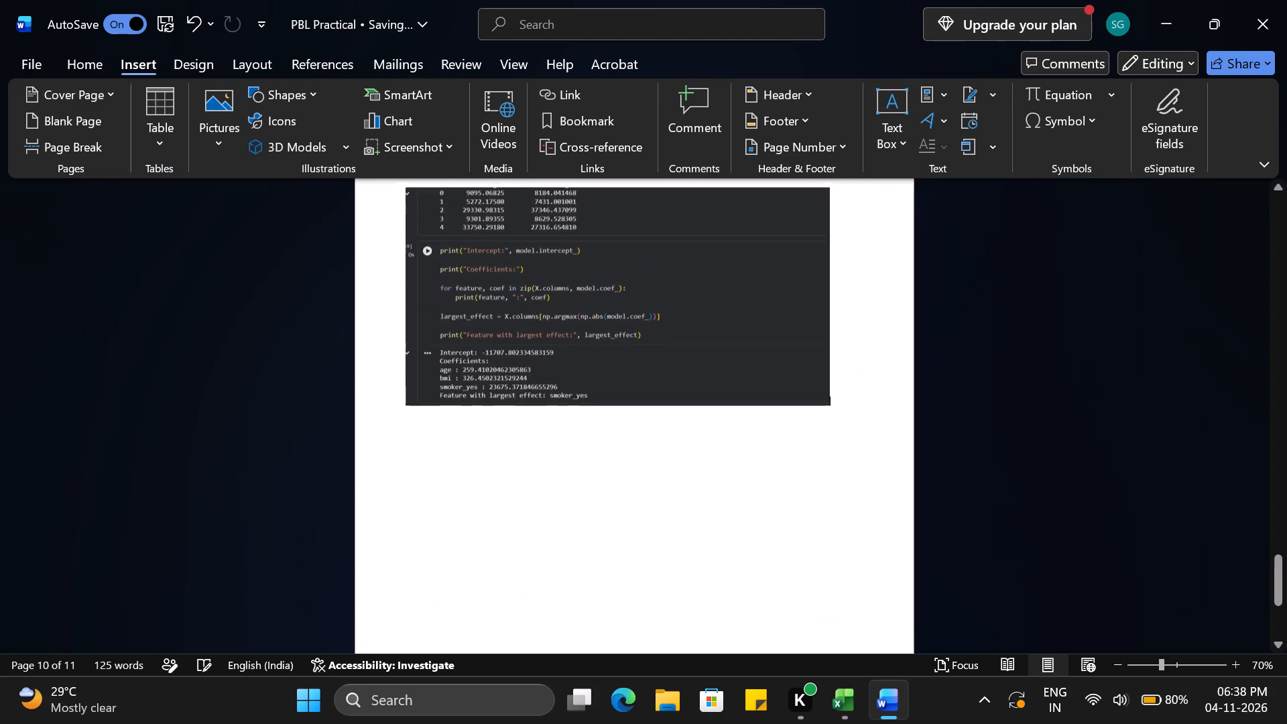
Look over the last pages of the document to check which pages and code screenshots remain.
scroll(916, 519, "down", 6)
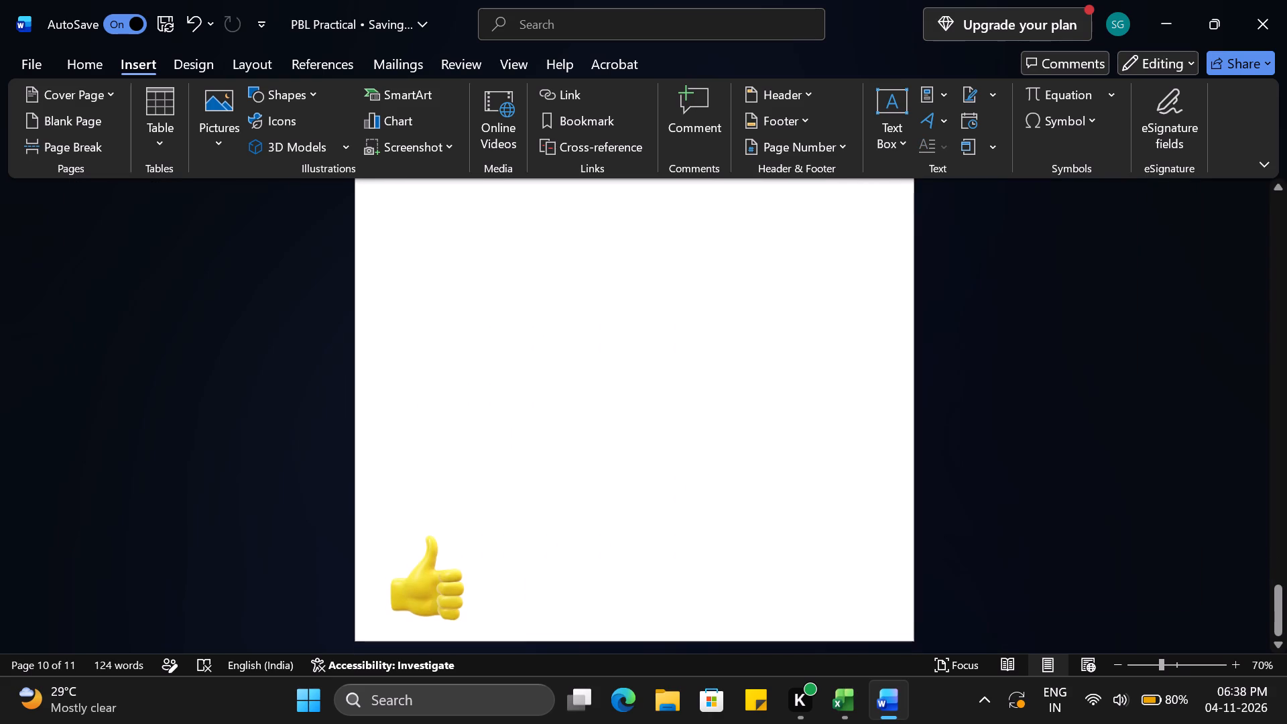
scroll(916, 519, "down", 2)
scroll(916, 519, "up", 6)
scroll(916, 519, "down", 1)
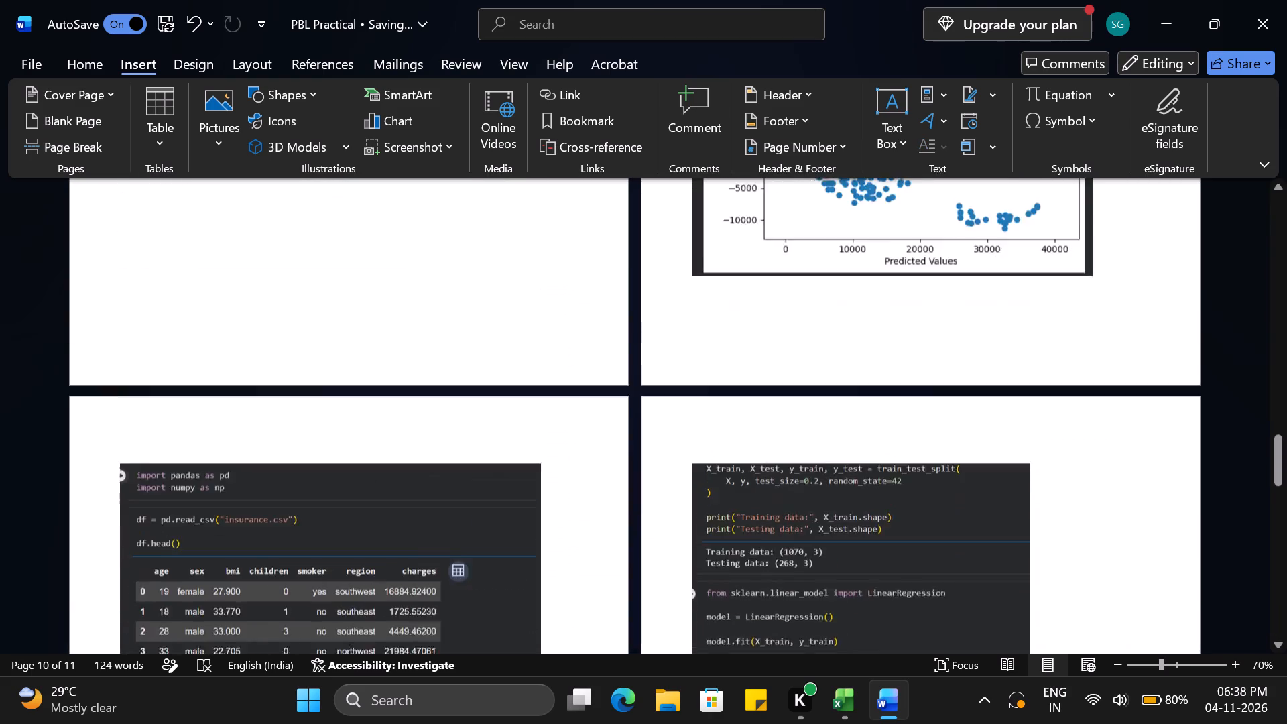
scroll(916, 519, "down", 5)
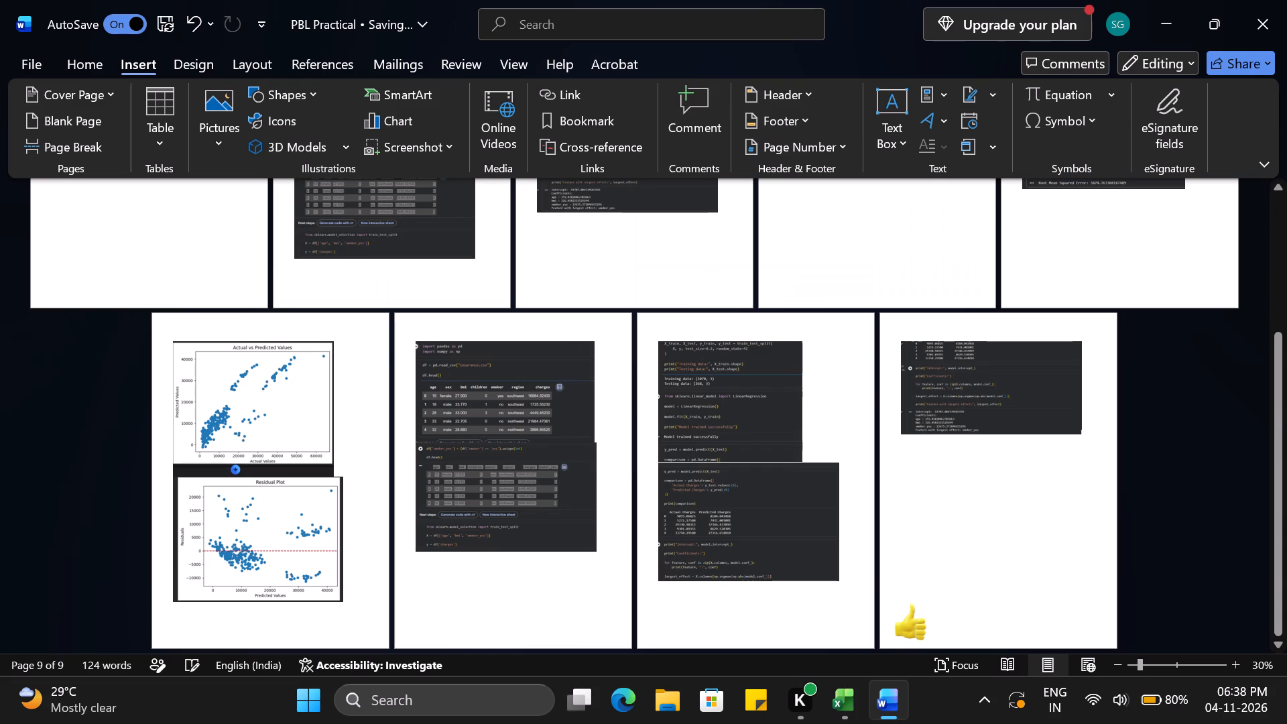
scroll(916, 519, "down", 1)
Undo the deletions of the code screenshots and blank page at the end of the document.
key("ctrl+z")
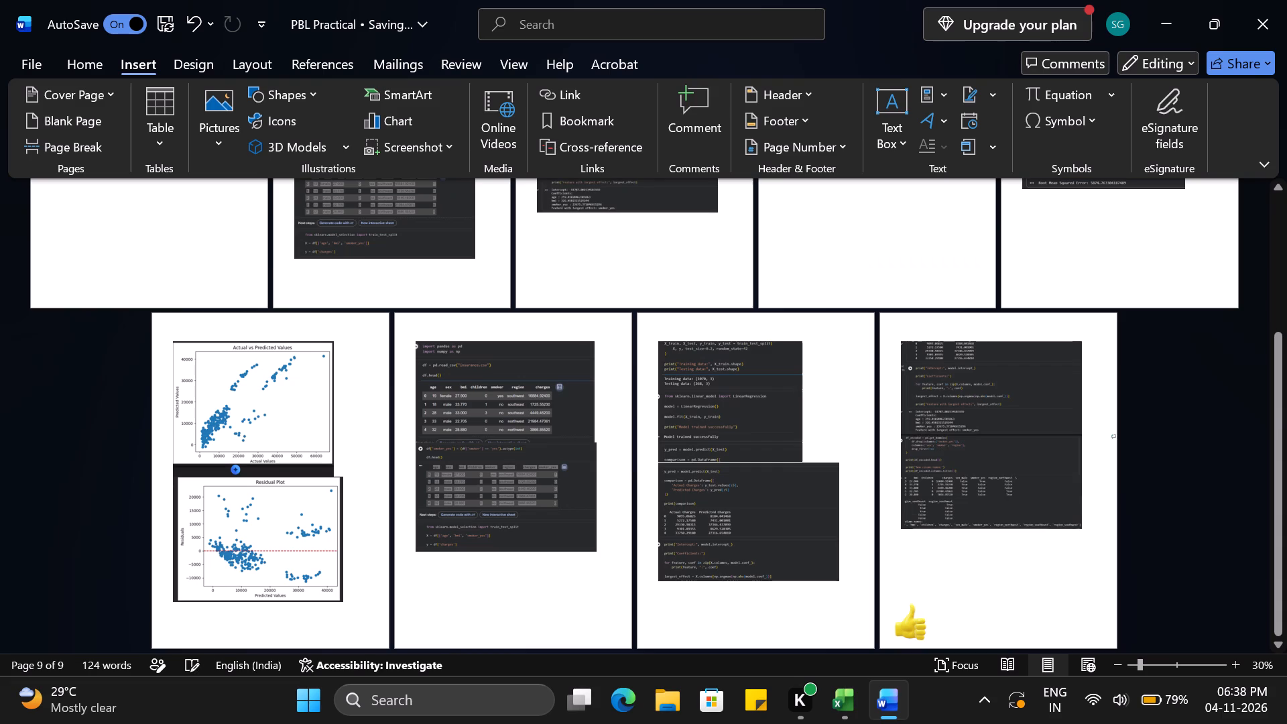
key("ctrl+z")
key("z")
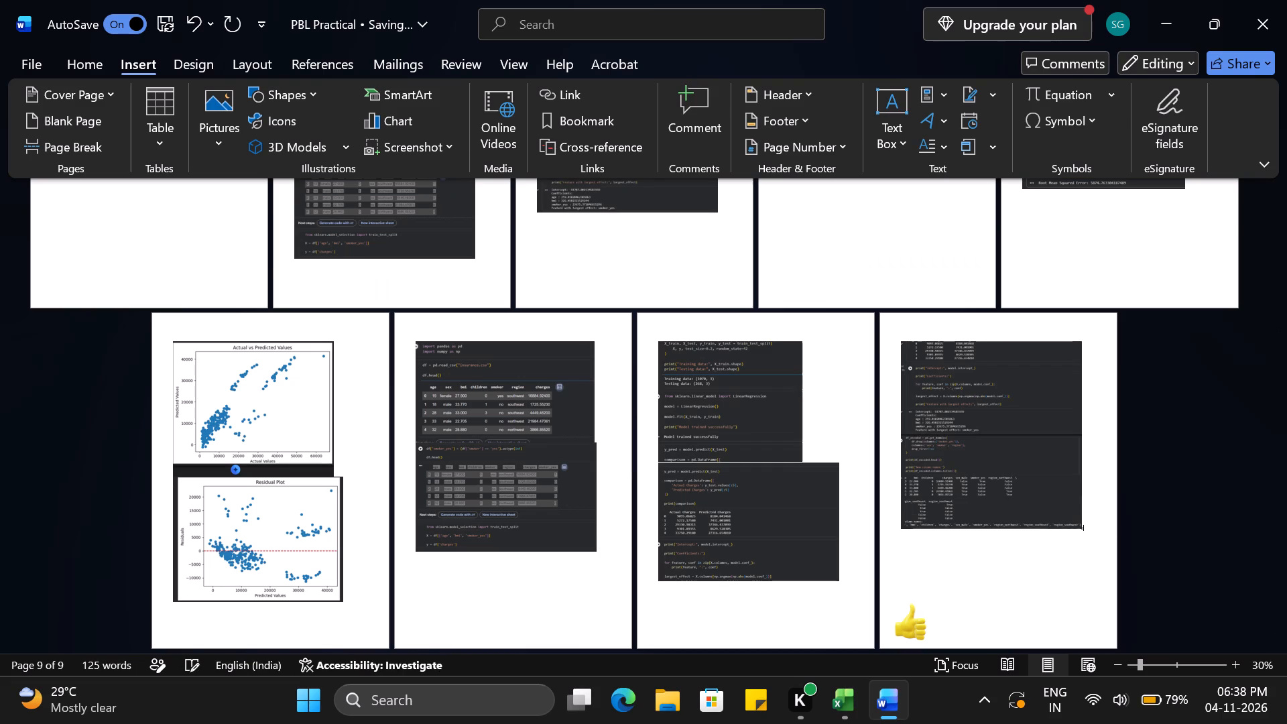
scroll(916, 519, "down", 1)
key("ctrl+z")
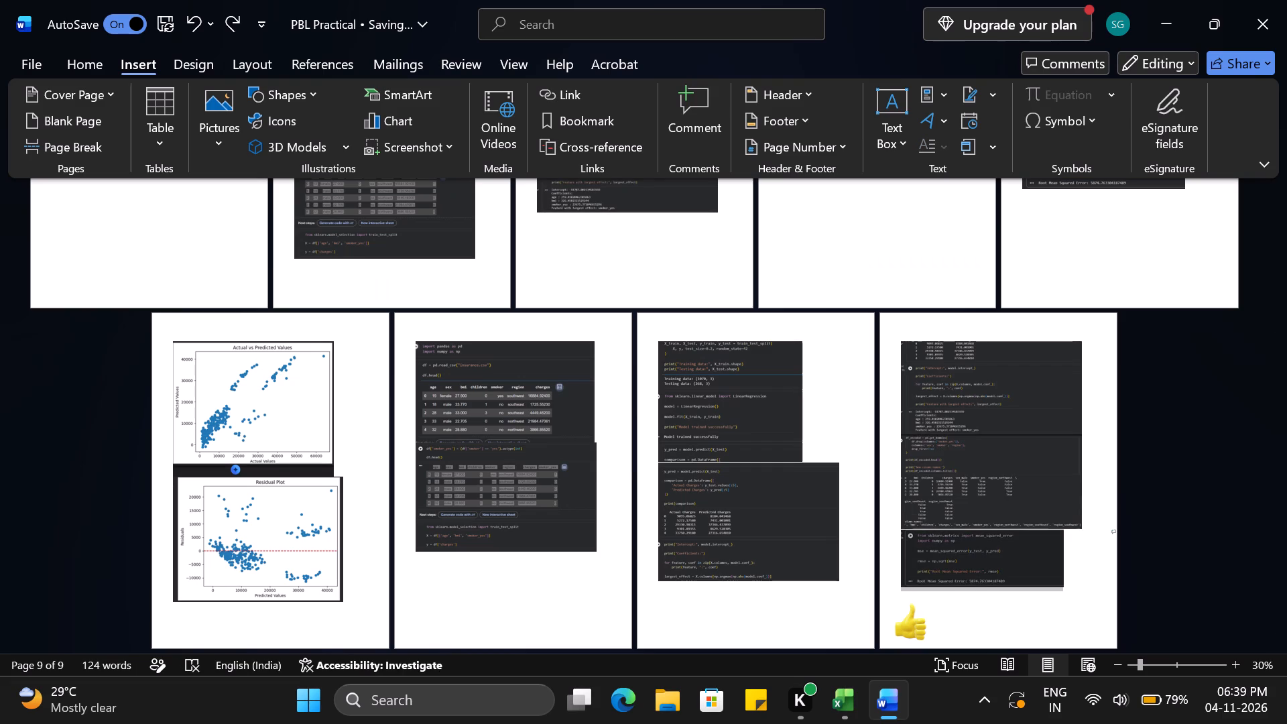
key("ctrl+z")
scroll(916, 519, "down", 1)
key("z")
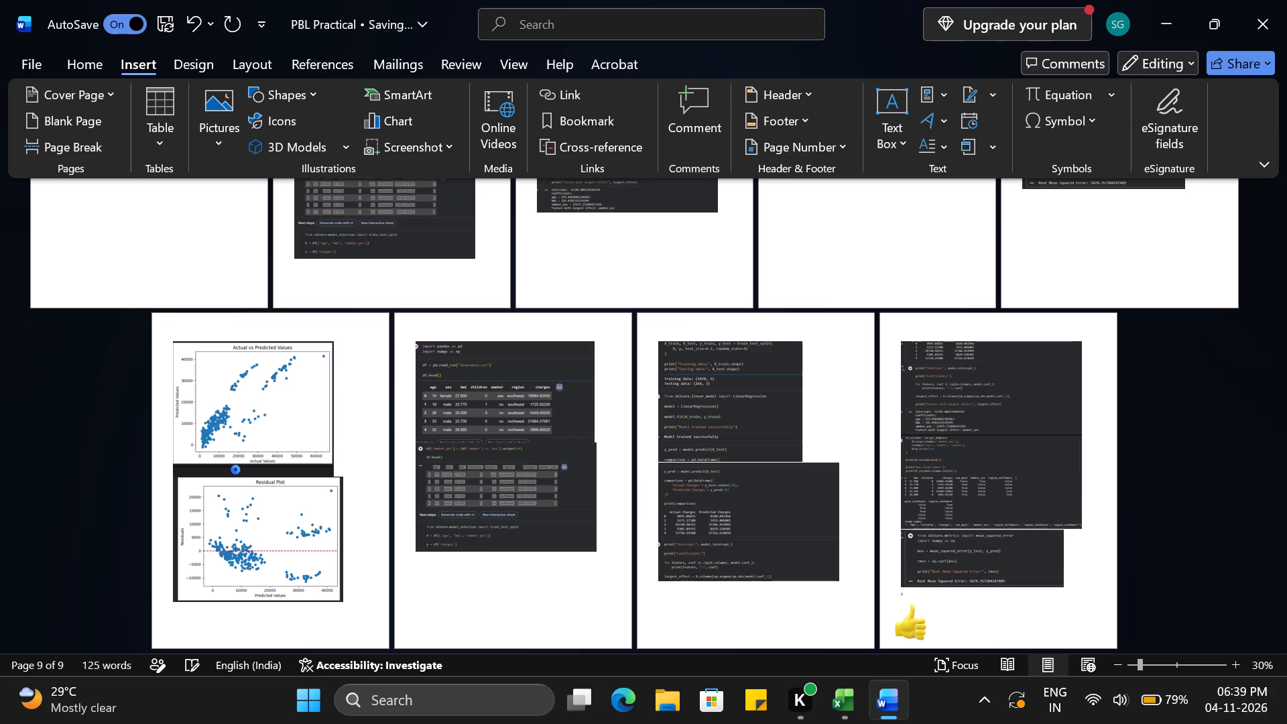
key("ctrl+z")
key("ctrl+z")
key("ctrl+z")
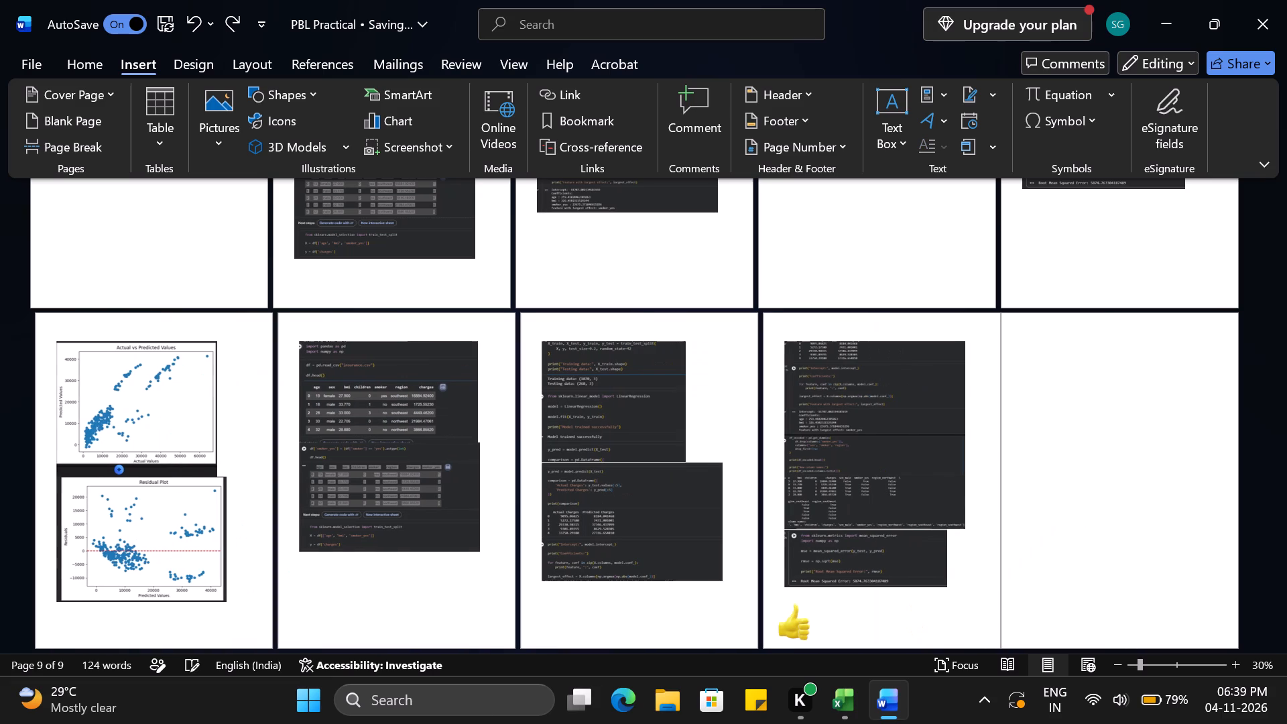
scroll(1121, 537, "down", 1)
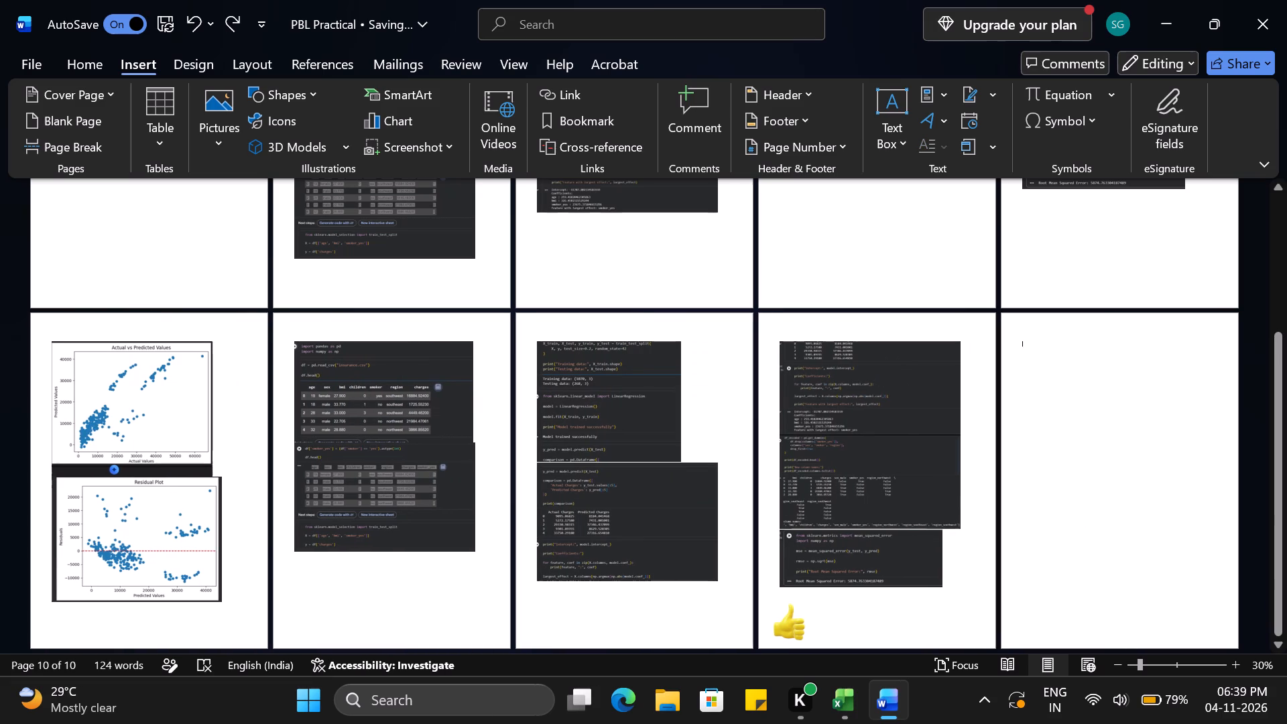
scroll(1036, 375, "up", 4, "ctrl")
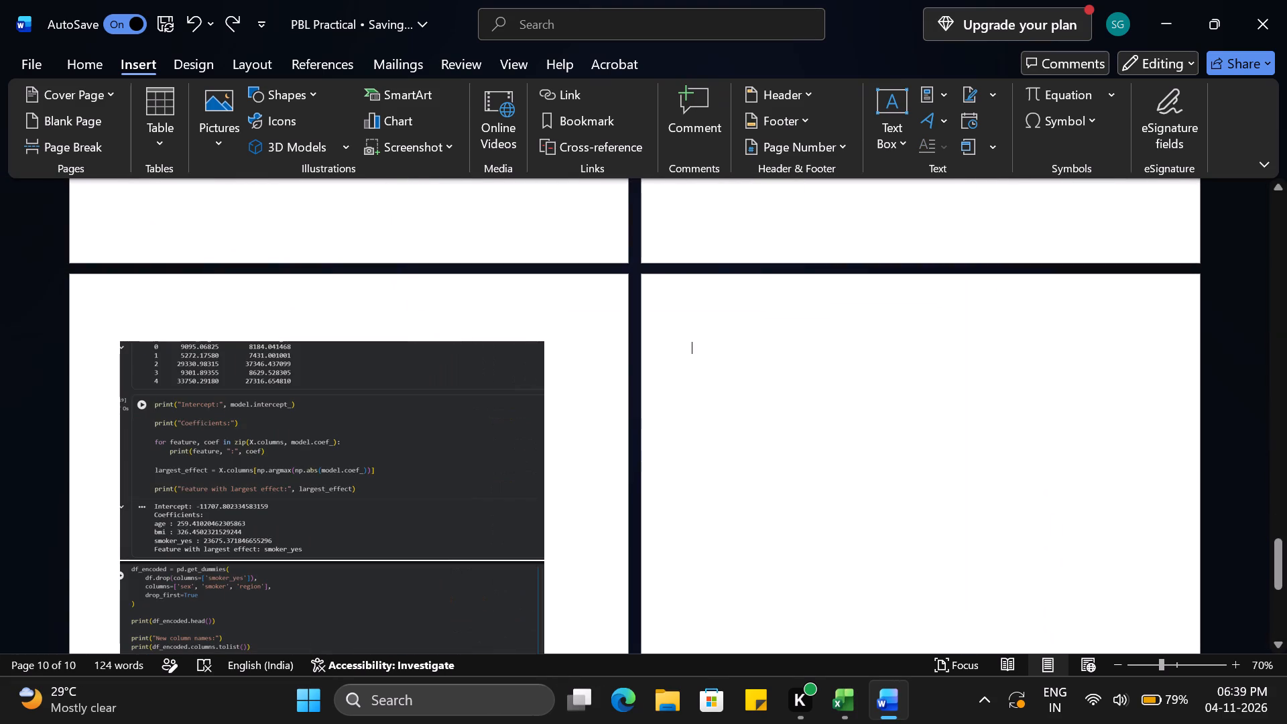